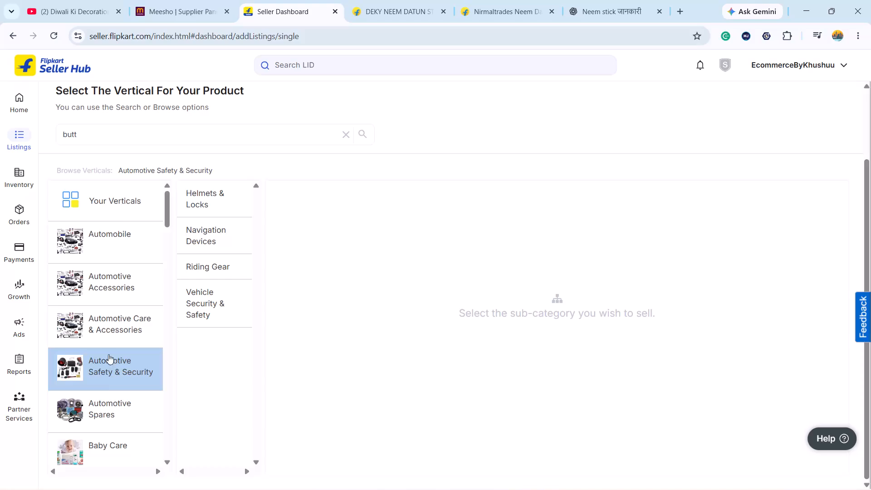
Examine the sub-categories of the product verticals from Automotive Spares through Books & Media and Clothing to Electronics.
{"action": "scroll", "coordinate": [108, 377], "scroll_direction": "down", "scroll_amount": 1}
{"action": "left_click", "coordinate": [108, 377]}
{"action": "scroll", "coordinate": [108, 377], "scroll_direction": "down", "scroll_amount": 1}
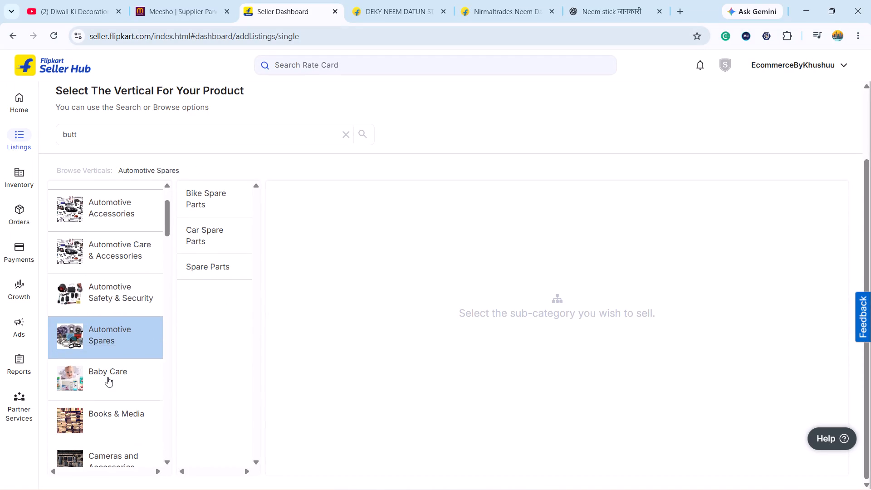
{"action": "left_click", "coordinate": [108, 377]}
{"action": "left_click", "coordinate": [106, 402]}
{"action": "scroll", "coordinate": [106, 402], "scroll_direction": "down", "scroll_amount": 1}
{"action": "left_click", "coordinate": [106, 402]}
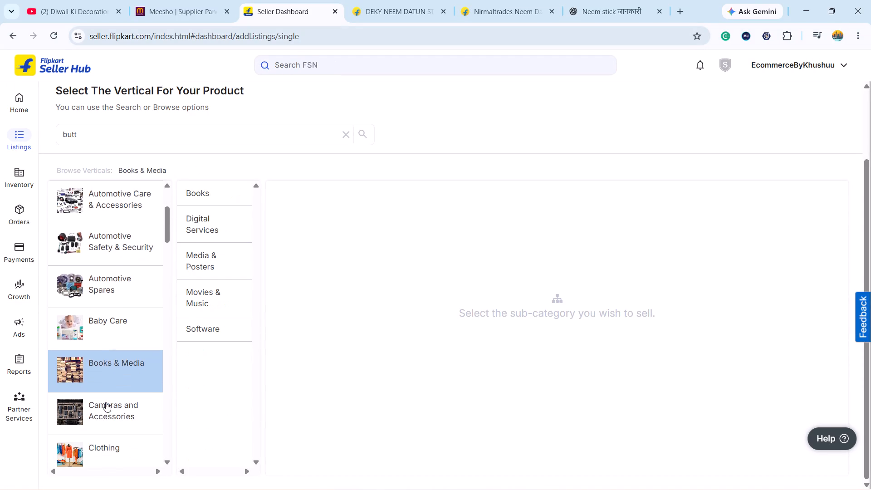
{"action": "scroll", "coordinate": [106, 402], "scroll_direction": "down", "scroll_amount": 1}
{"action": "left_click", "coordinate": [107, 399]}
{"action": "scroll", "coordinate": [107, 399], "scroll_direction": "down", "scroll_amount": 1}
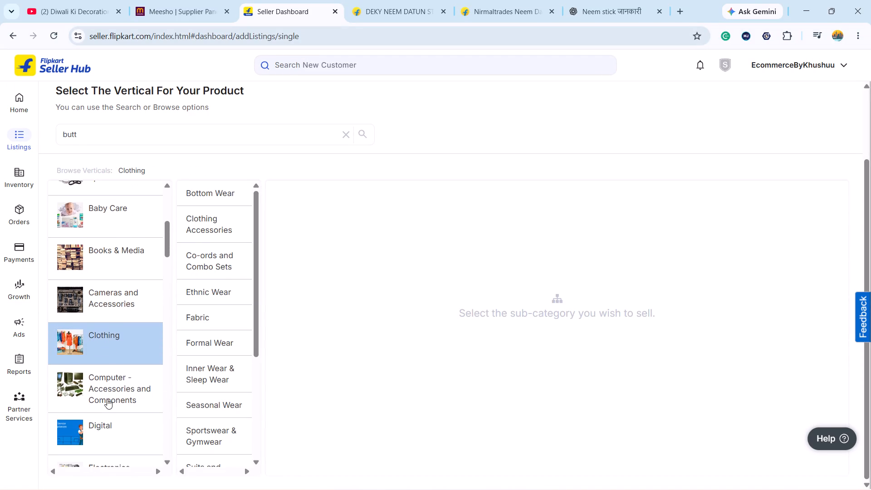
{"action": "left_click", "coordinate": [107, 399]}
{"action": "scroll", "coordinate": [107, 399], "scroll_direction": "down", "scroll_amount": 1}
{"action": "left_click", "coordinate": [107, 399]}
{"action": "left_click", "coordinate": [119, 367]}
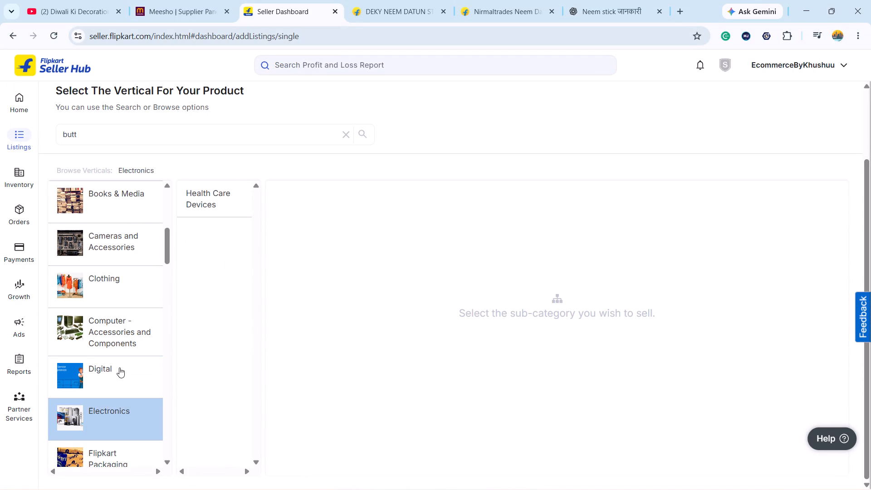
Examine the sub-categories of the following verticals, including Footwear & Accessories, Gaming, and Health & Beauty.
{"action": "scroll", "coordinate": [119, 367], "scroll_direction": "down", "scroll_amount": 1}
{"action": "left_click", "coordinate": [119, 367]}
{"action": "scroll", "coordinate": [119, 367], "scroll_direction": "down", "scroll_amount": 1}
{"action": "left_click", "coordinate": [117, 381]}
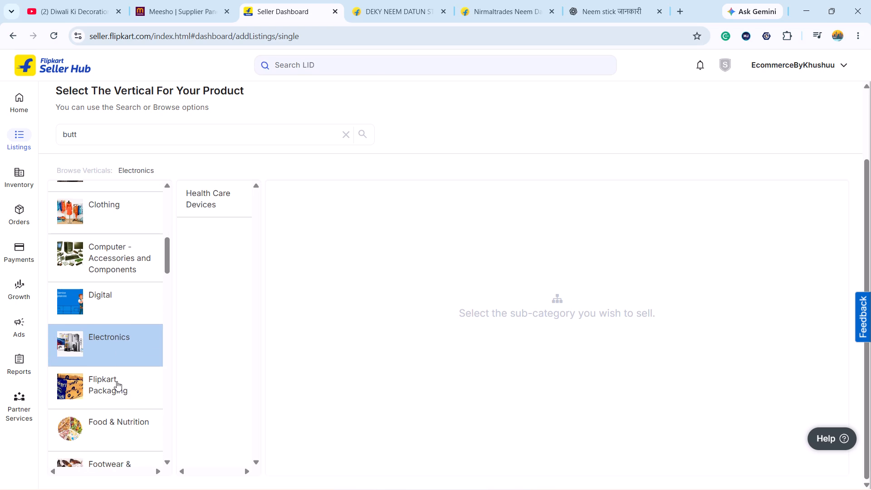
{"action": "scroll", "coordinate": [117, 381], "scroll_direction": "down", "scroll_amount": 1}
{"action": "left_click", "coordinate": [113, 402]}
{"action": "scroll", "coordinate": [113, 402], "scroll_direction": "down", "scroll_amount": 1}
{"action": "left_click", "coordinate": [113, 402]}
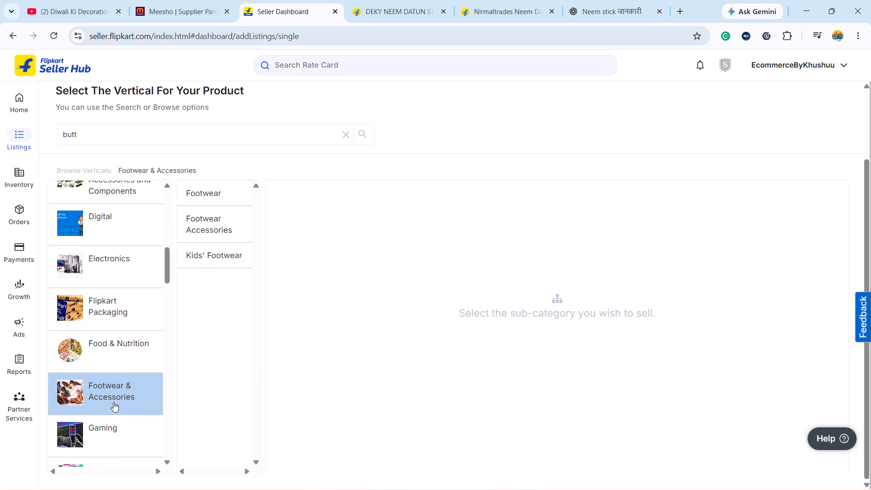
{"action": "scroll", "coordinate": [113, 402], "scroll_direction": "down", "scroll_amount": 2}
{"action": "left_click", "coordinate": [123, 372]}
{"action": "scroll", "coordinate": [123, 372], "scroll_direction": "down", "scroll_amount": 1}
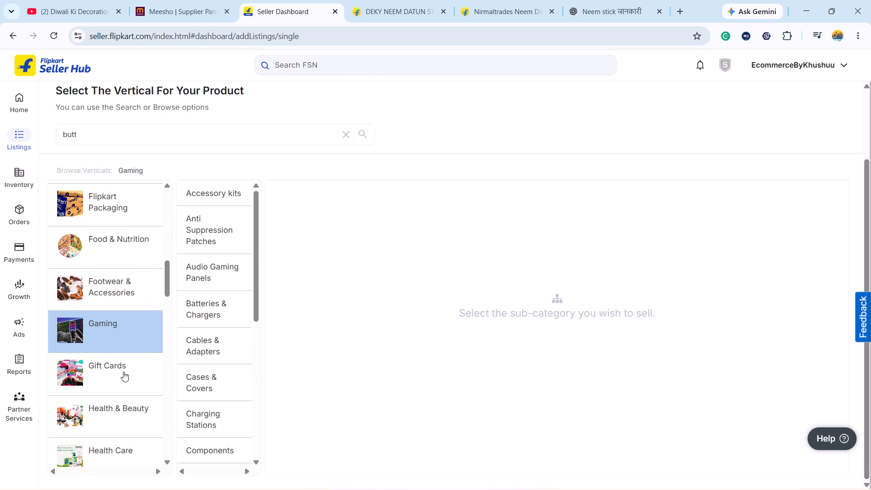
{"action": "scroll", "coordinate": [123, 372], "scroll_direction": "down", "scroll_amount": 1}
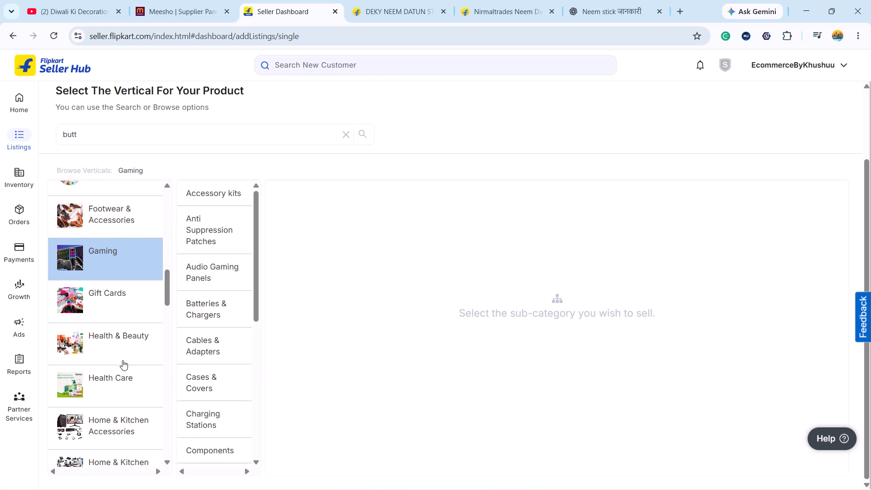
{"action": "scroll", "coordinate": [122, 360], "scroll_direction": "down", "scroll_amount": 2}
{"action": "left_click", "coordinate": [113, 303]}
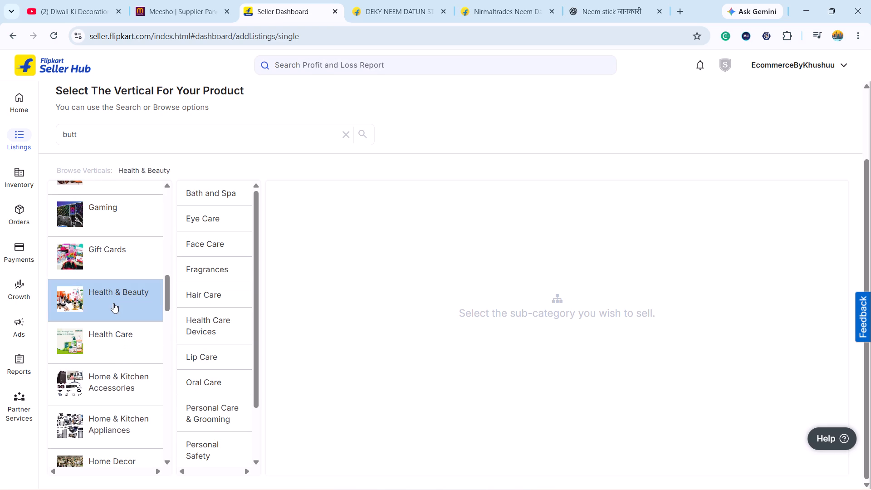
Look through the remaining verticals to the end of the list, checking the sub-categories of Storage and Peripherals and Toys & Party Supplies.
{"action": "scroll", "coordinate": [113, 303], "scroll_direction": "down", "scroll_amount": 1}
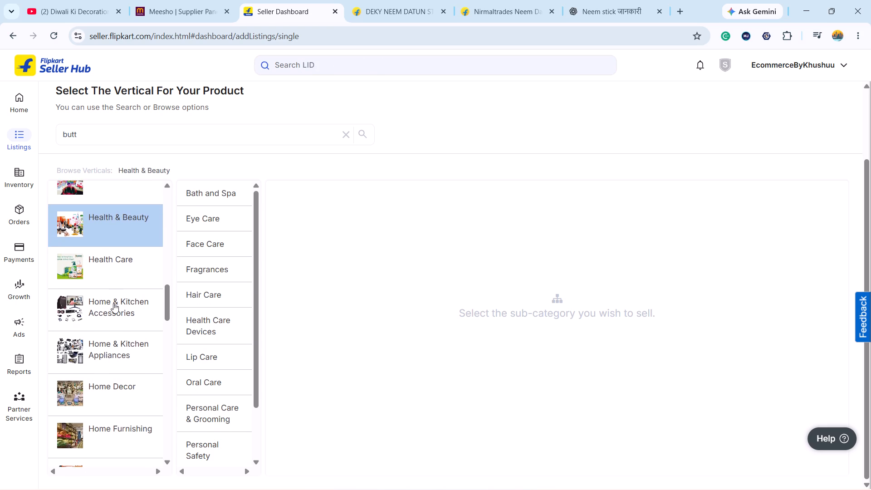
{"action": "scroll", "coordinate": [113, 303], "scroll_direction": "down", "scroll_amount": 3}
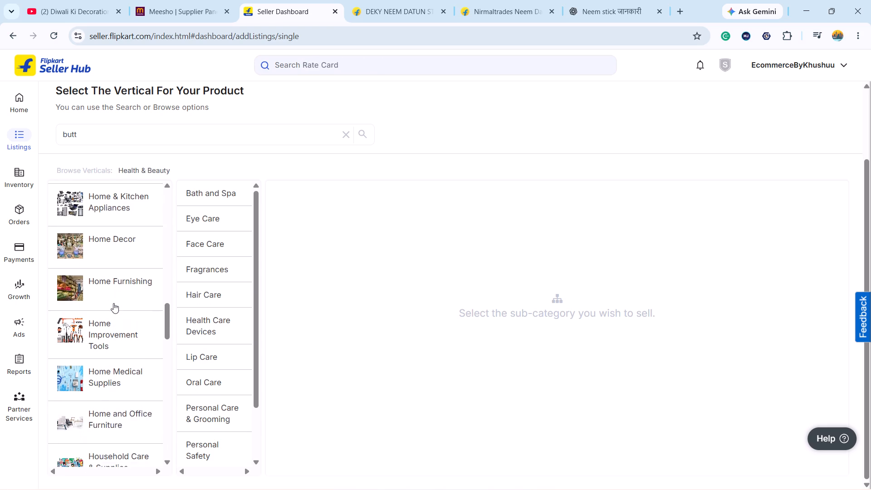
{"action": "scroll", "coordinate": [113, 303], "scroll_direction": "down", "scroll_amount": 2}
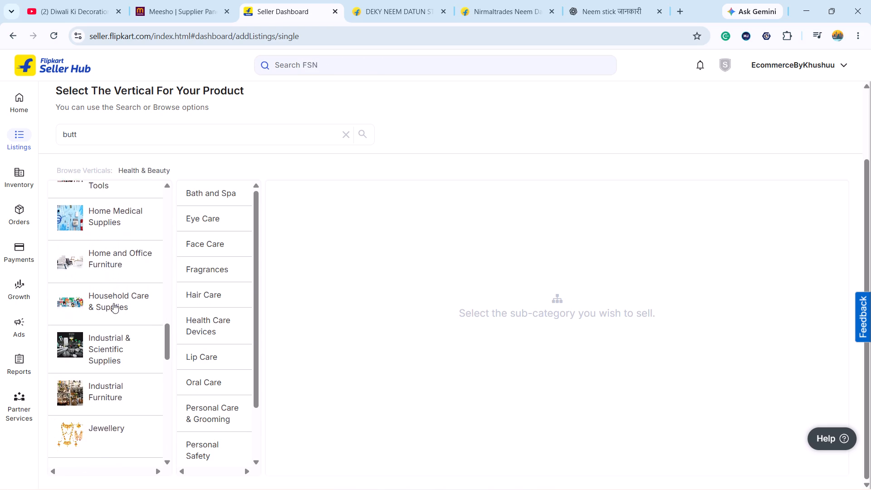
{"action": "scroll", "coordinate": [113, 303], "scroll_direction": "down", "scroll_amount": 2}
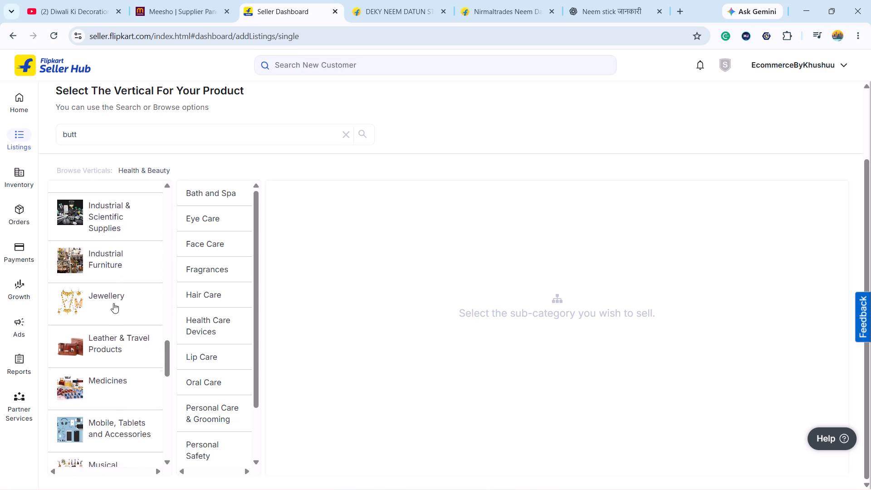
{"action": "scroll", "coordinate": [113, 303], "scroll_direction": "down", "scroll_amount": 1}
{"action": "scroll", "coordinate": [126, 375], "scroll_direction": "down", "scroll_amount": 2}
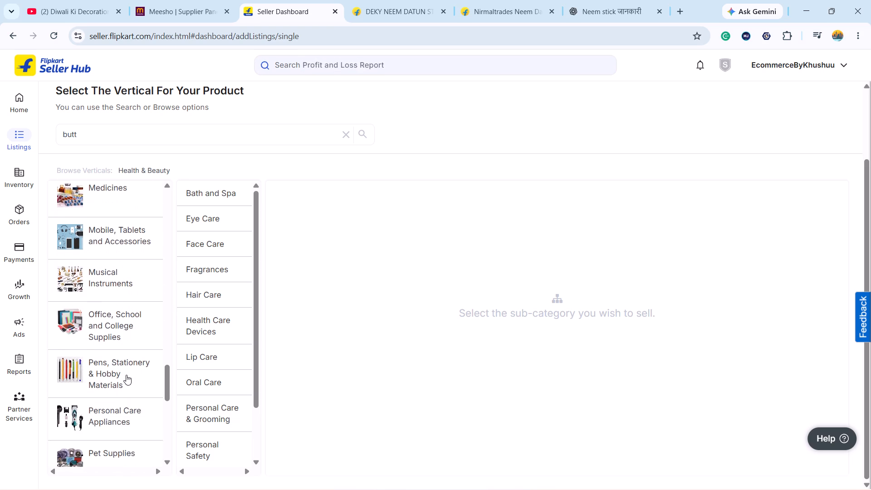
{"action": "scroll", "coordinate": [126, 375], "scroll_direction": "down", "scroll_amount": 2}
{"action": "scroll", "coordinate": [129, 300], "scroll_direction": "down", "scroll_amount": 1}
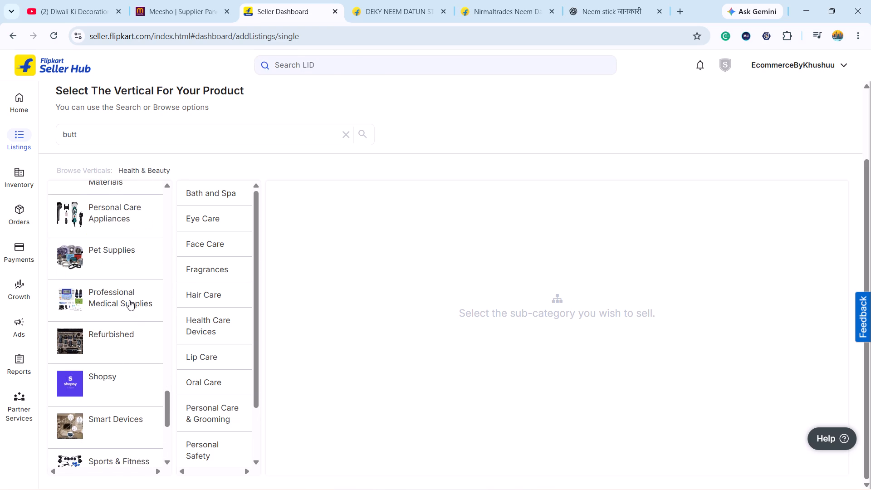
{"action": "scroll", "coordinate": [129, 300], "scroll_direction": "down", "scroll_amount": 3}
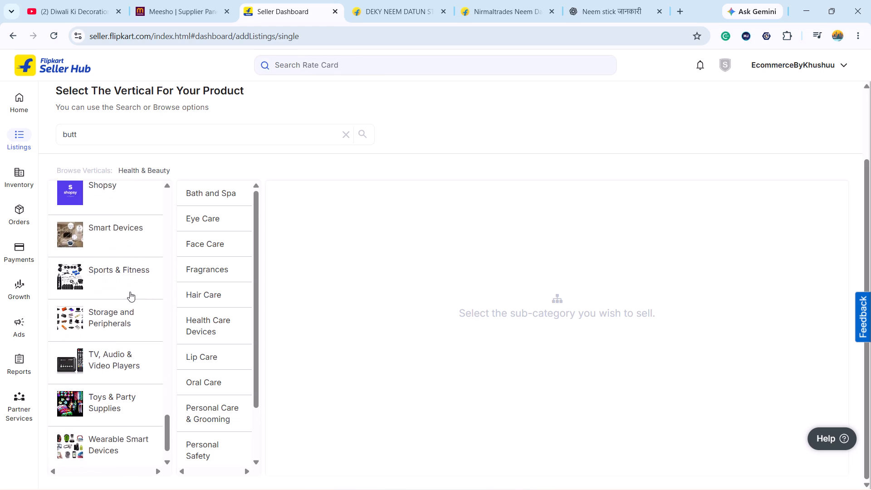
{"action": "left_click", "coordinate": [130, 291]}
{"action": "left_click", "coordinate": [127, 304]}
{"action": "scroll", "coordinate": [127, 304], "scroll_direction": "down", "scroll_amount": 1}
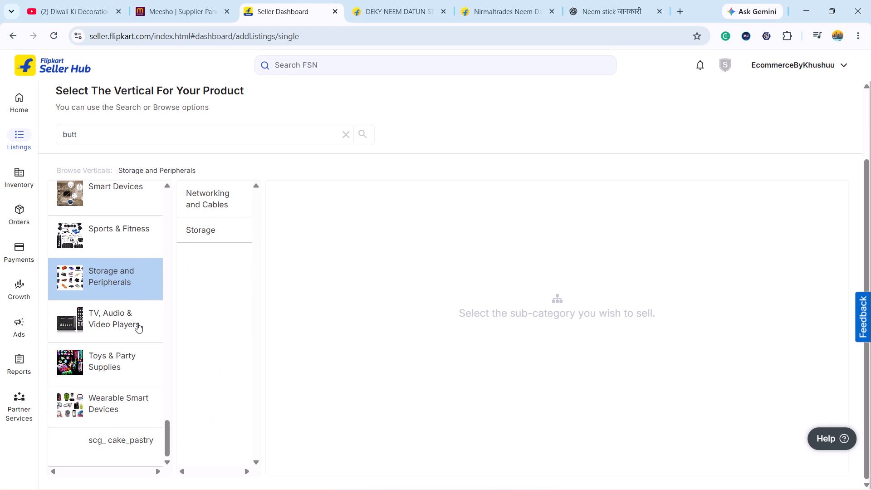
{"action": "left_click", "coordinate": [133, 339]}
{"action": "left_click", "coordinate": [132, 341]}
{"action": "left_click", "coordinate": [132, 349]}
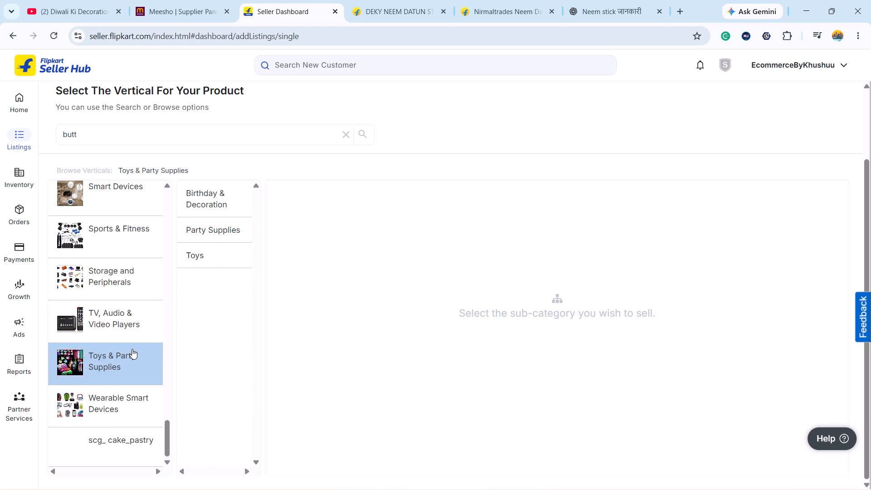
Go back to the start of the vertical list and review the sub-categories from Automotive Accessories through Cameras and Accessories to Clothing.
{"action": "scroll", "coordinate": [132, 349], "scroll_direction": "up", "scroll_amount": 8}
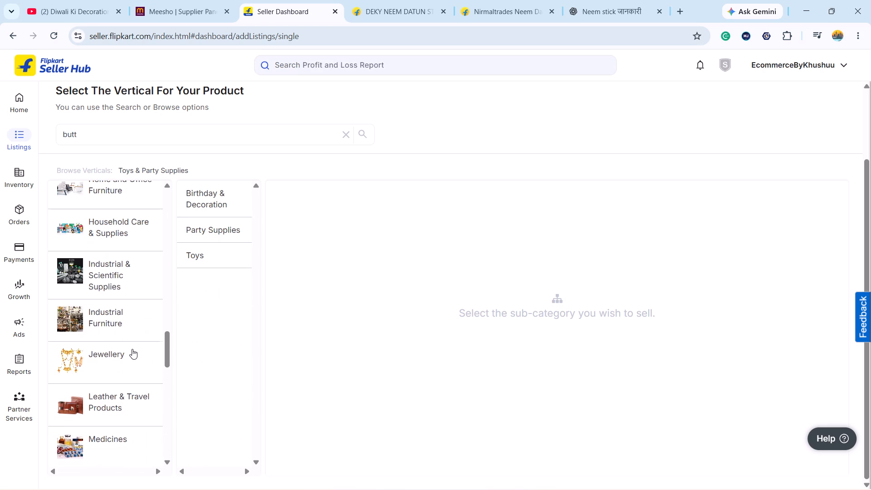
{"action": "scroll", "coordinate": [132, 349], "scroll_direction": "up", "scroll_amount": 1}
{"action": "scroll", "coordinate": [120, 242], "scroll_direction": "up", "scroll_amount": 3}
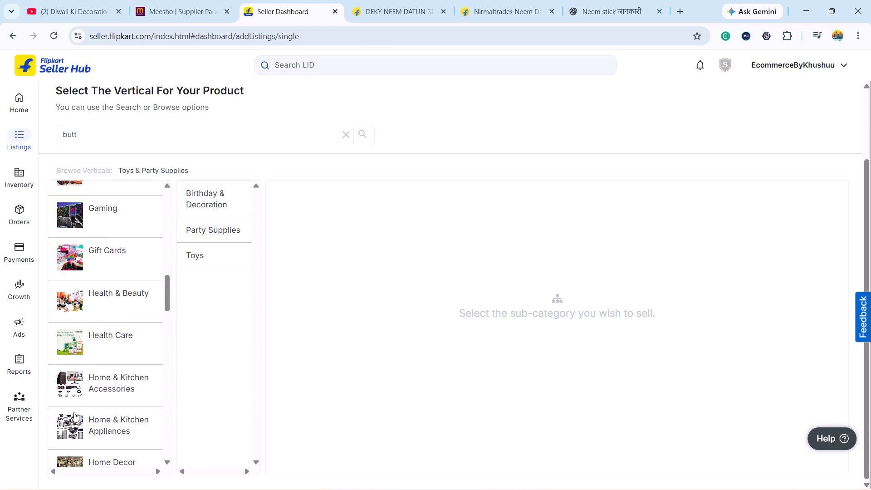
{"action": "scroll", "coordinate": [86, 354], "scroll_direction": "up", "scroll_amount": 6}
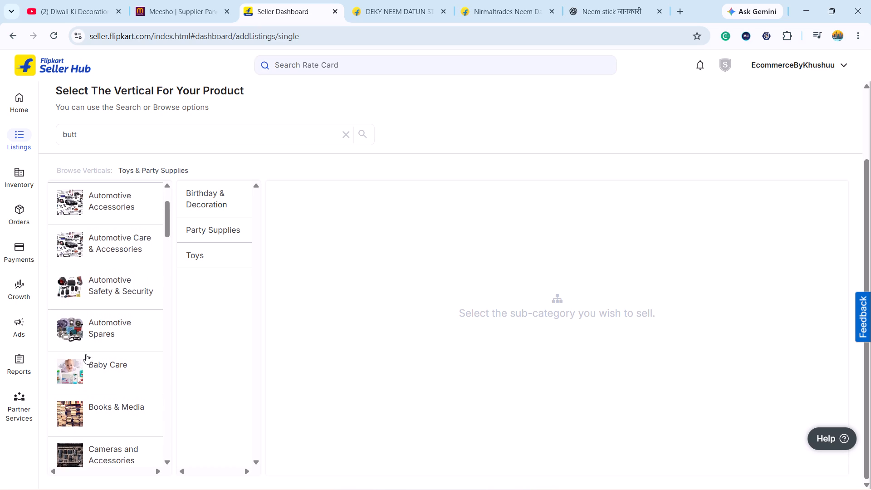
{"action": "scroll", "coordinate": [86, 354], "scroll_direction": "up", "scroll_amount": 6}
{"action": "left_click", "coordinate": [107, 258]}
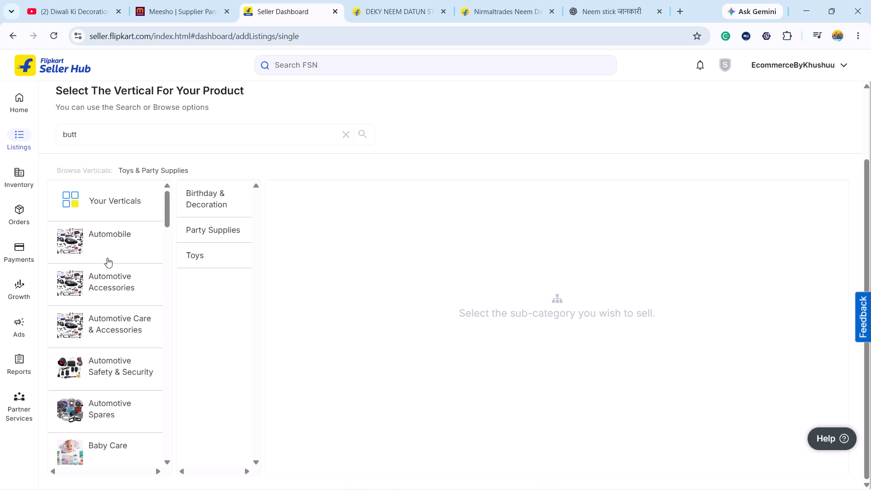
{"action": "left_click", "coordinate": [108, 282]}
{"action": "left_click", "coordinate": [113, 350]}
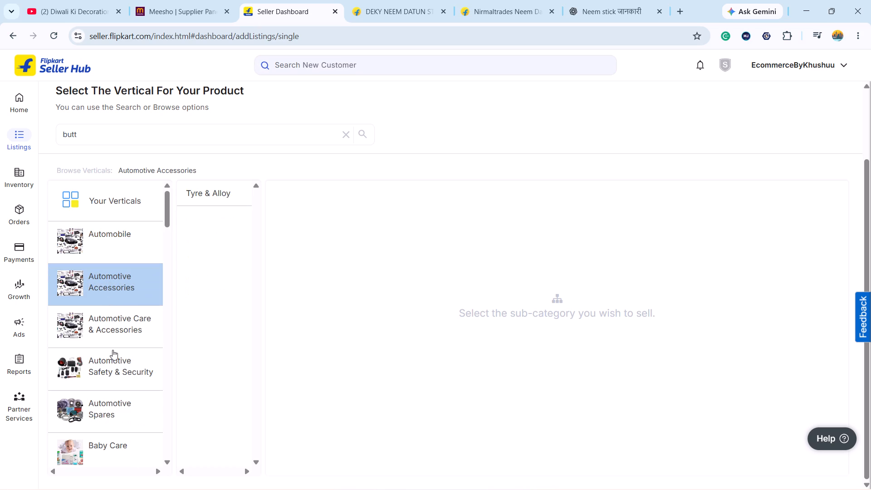
{"action": "scroll", "coordinate": [171, 282], "scroll_direction": "down", "scroll_amount": 3}
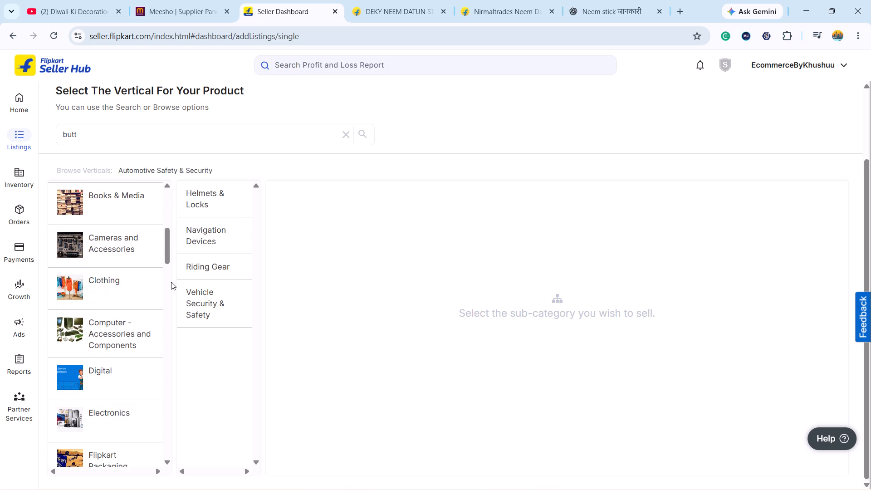
{"action": "left_click", "coordinate": [129, 259]}
{"action": "left_click", "coordinate": [125, 297]}
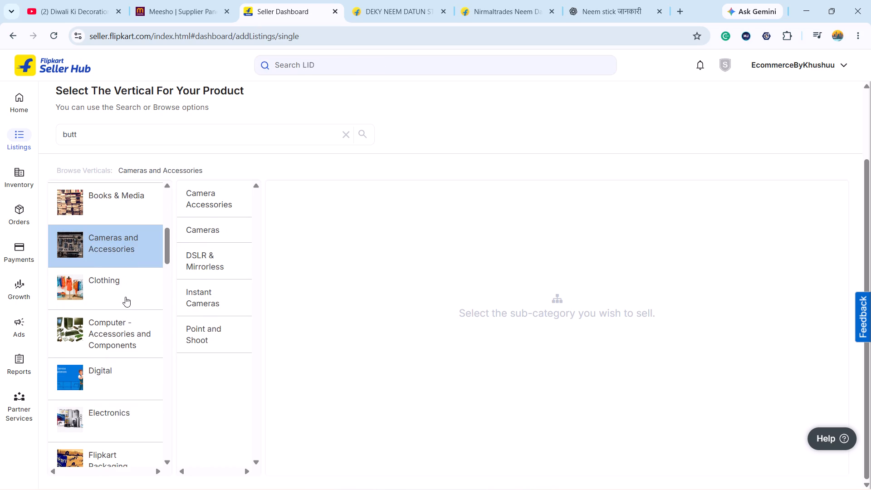
Review the sub-categories of further verticals, including Digital, Flipkart Packaging, Footwear & Accessories, Gift Cards, and Home & Kitchen Accessories.
{"action": "scroll", "coordinate": [125, 297], "scroll_direction": "down", "scroll_amount": 1}
{"action": "left_click", "coordinate": [132, 269]}
{"action": "left_click", "coordinate": [117, 314]}
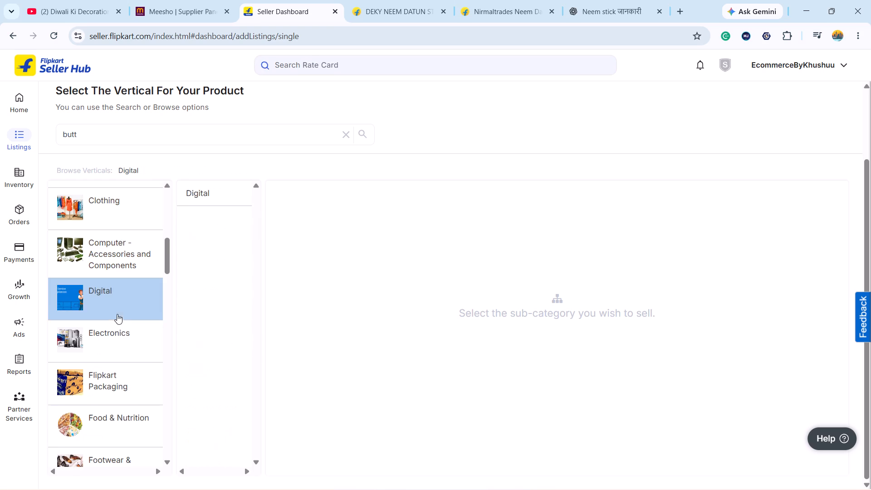
{"action": "left_click", "coordinate": [111, 348]}
{"action": "left_click", "coordinate": [108, 371]}
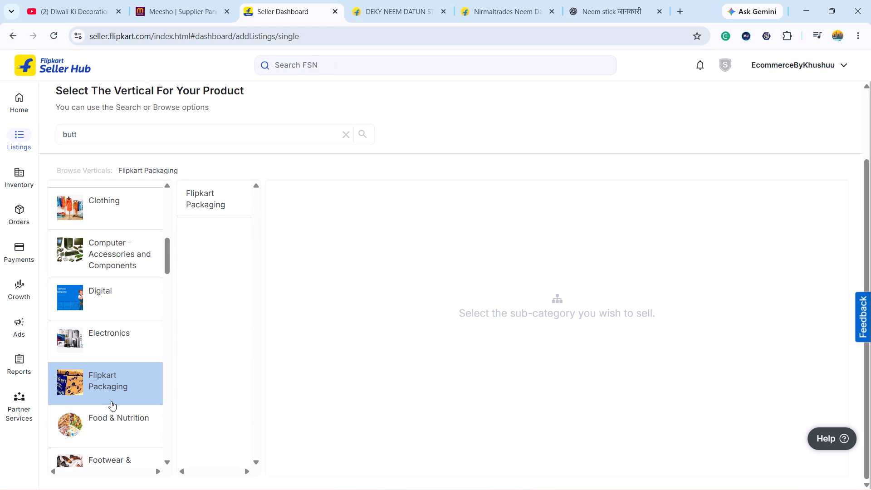
{"action": "left_click", "coordinate": [112, 407]}
{"action": "scroll", "coordinate": [112, 407], "scroll_direction": "down", "scroll_amount": 1}
{"action": "left_click", "coordinate": [112, 407]}
{"action": "scroll", "coordinate": [112, 407], "scroll_direction": "down", "scroll_amount": 1}
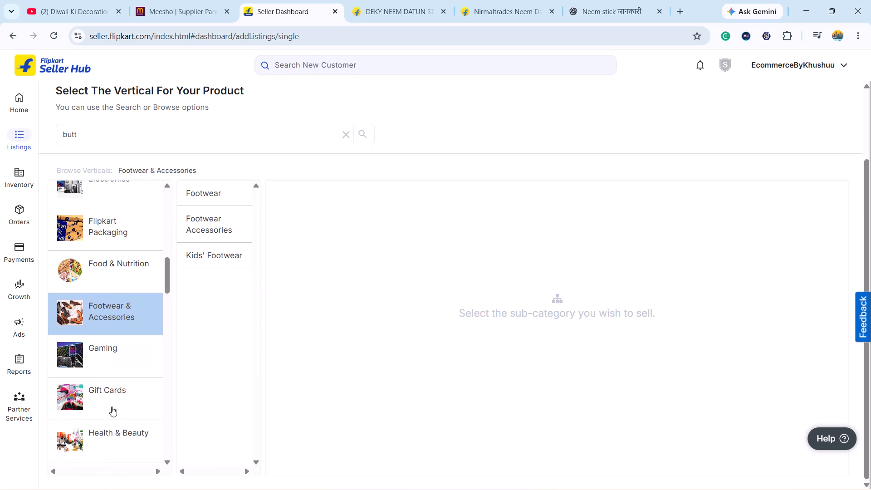
{"action": "left_click", "coordinate": [113, 385]}
{"action": "scroll", "coordinate": [121, 350], "scroll_direction": "down", "scroll_amount": 1}
{"action": "left_click", "coordinate": [122, 343]}
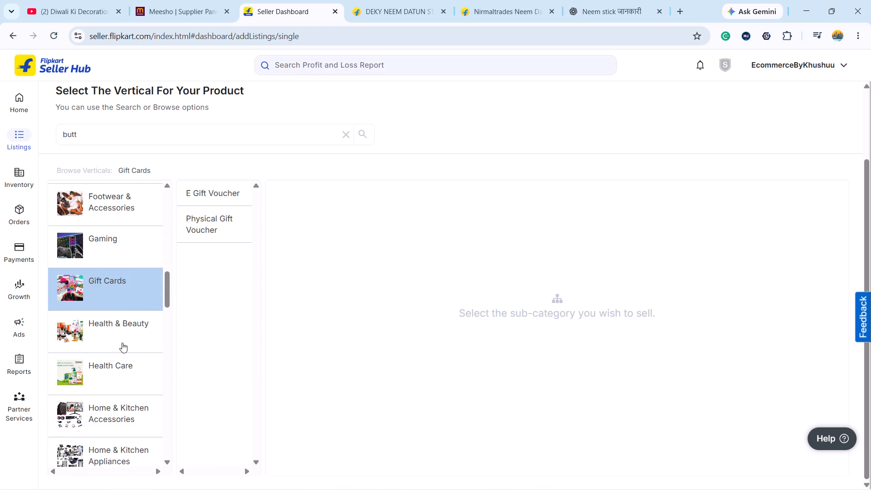
{"action": "left_click", "coordinate": [122, 396]}
{"action": "scroll", "coordinate": [122, 396], "scroll_direction": "down", "scroll_amount": 2}
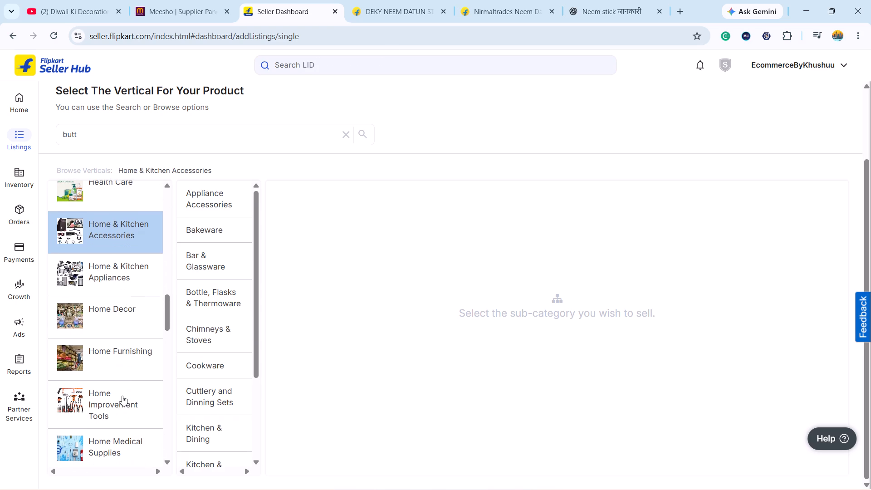
Return to the start of the vertical list and review the sub-categories from Automobile through Automotive Safety & Security to Baby Care.
{"action": "scroll", "coordinate": [90, 258], "scroll_direction": "up", "scroll_amount": 14}
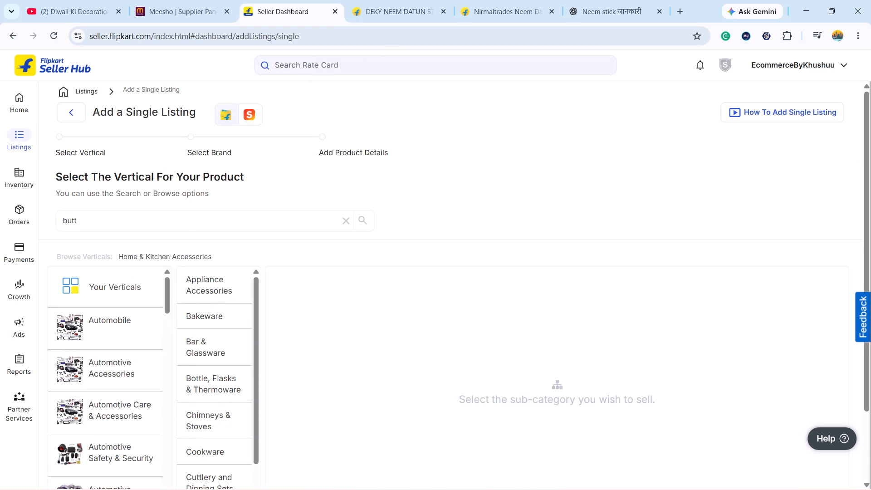
{"action": "scroll", "coordinate": [90, 258], "scroll_direction": "down", "scroll_amount": 1}
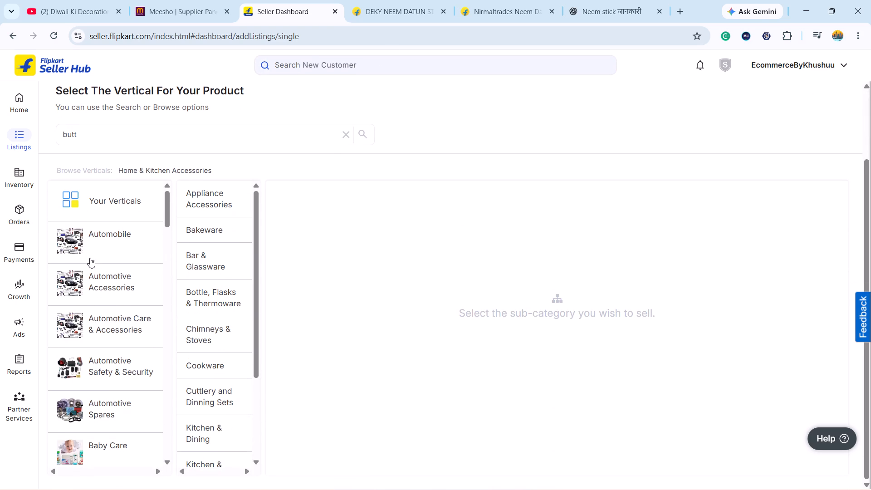
{"action": "left_click", "coordinate": [90, 258]}
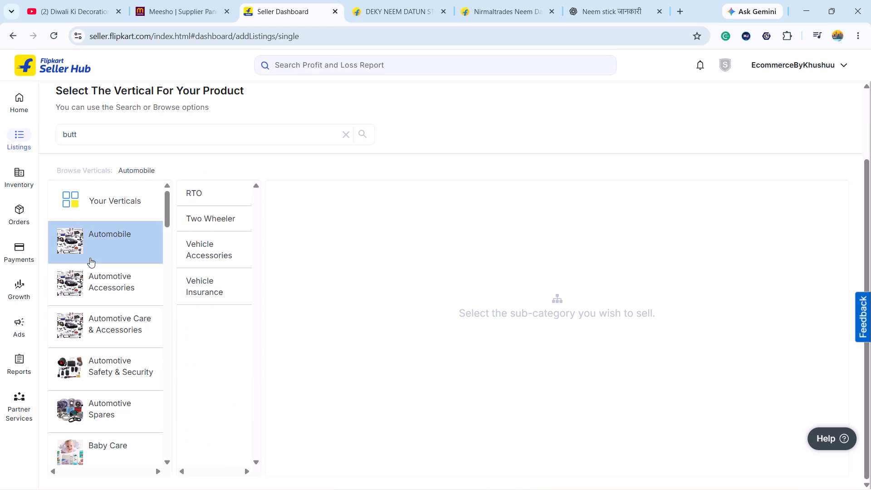
{"action": "left_click", "coordinate": [99, 271]}
{"action": "left_click", "coordinate": [115, 325]}
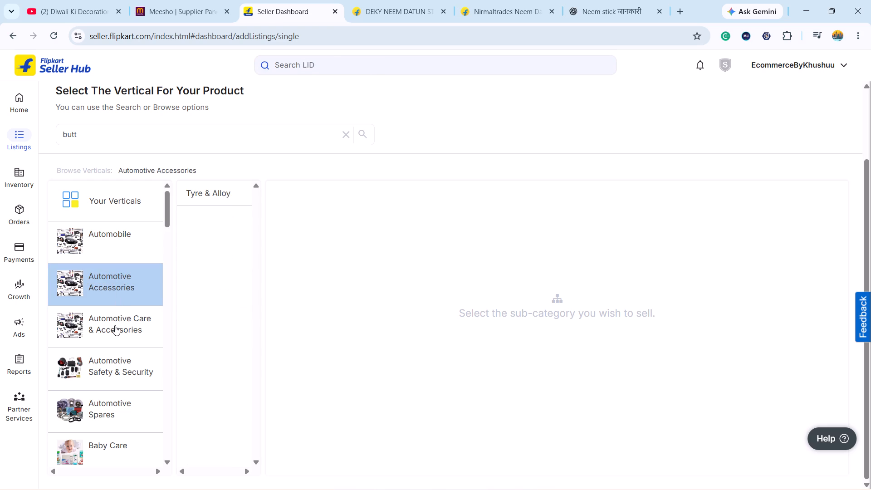
{"action": "left_click", "coordinate": [114, 351]}
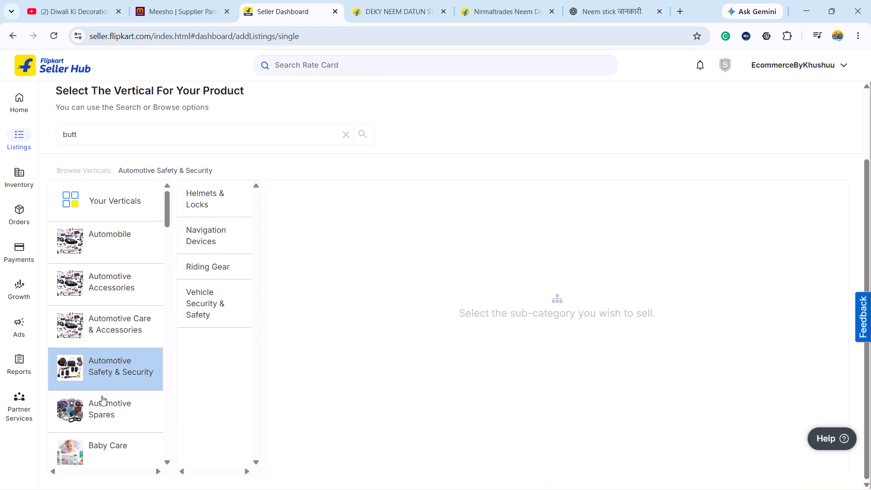
{"action": "left_click", "coordinate": [102, 396]}
{"action": "scroll", "coordinate": [102, 396], "scroll_direction": "down", "scroll_amount": 1}
{"action": "left_click", "coordinate": [102, 396]}
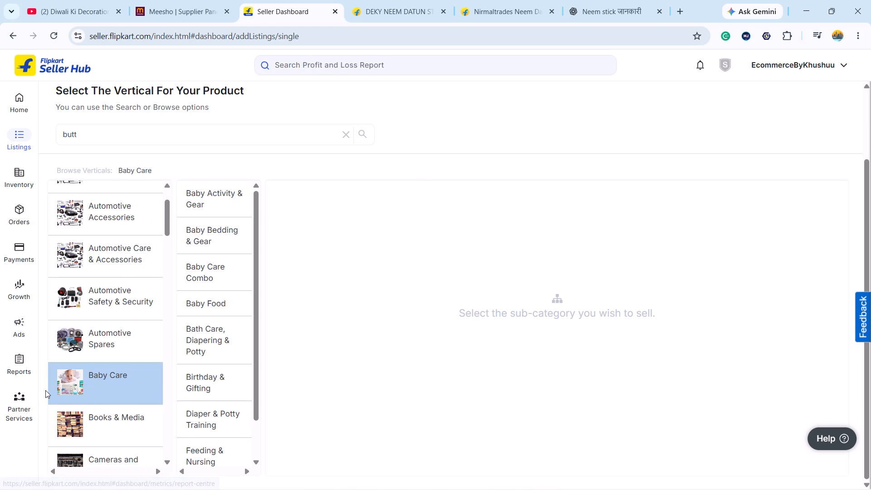
Review the sub-categories of Books & Media, Cameras and Accessories, Clothing, and Computer - Accessories and Components.
{"action": "scroll", "coordinate": [45, 390], "scroll_direction": "down", "scroll_amount": 1}
{"action": "left_click", "coordinate": [94, 424]}
{"action": "scroll", "coordinate": [94, 424], "scroll_direction": "down", "scroll_amount": 1}
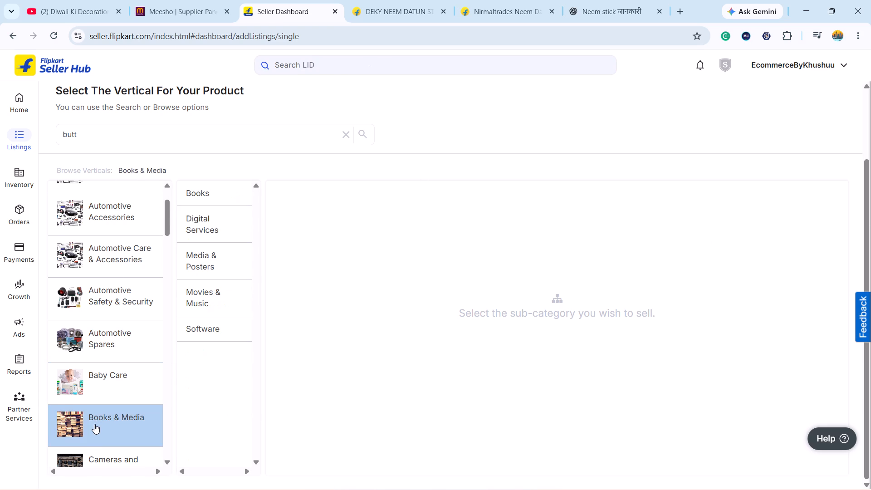
{"action": "scroll", "coordinate": [94, 424], "scroll_direction": "down", "scroll_amount": 1}
{"action": "left_click", "coordinate": [98, 361]}
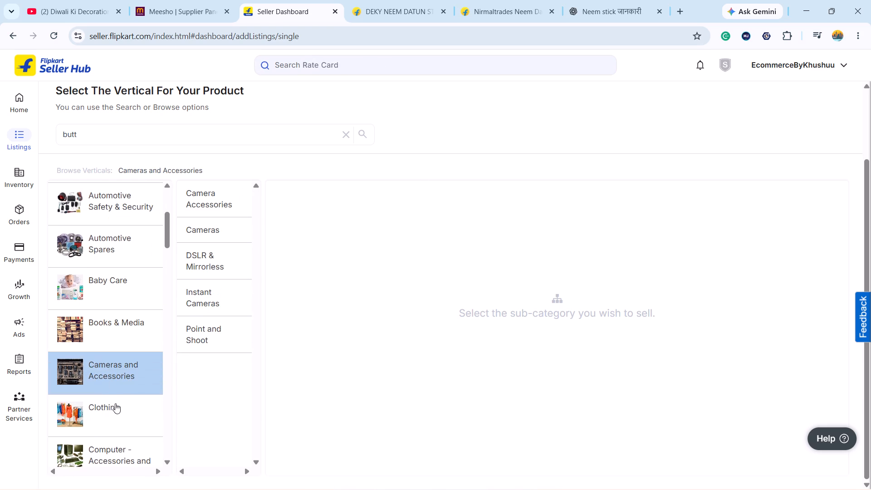
{"action": "left_click", "coordinate": [116, 408]}
{"action": "scroll", "coordinate": [116, 408], "scroll_direction": "down", "scroll_amount": 1}
{"action": "left_click", "coordinate": [116, 408]}
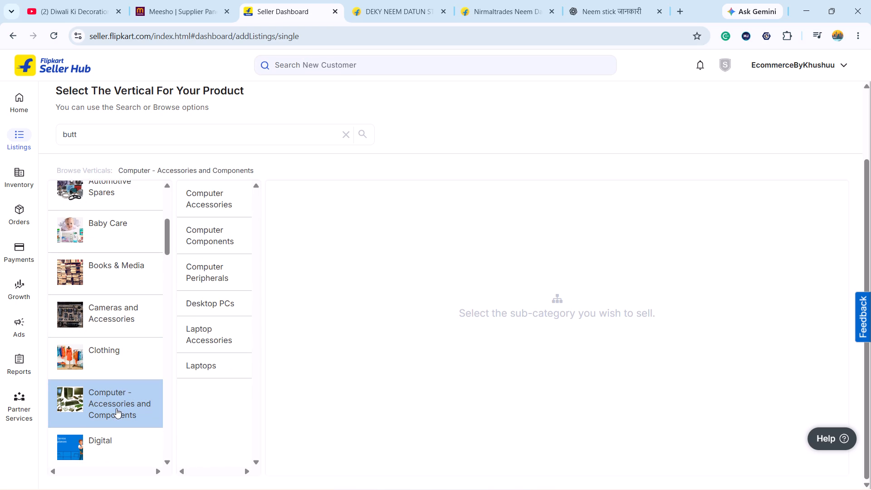
Review the sub-categories of Electronics, Flipkart Packaging and Food & Nutrition, and look over the verticals that follow.
{"action": "scroll", "coordinate": [116, 408], "scroll_direction": "down", "scroll_amount": 1}
{"action": "left_click", "coordinate": [108, 336]}
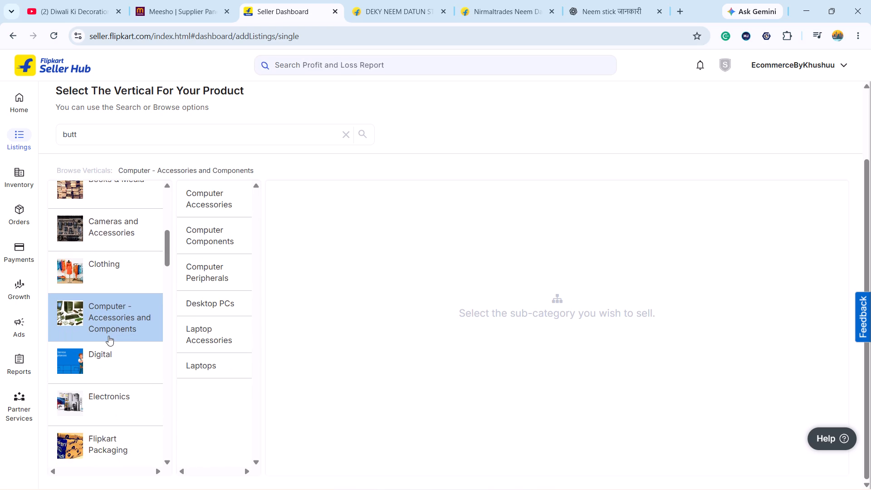
{"action": "left_click", "coordinate": [108, 369]}
{"action": "left_click", "coordinate": [106, 397]}
{"action": "scroll", "coordinate": [106, 397], "scroll_direction": "down", "scroll_amount": 1}
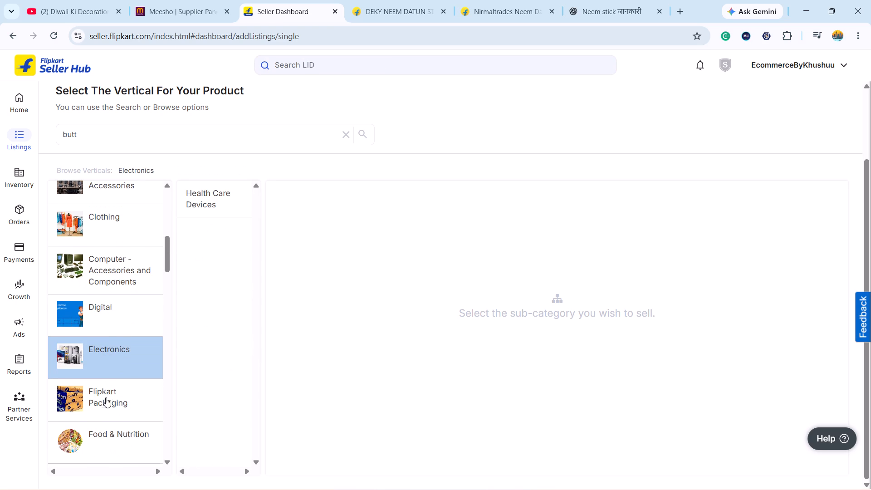
{"action": "left_click", "coordinate": [106, 397]}
{"action": "scroll", "coordinate": [106, 397], "scroll_direction": "down", "scroll_amount": 1}
{"action": "left_click", "coordinate": [105, 385]}
{"action": "scroll", "coordinate": [105, 385], "scroll_direction": "down", "scroll_amount": 1}
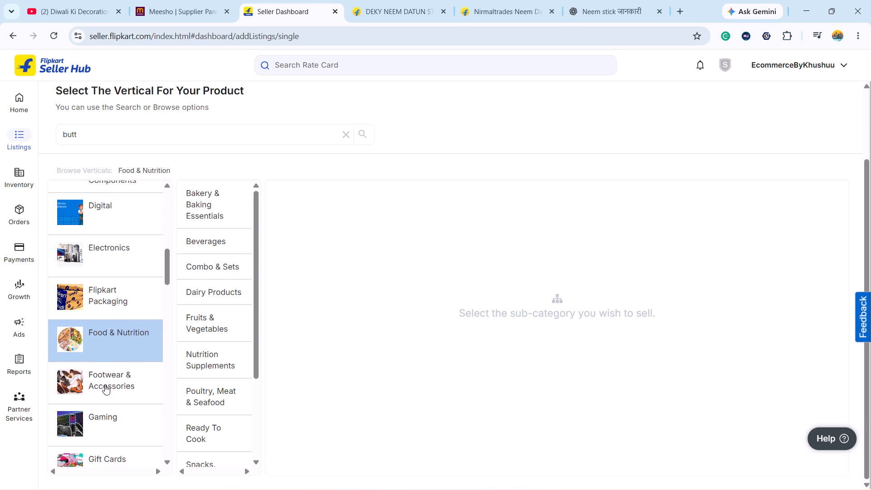
{"action": "scroll", "coordinate": [105, 375], "scroll_direction": "down", "scroll_amount": 1}
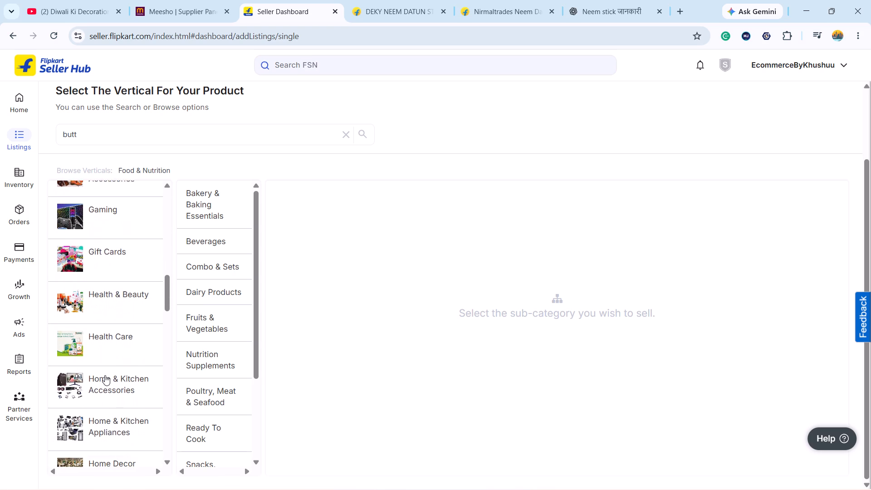
{"action": "scroll", "coordinate": [105, 375], "scroll_direction": "down", "scroll_amount": 1}
Switch to the DEKY Neem Datun Stick product page on Flipkart and examine its category breadcrumb.
{"action": "left_click", "coordinate": [388, 0]}
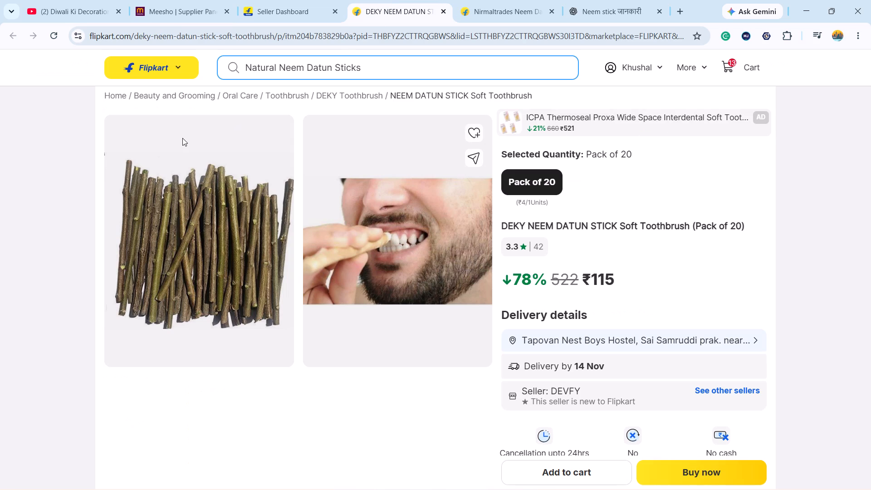
{"action": "left_click_drag", "start_coordinate": [97, 91], "coordinate": [149, 98]}
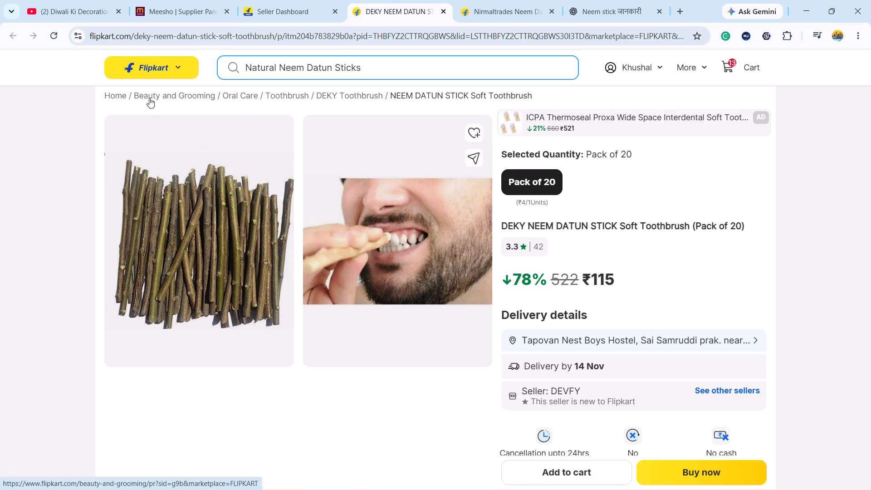
{"action": "left_click_drag", "start_coordinate": [149, 98], "coordinate": [103, 101]}
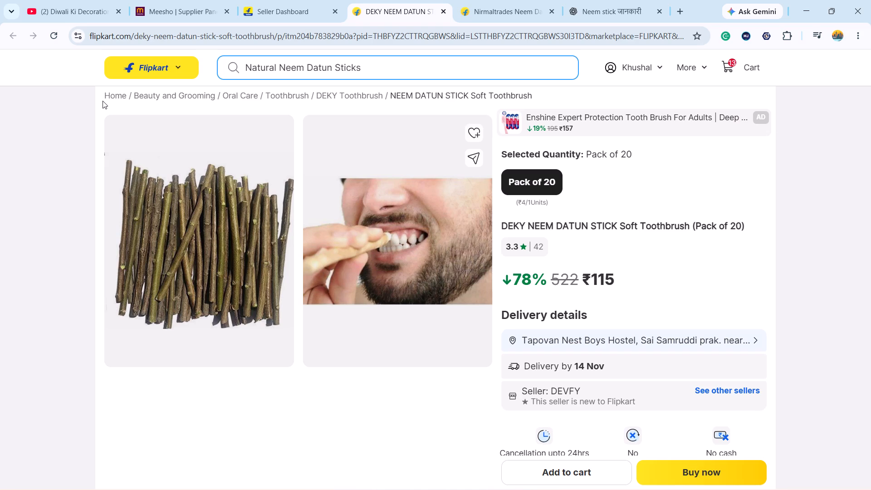
{"action": "left_click", "coordinate": [264, 0]}
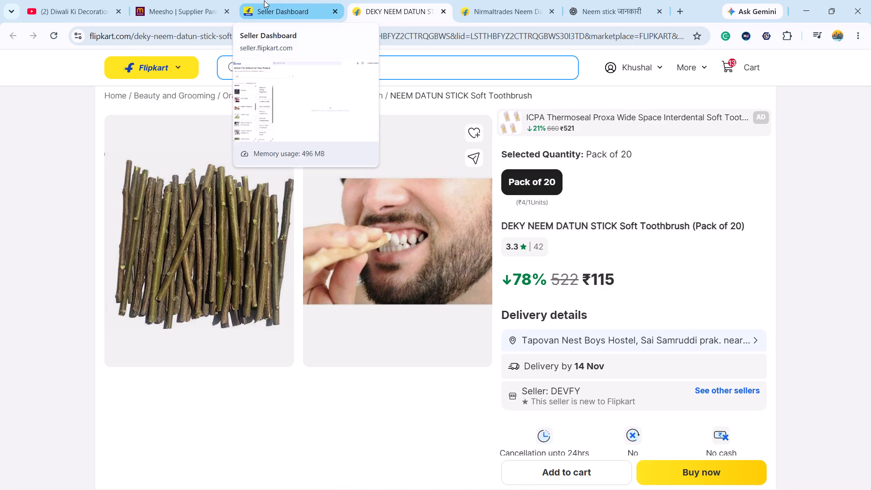
{"action": "left_click", "coordinate": [404, 12]}
{"action": "left_click_drag", "start_coordinate": [134, 97], "coordinate": [167, 98]}
{"action": "left_click", "coordinate": [136, 108]}
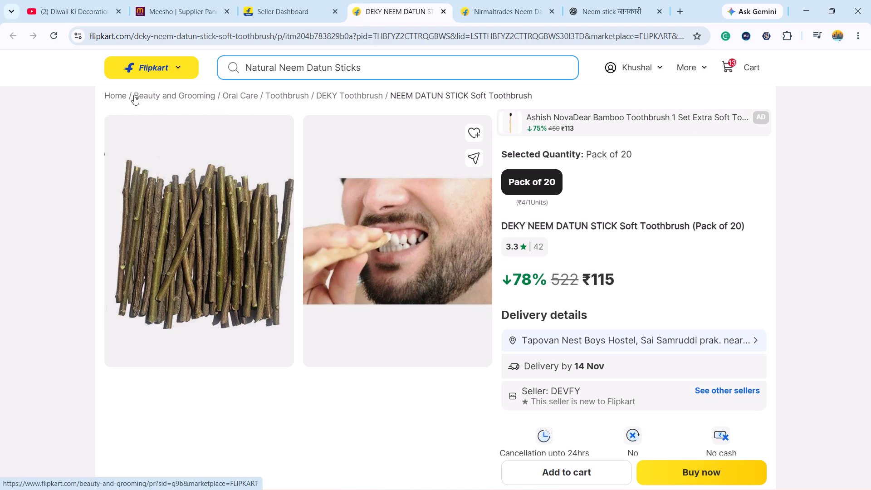
Enlarge the Neem Datun Stick product page and examine the Beauty and Grooming part of its category path.
{"action": "scroll", "coordinate": [130, 108], "scroll_direction": "up", "scroll_amount": 2}
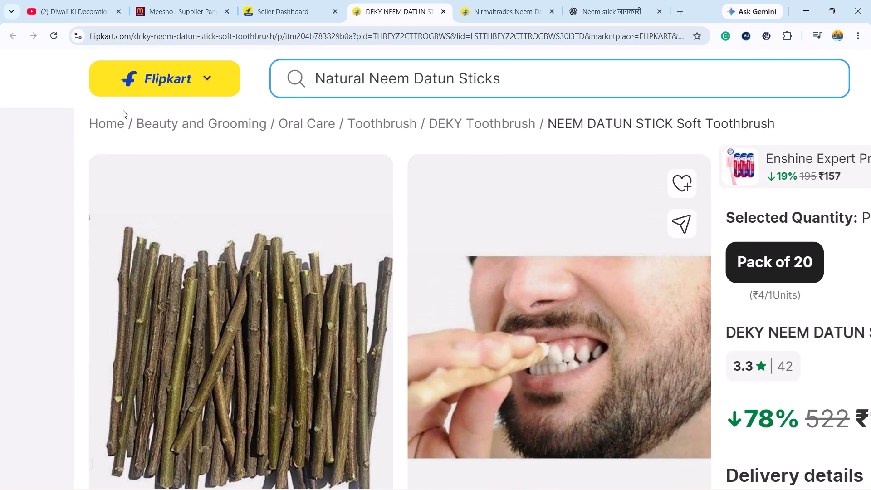
{"action": "left_click_drag", "start_coordinate": [74, 113], "coordinate": [275, 139]}
{"action": "left_click_drag", "start_coordinate": [275, 139], "coordinate": [270, 118]}
{"action": "left_click_drag", "start_coordinate": [270, 118], "coordinate": [247, 117]}
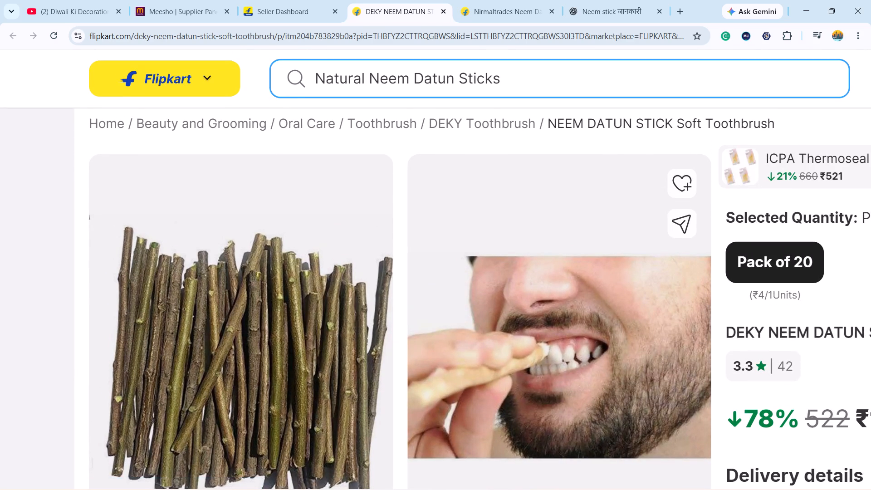
{"action": "left_click_drag", "start_coordinate": [247, 117], "coordinate": [138, 120]}
{"action": "left_click_drag", "start_coordinate": [138, 120], "coordinate": [195, 115]}
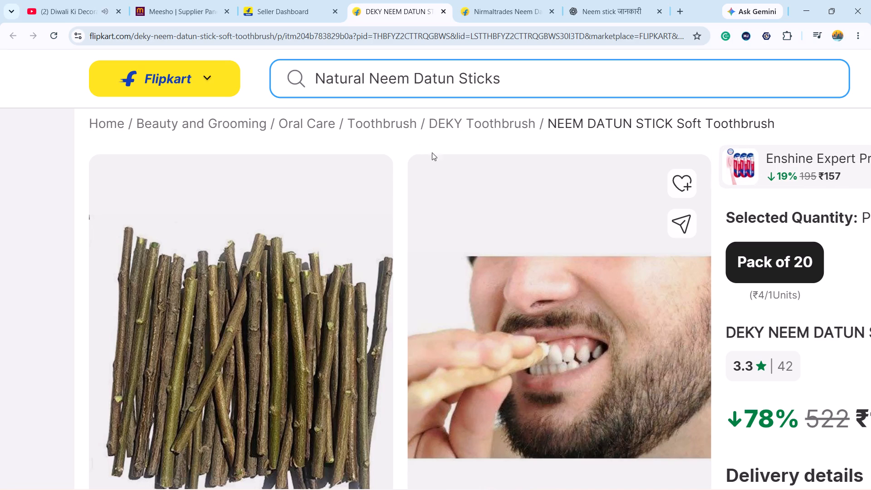
{"action": "left_click", "coordinate": [197, 0]}
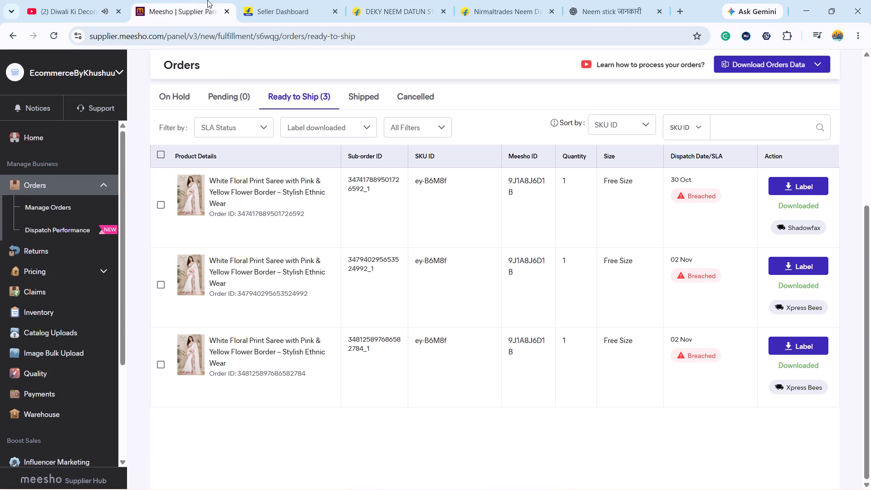
{"action": "left_click", "coordinate": [406, 5]}
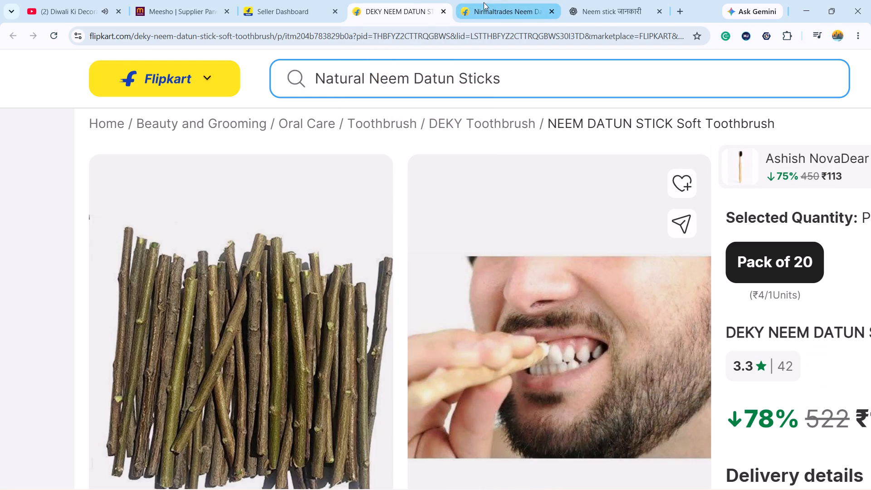
Go back to the Seller Dashboard and look through the enlarged vertical list from the automotive entries to Clothing for the matching vertical.
{"action": "left_click", "coordinate": [334, 0]}
{"action": "scroll", "coordinate": [104, 256], "scroll_direction": "up", "scroll_amount": 9}
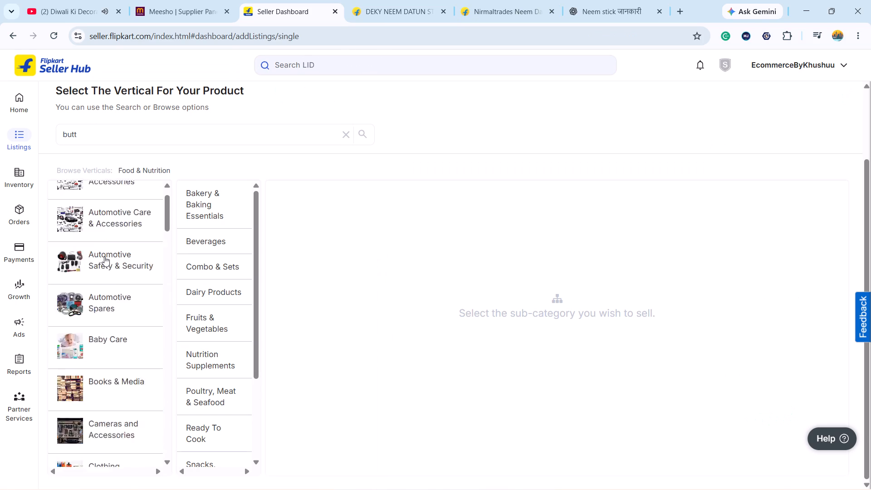
{"action": "scroll", "coordinate": [104, 256], "scroll_direction": "up", "scroll_amount": 7}
{"action": "scroll", "coordinate": [98, 291], "scroll_direction": "down", "scroll_amount": 1}
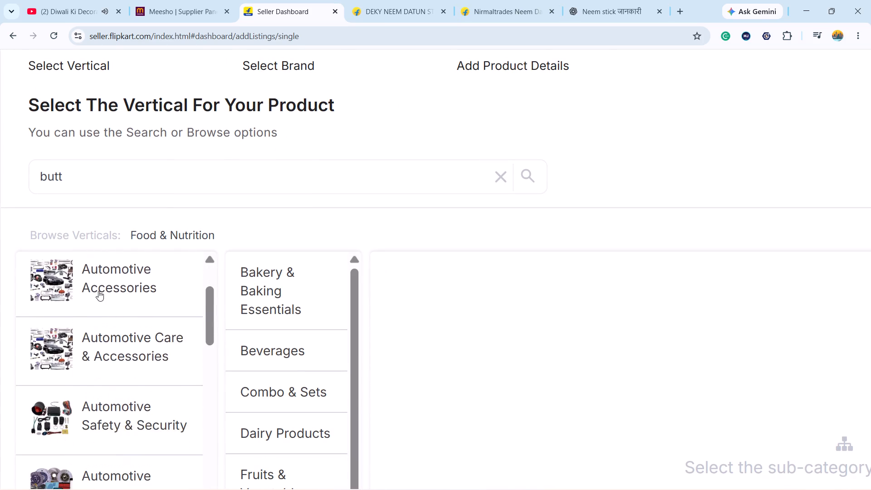
{"action": "scroll", "coordinate": [98, 291], "scroll_direction": "down", "scroll_amount": 3}
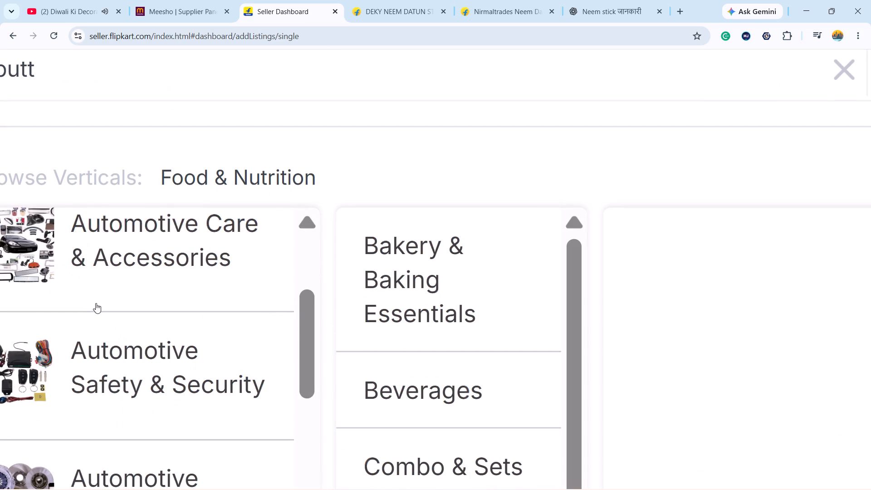
{"action": "scroll", "coordinate": [96, 303], "scroll_direction": "down", "scroll_amount": 2}
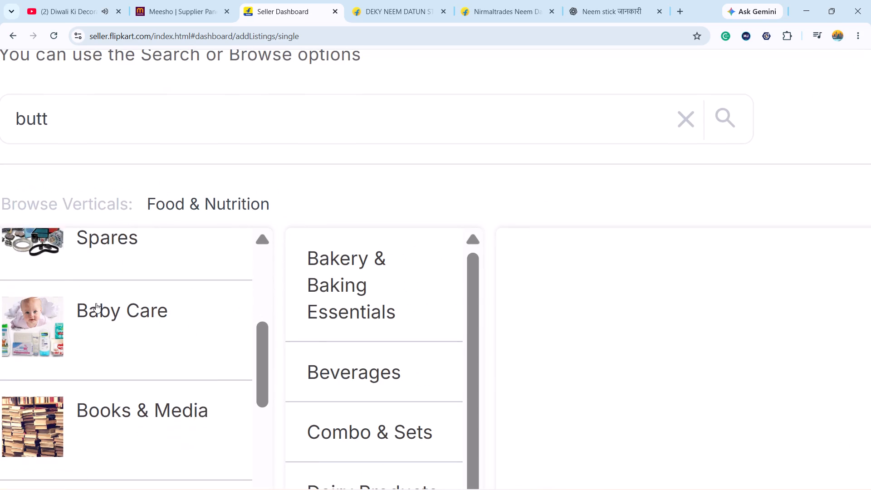
{"action": "scroll", "coordinate": [96, 303], "scroll_direction": "down", "scroll_amount": 2}
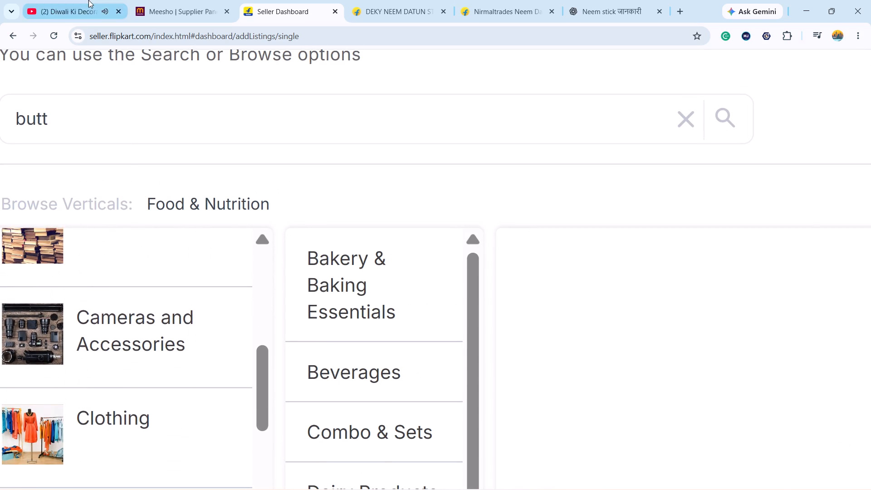
Switch to the YouTube video about Diwali decoration and close its tab.
{"action": "left_click", "coordinate": [88, 0]}
{"action": "left_click", "coordinate": [229, 198]}
{"action": "left_click", "coordinate": [117, 11]}
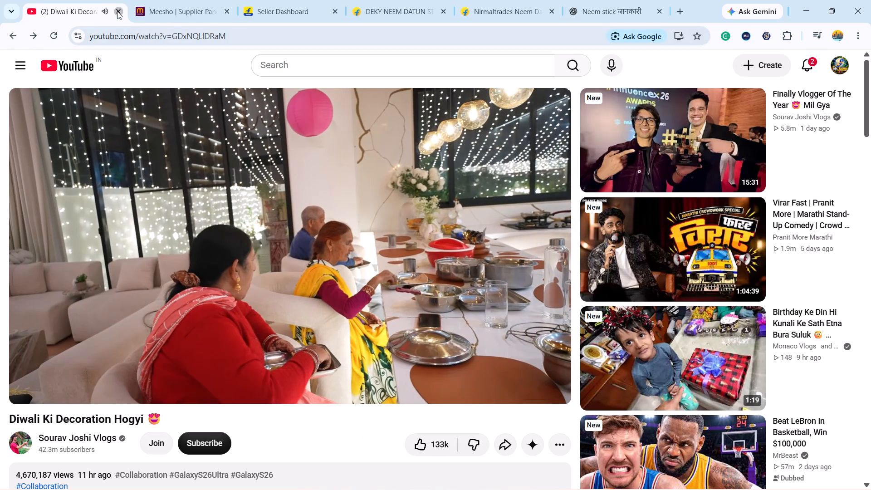
Return to the Seller Dashboard and look through the vertical list from Clothing to Home Medical Supplies for a match.
{"action": "left_click", "coordinate": [165, 0]}
{"action": "scroll", "coordinate": [140, 320], "scroll_direction": "down", "scroll_amount": 1}
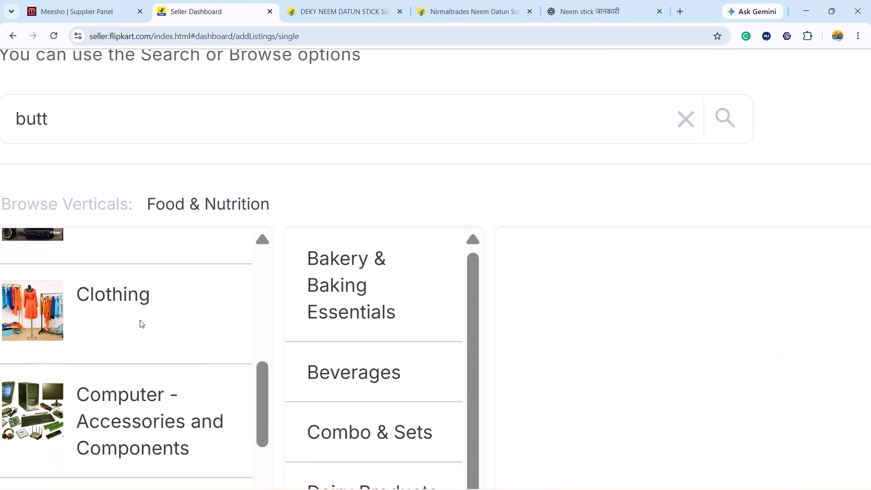
{"action": "scroll", "coordinate": [140, 320], "scroll_direction": "down", "scroll_amount": 3}
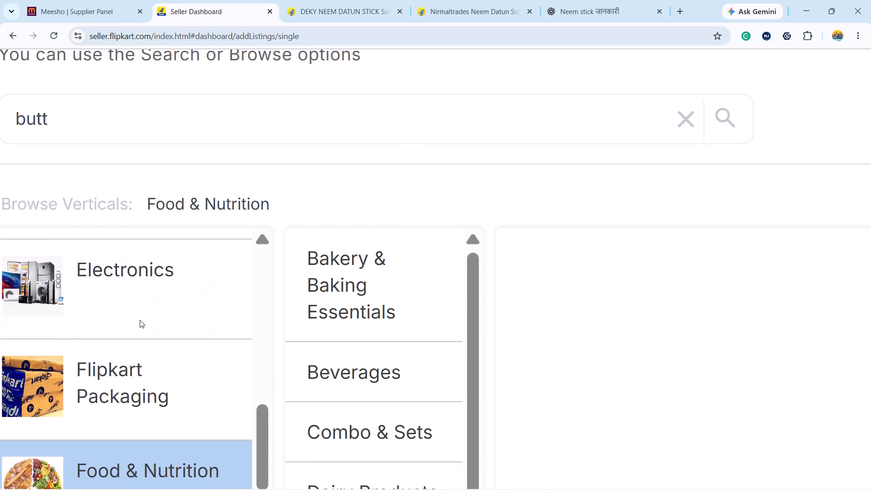
{"action": "scroll", "coordinate": [140, 320], "scroll_direction": "down", "scroll_amount": 3}
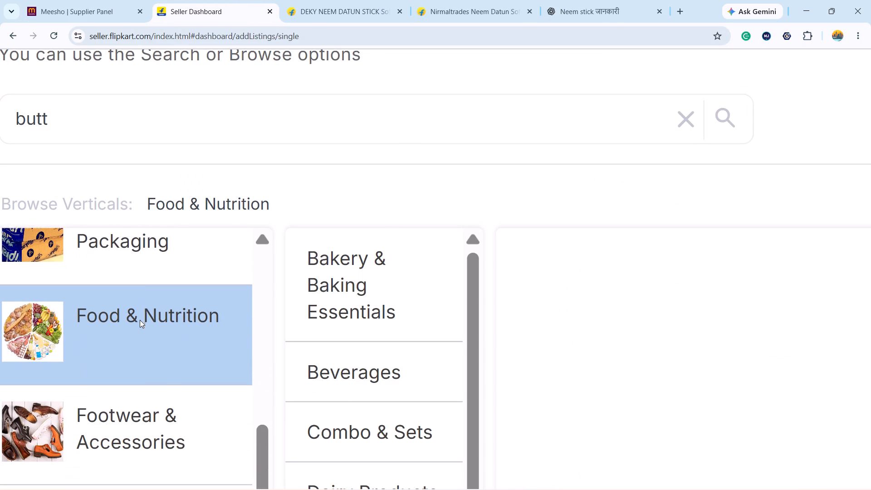
{"action": "scroll", "coordinate": [140, 320], "scroll_direction": "down", "scroll_amount": 2}
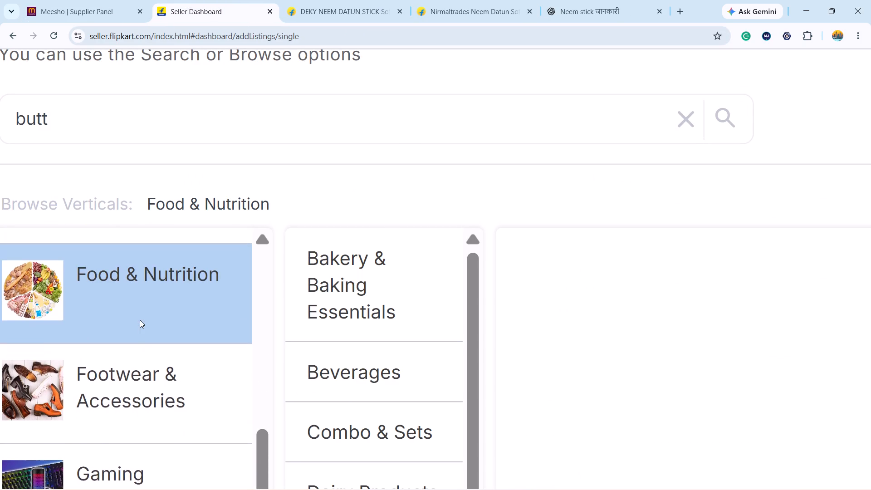
{"action": "scroll", "coordinate": [140, 320], "scroll_direction": "down", "scroll_amount": 1}
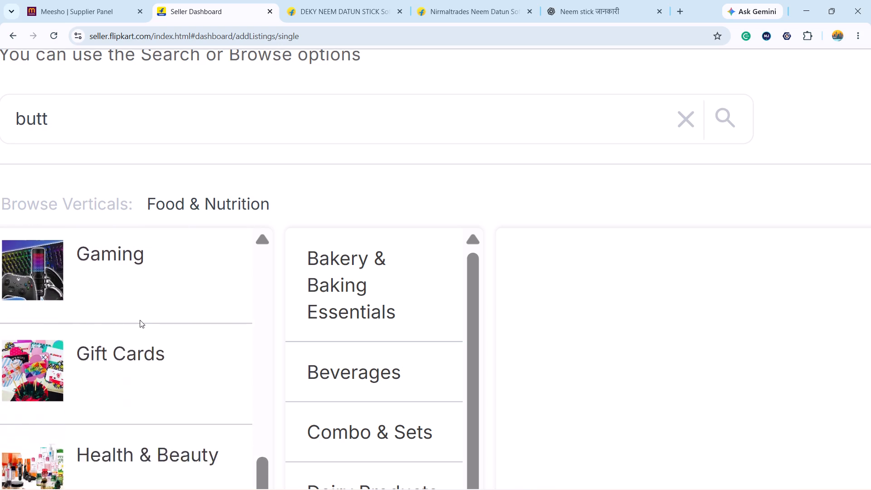
{"action": "scroll", "coordinate": [140, 320], "scroll_direction": "down", "scroll_amount": 1}
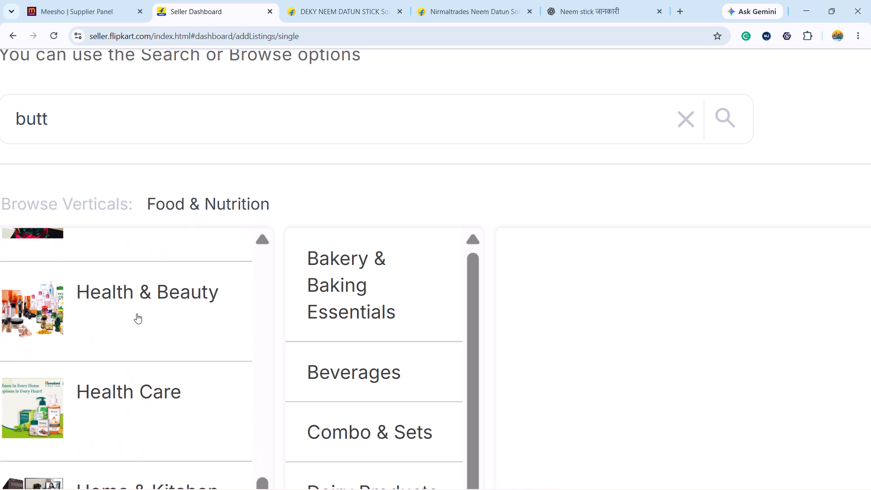
{"action": "scroll", "coordinate": [137, 314], "scroll_direction": "down", "scroll_amount": 2}
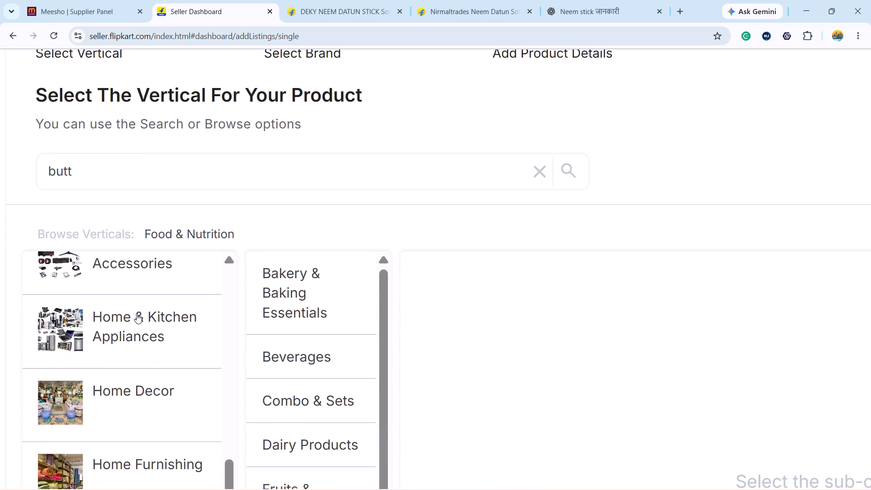
{"action": "scroll", "coordinate": [137, 314], "scroll_direction": "down", "scroll_amount": 3}
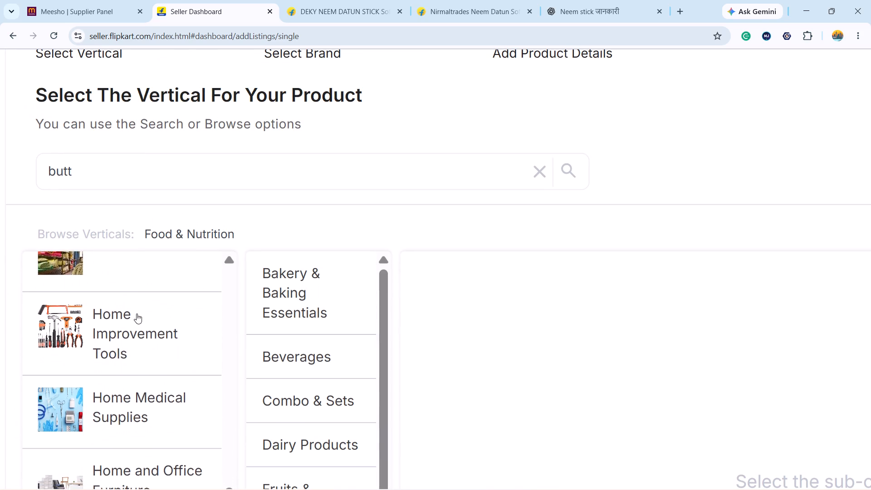
Look through the vertical list from Home and Office Furniture to Personal Care Appliances for one suiting neem datun sticks.
{"action": "scroll", "coordinate": [137, 314], "scroll_direction": "down", "scroll_amount": 2}
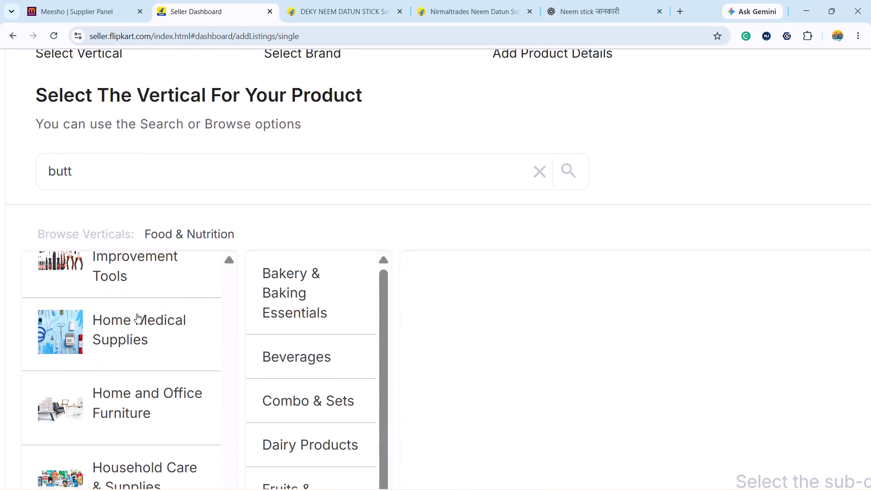
{"action": "scroll", "coordinate": [137, 314], "scroll_direction": "down", "scroll_amount": 2}
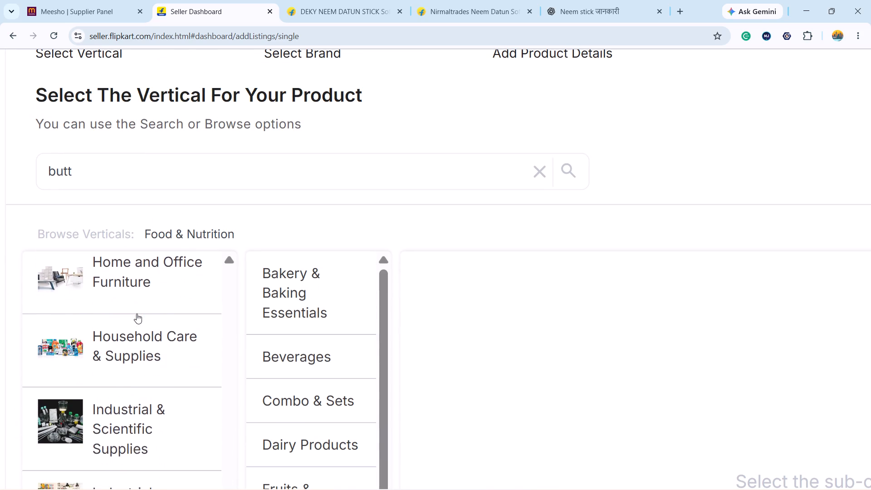
{"action": "scroll", "coordinate": [137, 314], "scroll_direction": "down", "scroll_amount": 1}
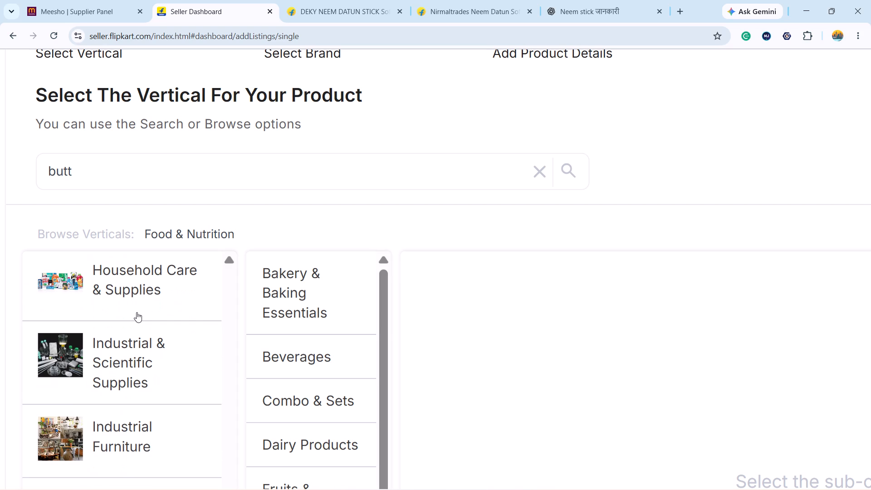
{"action": "scroll", "coordinate": [137, 312], "scroll_direction": "down", "scroll_amount": 1}
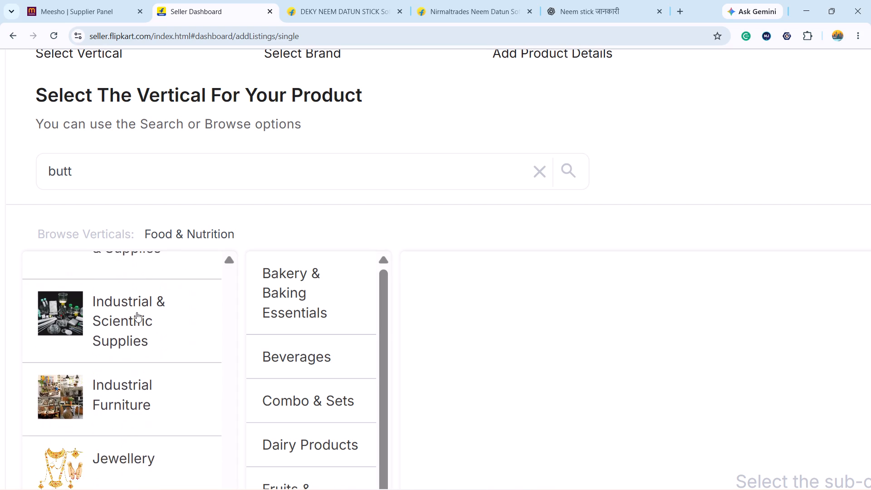
{"action": "scroll", "coordinate": [137, 312], "scroll_direction": "down", "scroll_amount": 2}
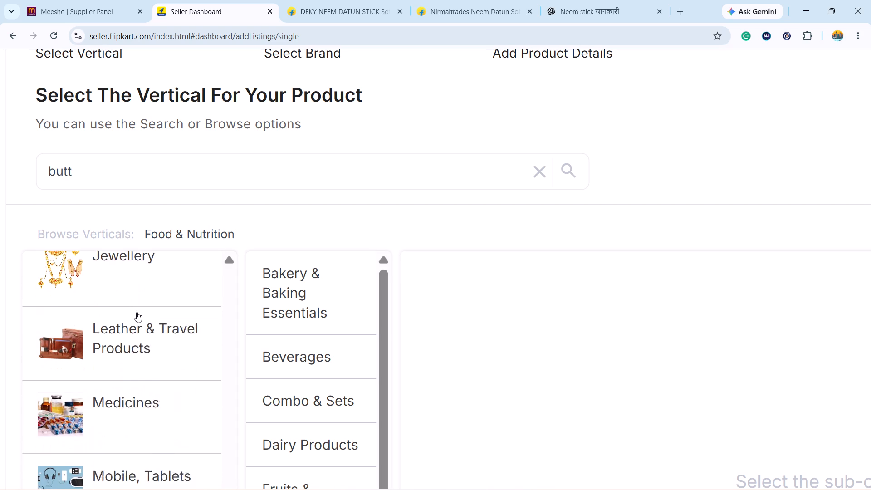
{"action": "scroll", "coordinate": [137, 312], "scroll_direction": "down", "scroll_amount": 3}
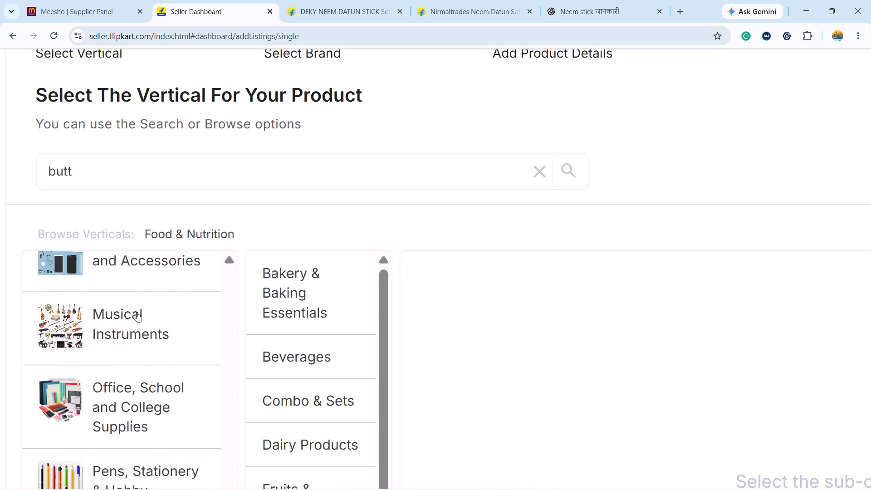
{"action": "scroll", "coordinate": [137, 312], "scroll_direction": "down", "scroll_amount": 1}
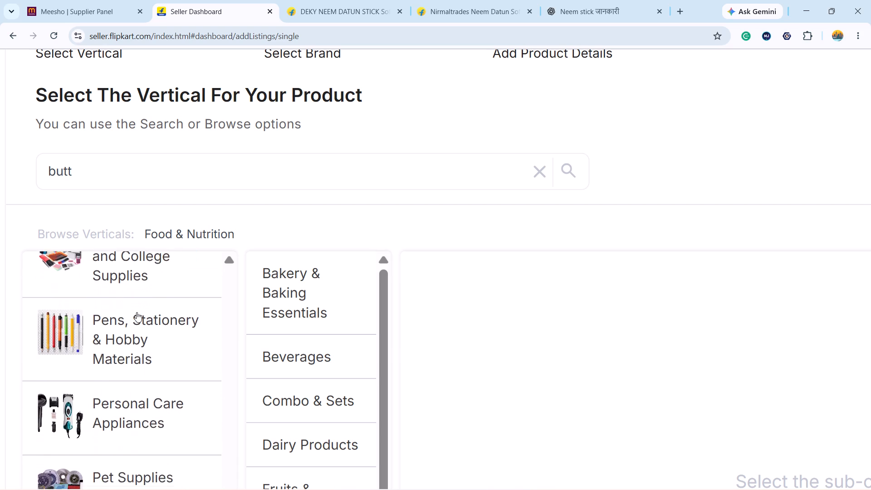
{"action": "scroll", "coordinate": [137, 312], "scroll_direction": "down", "scroll_amount": 1}
Open the Personal Care Appliances vertical and its Refurbished sub-category to examine the available options.
{"action": "scroll", "coordinate": [137, 312], "scroll_direction": "down", "scroll_amount": 1}
{"action": "left_click", "coordinate": [131, 349]}
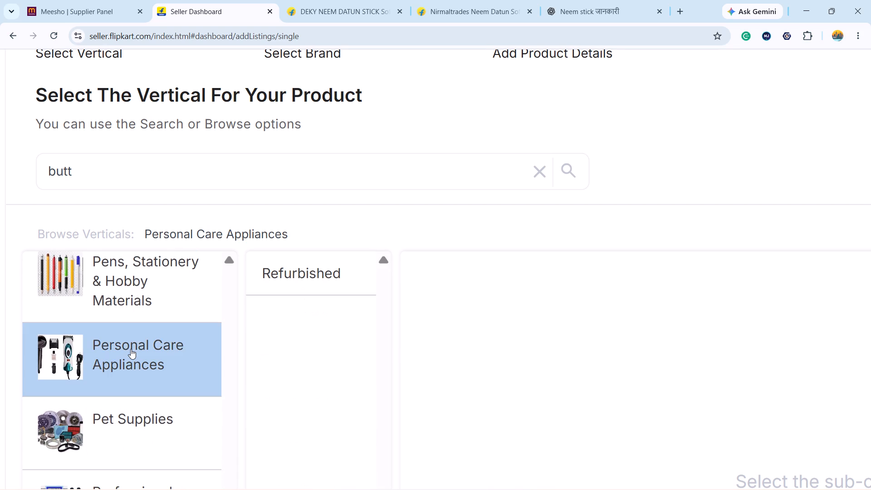
{"action": "scroll", "coordinate": [131, 349], "scroll_direction": "down", "scroll_amount": 1}
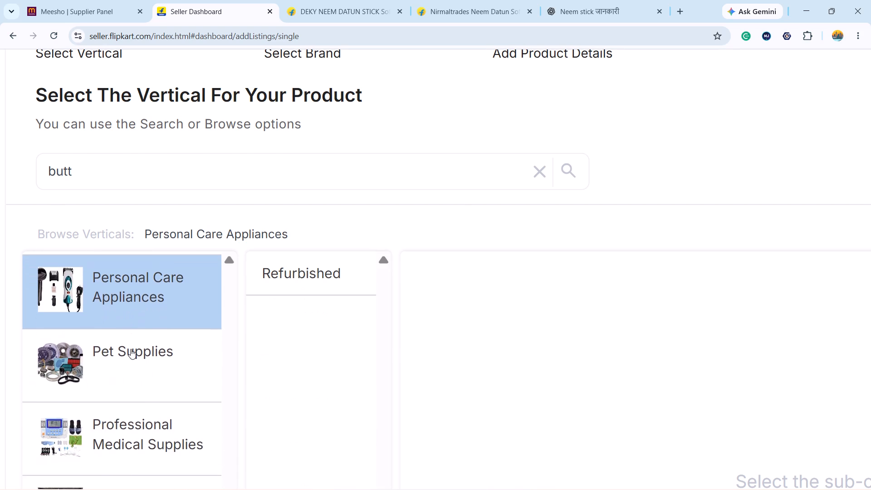
{"action": "scroll", "coordinate": [278, 361], "scroll_direction": "up", "scroll_amount": 1}
{"action": "left_click", "coordinate": [259, 310]}
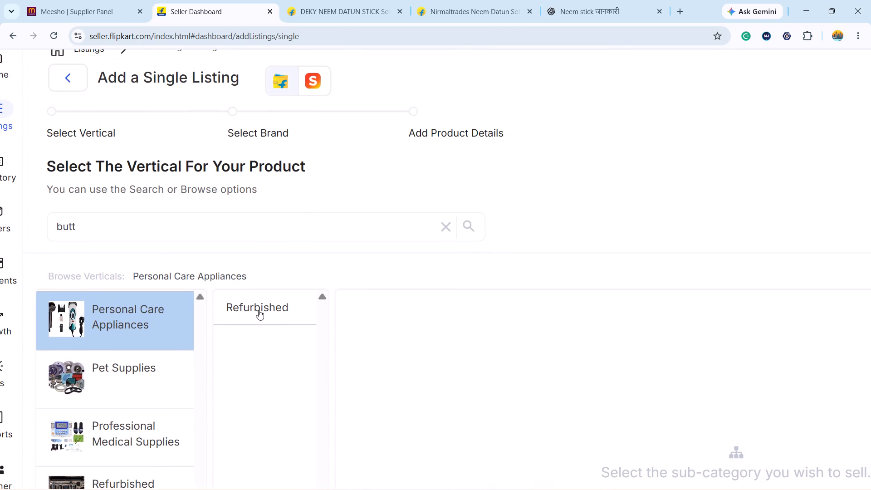
Look further down the vertical list past Pet Supplies and open Smart Devices to examine its sub-categories.
{"action": "scroll", "coordinate": [122, 367], "scroll_direction": "down", "scroll_amount": 1}
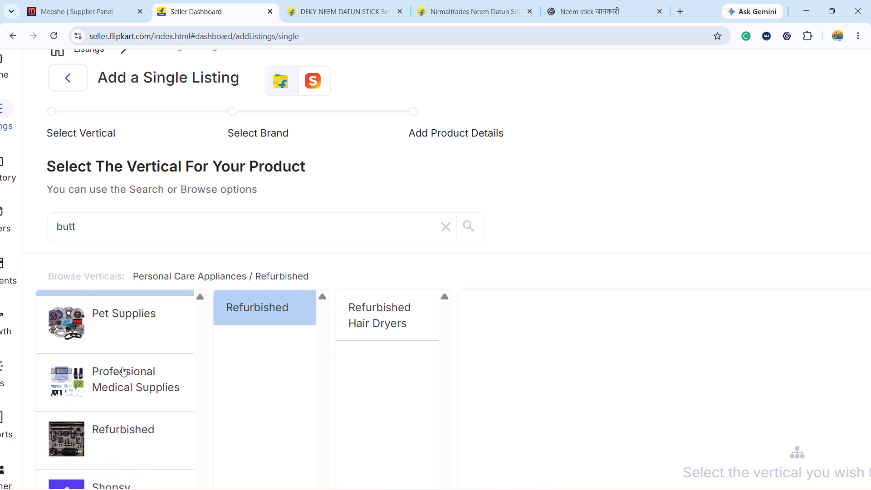
{"action": "scroll", "coordinate": [122, 367], "scroll_direction": "down", "scroll_amount": 2}
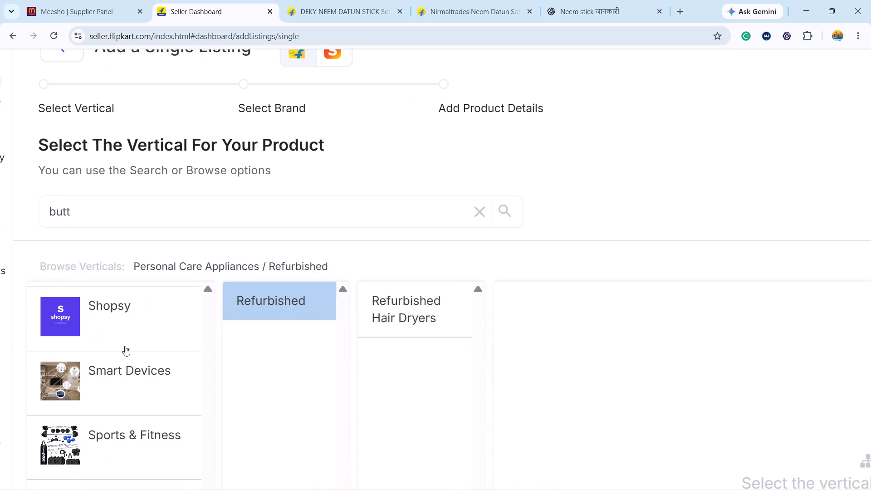
{"action": "left_click", "coordinate": [125, 338]}
{"action": "left_click", "coordinate": [142, 375]}
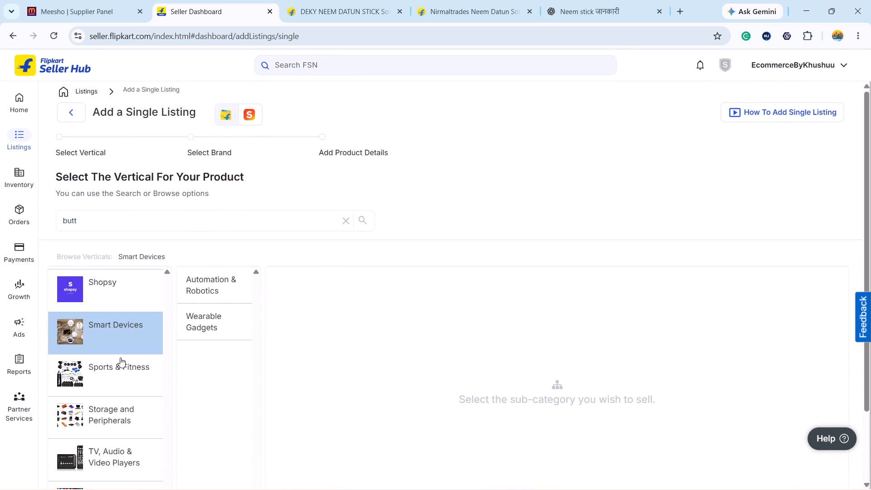
{"action": "scroll", "coordinate": [122, 331], "scroll_direction": "up", "scroll_amount": 1}
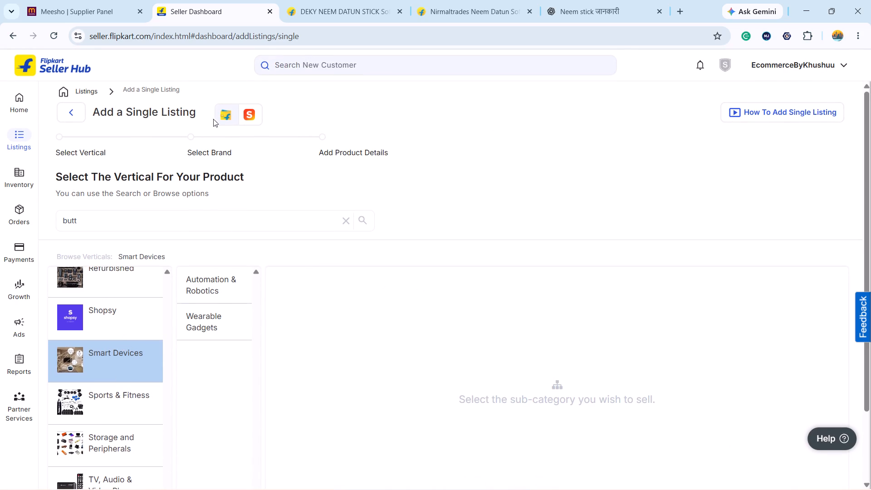
{"action": "scroll", "coordinate": [149, 309], "scroll_direction": "down", "scroll_amount": 1}
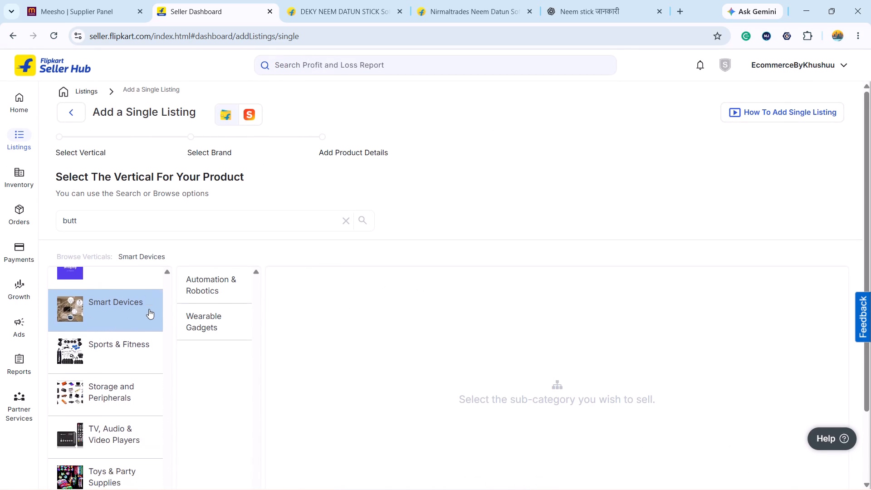
{"action": "scroll", "coordinate": [149, 309], "scroll_direction": "down", "scroll_amount": 3}
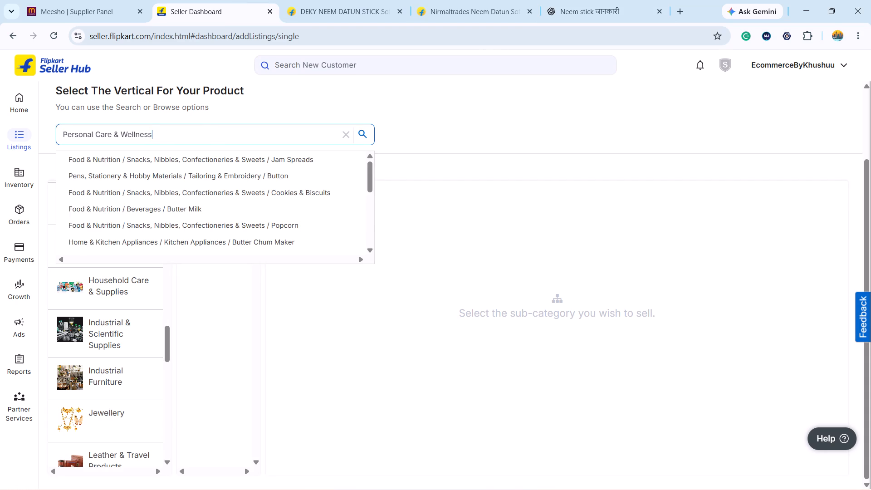
{"action": "key", "text": "Return"}
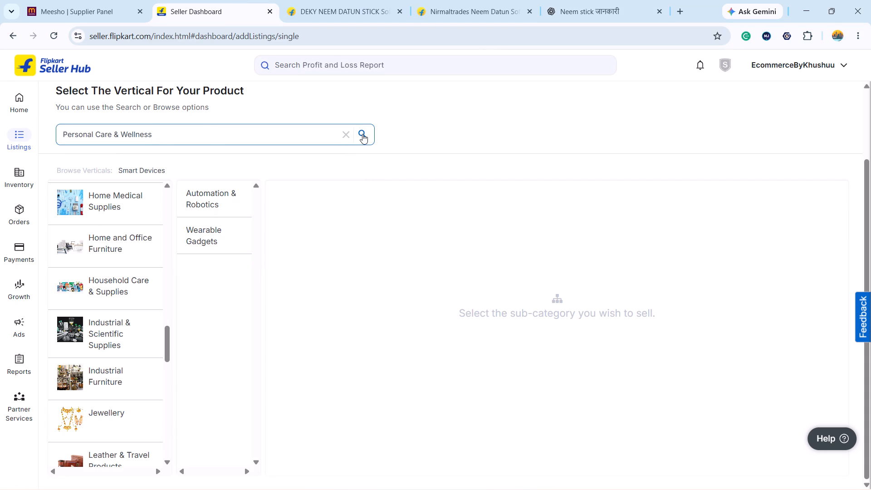
{"action": "left_click", "coordinate": [362, 134]}
{"action": "left_click", "coordinate": [362, 134]}
{"action": "left_click", "coordinate": [315, 131]}
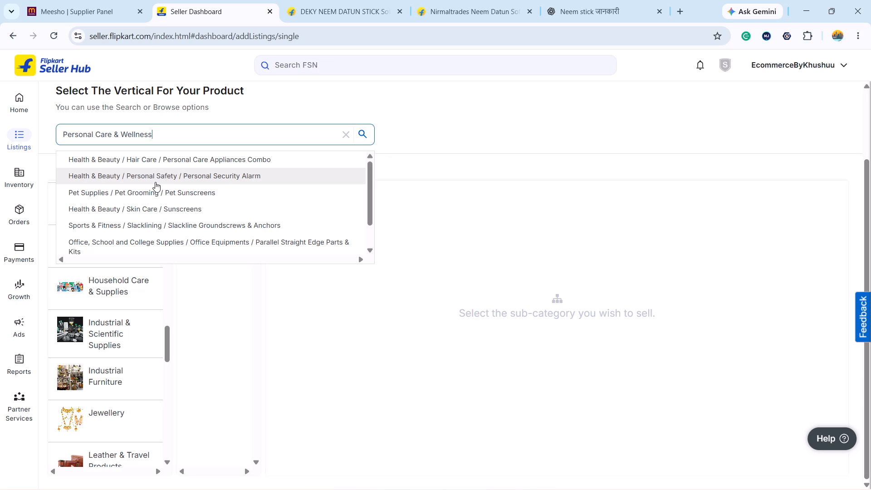
Recheck the DEKY neem datun product's category path, and look through the vertical suggestions for "Personal Care & Wellness".
{"action": "left_click", "coordinate": [300, 0]}
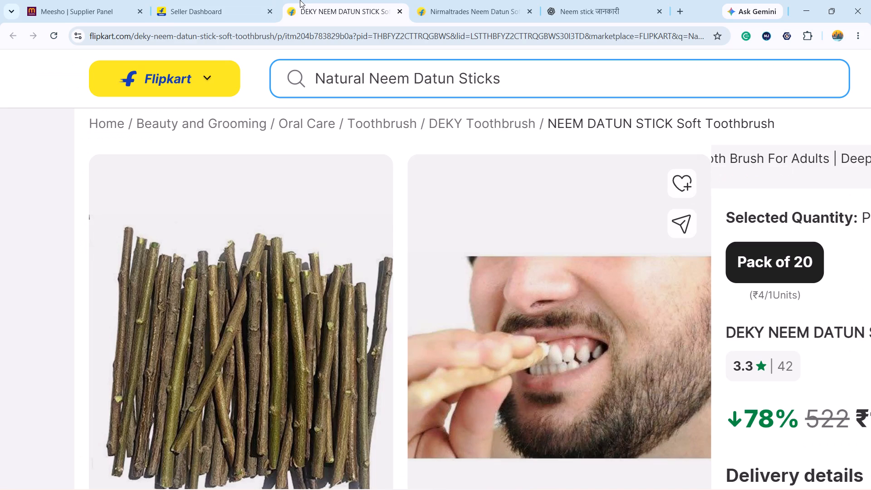
{"action": "left_click", "coordinate": [216, 2]}
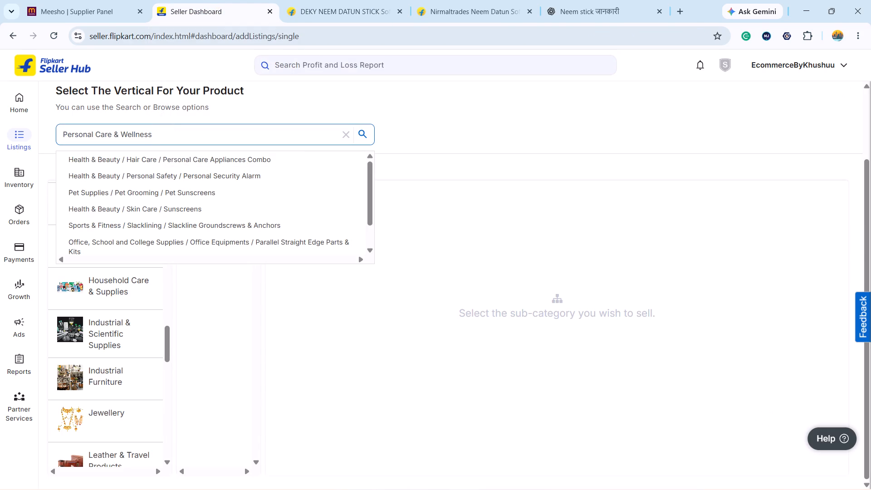
{"action": "scroll", "coordinate": [164, 204], "scroll_direction": "down", "scroll_amount": 1}
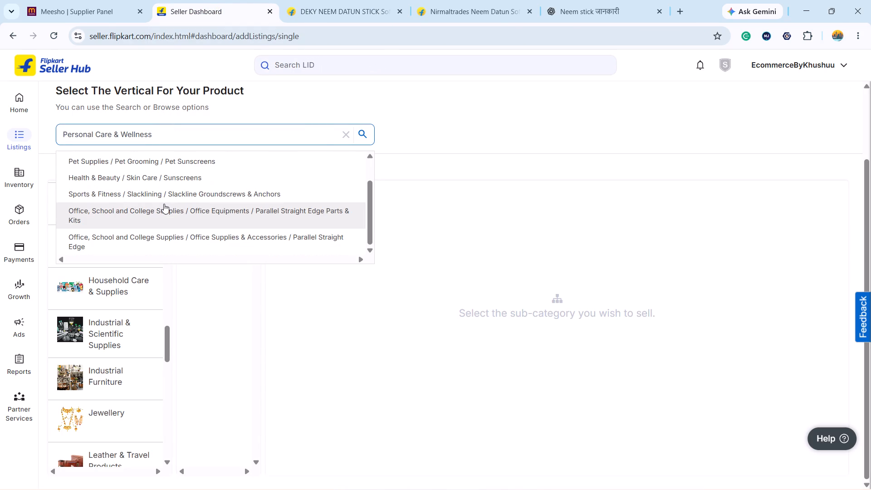
{"action": "scroll", "coordinate": [164, 204], "scroll_direction": "down", "scroll_amount": 1}
{"action": "scroll", "coordinate": [164, 204], "scroll_direction": "up", "scroll_amount": 5}
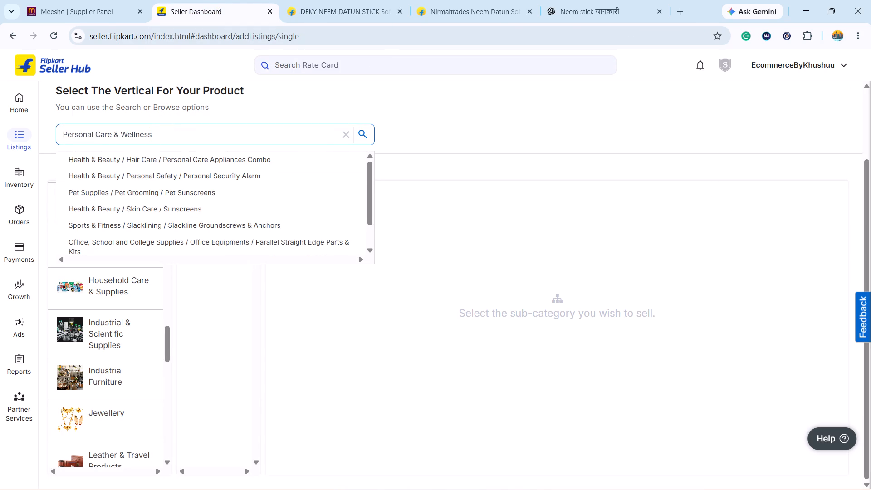
Replace the vertical search text with "beauty", following the first category in the DEKY neem datun product's path.
{"action": "left_click", "coordinate": [189, 133]}
{"action": "left_click_drag", "start_coordinate": [189, 133], "coordinate": [34, 144]}
{"action": "key", "text": "BackSpace"}
{"action": "type", "text": "butt"}
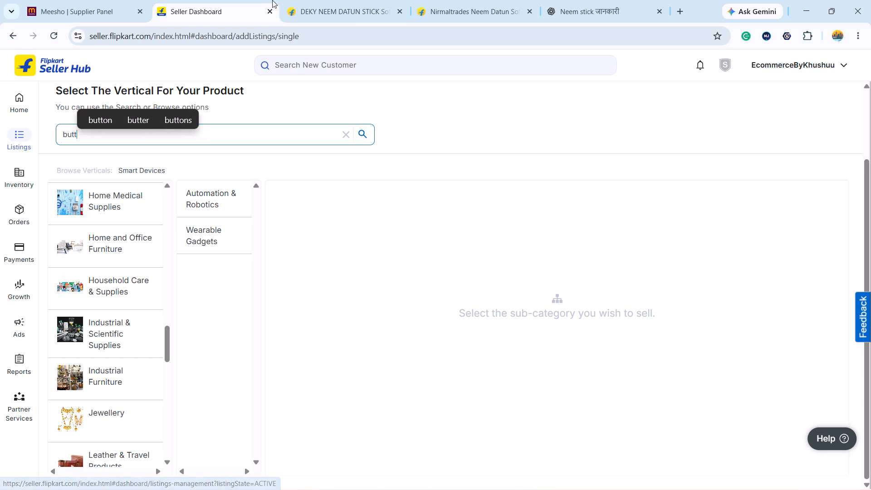
{"action": "left_click", "coordinate": [345, 0]}
{"action": "left_click", "coordinate": [220, 3]}
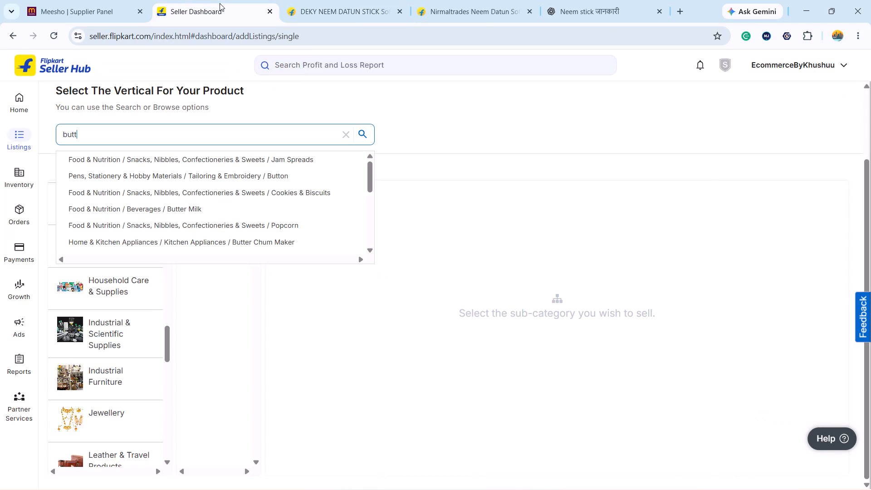
{"action": "key", "text": "BackSpace"}
{"action": "key", "text": "BackSpace"}
{"action": "key", "text": "BackSpace"}
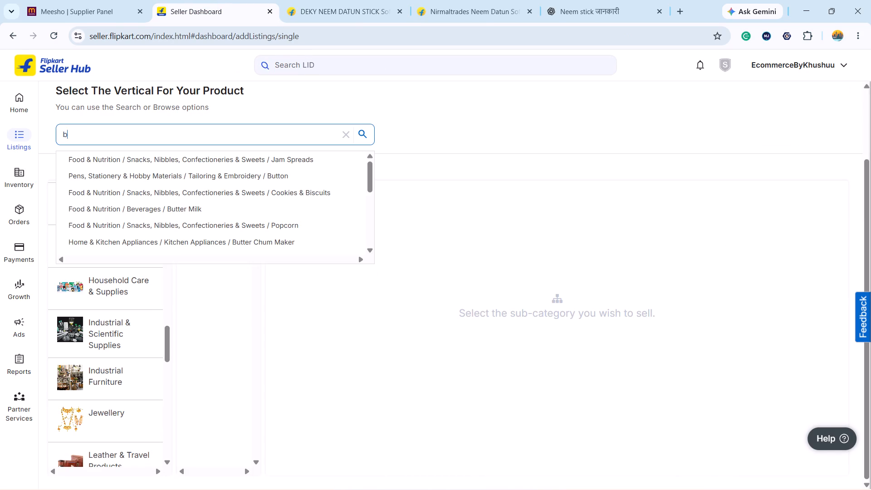
{"action": "type", "text": "ea"}
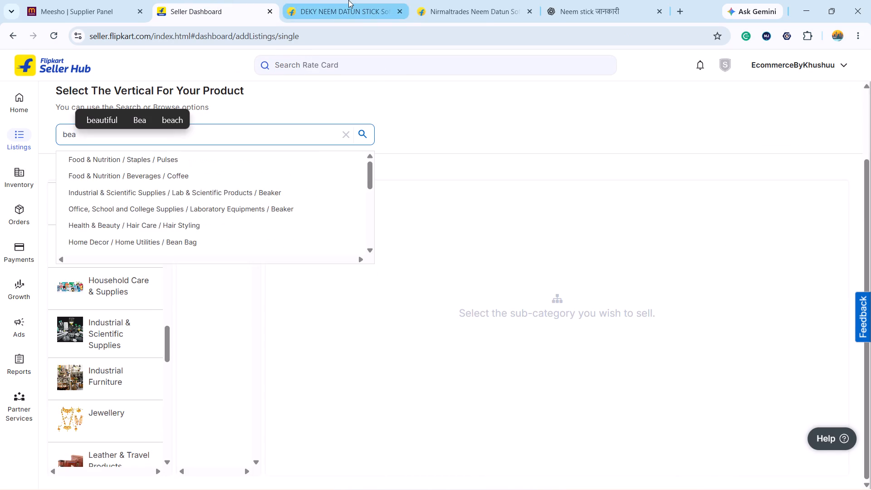
{"action": "left_click", "coordinate": [348, 0]}
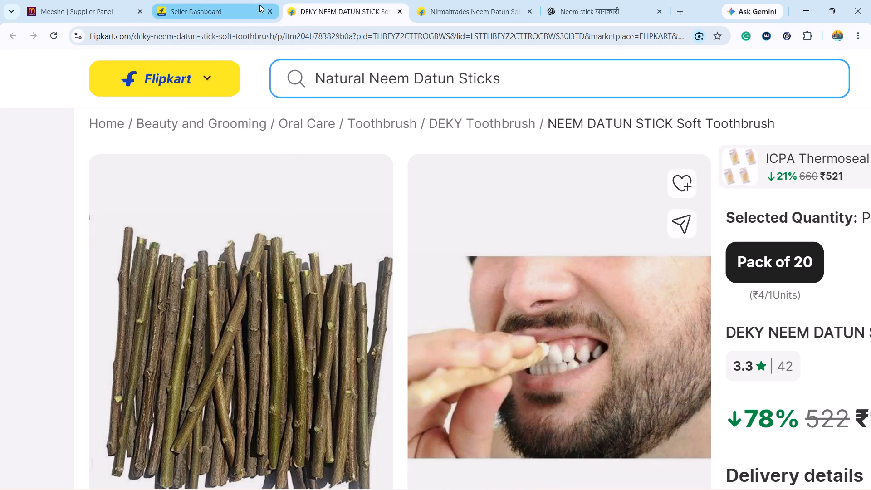
{"action": "left_click", "coordinate": [259, 5]}
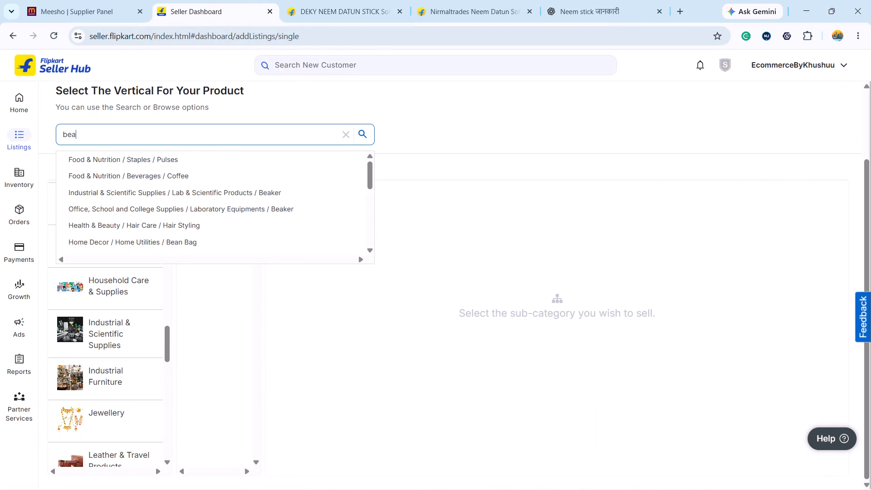
{"action": "key", "text": "u"}
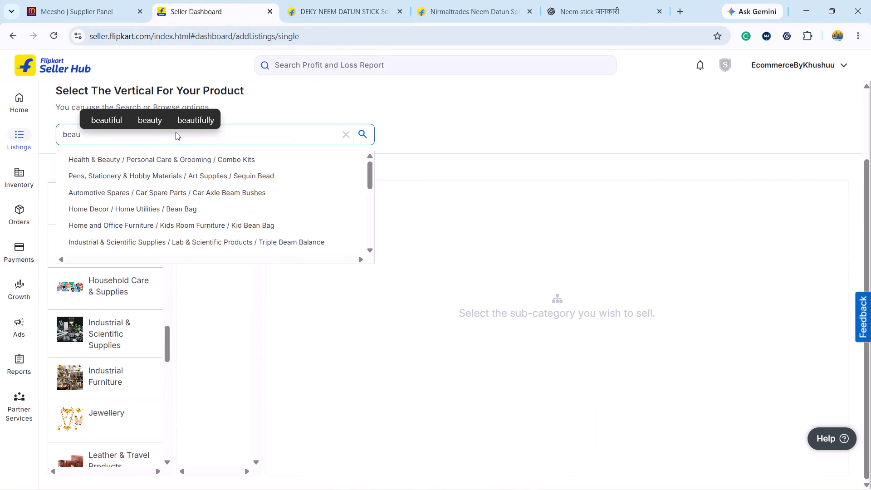
{"action": "left_click", "coordinate": [176, 132]}
{"action": "key", "text": "t"}
{"action": "scroll", "coordinate": [176, 132], "scroll_direction": "down", "scroll_amount": 1}
{"action": "left_click", "coordinate": [332, 0]}
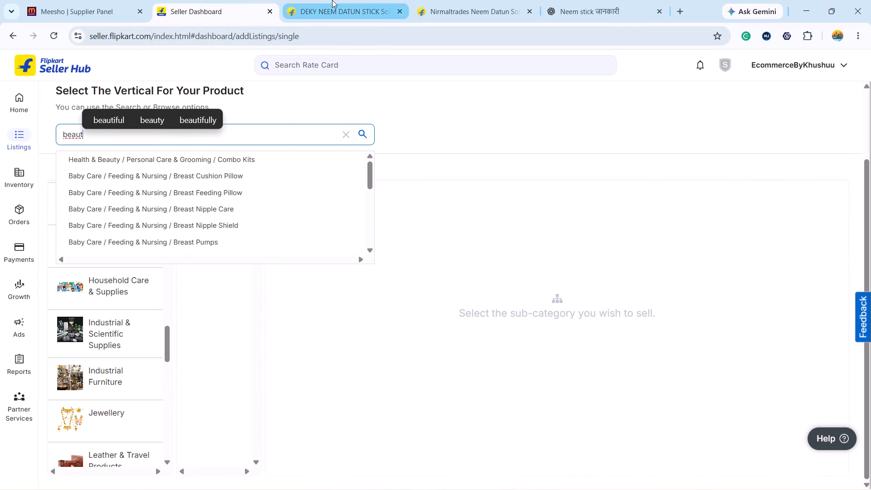
{"action": "left_click", "coordinate": [248, 6]}
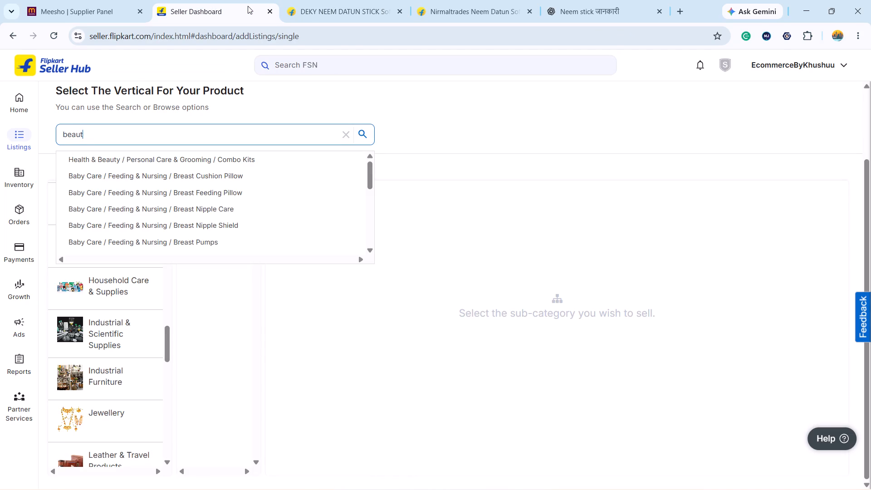
{"action": "key", "text": "y"}
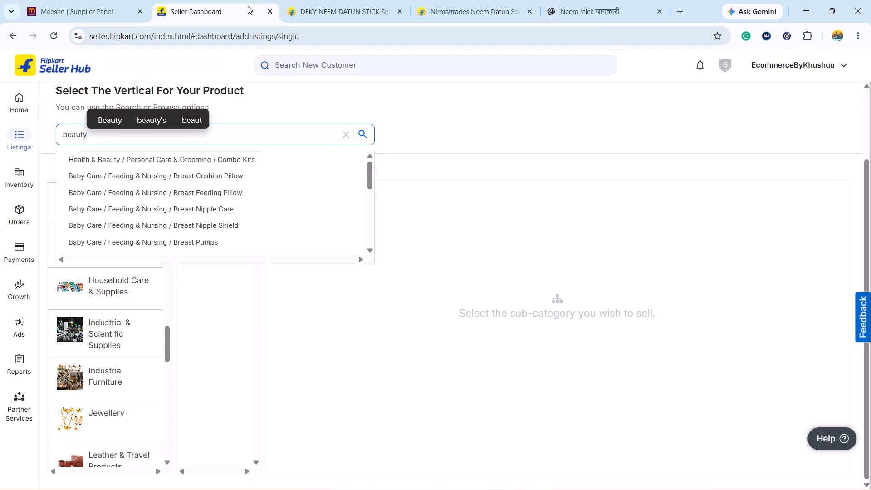
Extend the vertical search to "beauty and grooming", checking the wording against the DEKY product's category path.
{"action": "key", "text": "space"}
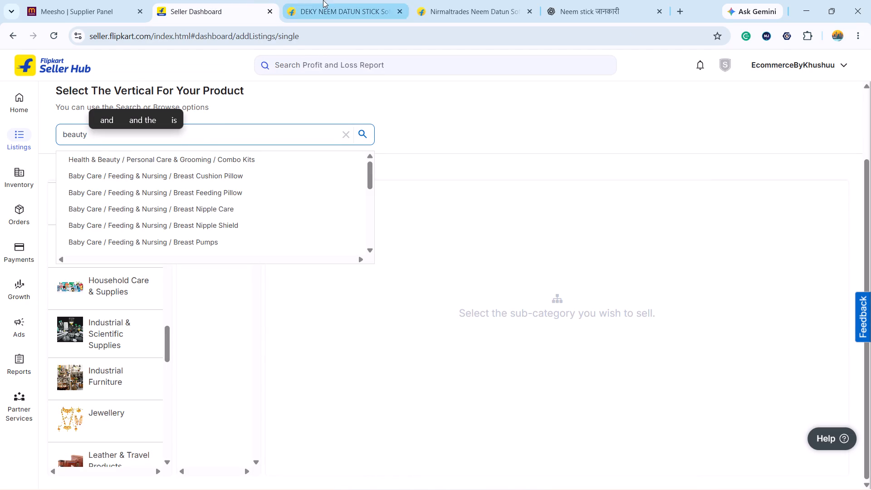
{"action": "left_click", "coordinate": [326, 0]}
{"action": "left_click", "coordinate": [197, 0]}
{"action": "key", "text": "BackSpace"}
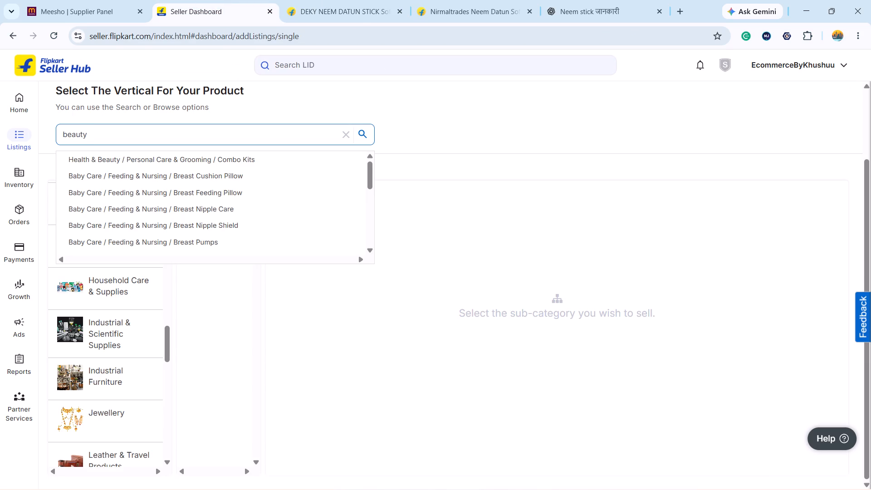
{"action": "key", "text": "space"}
{"action": "type", "text": "and"}
{"action": "key", "text": "space"}
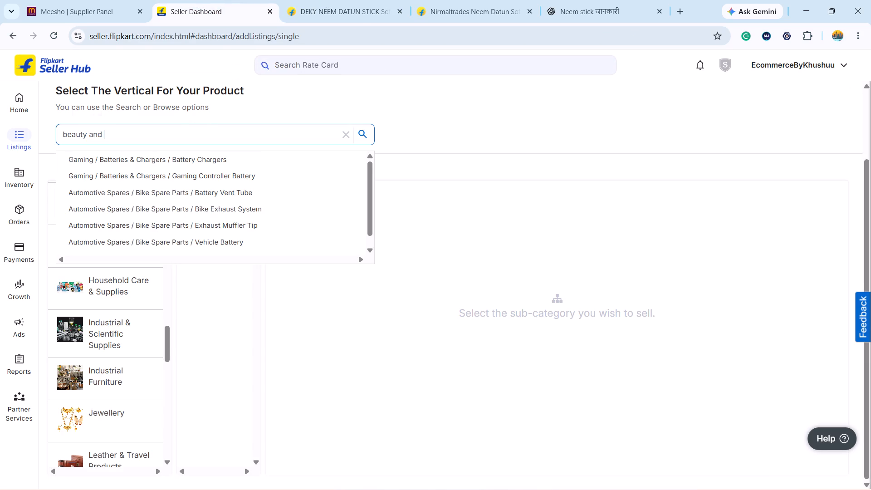
{"action": "type", "text": "groo"}
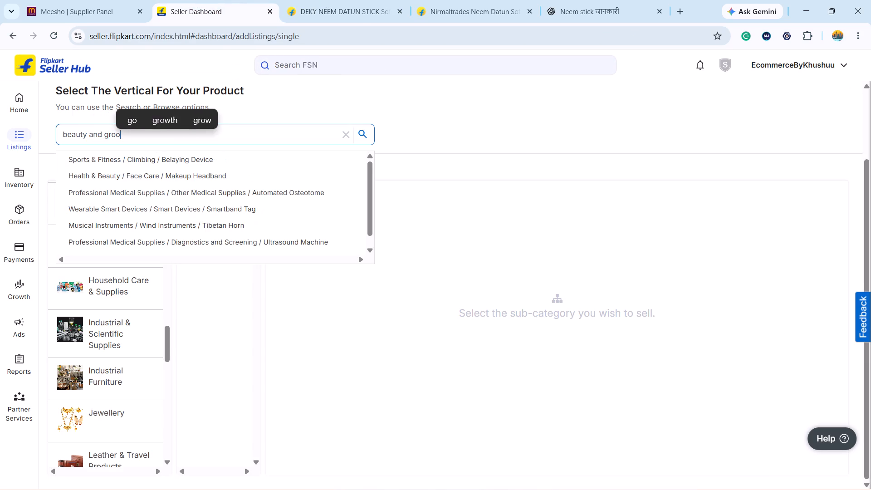
{"action": "left_click", "coordinate": [325, 0]}
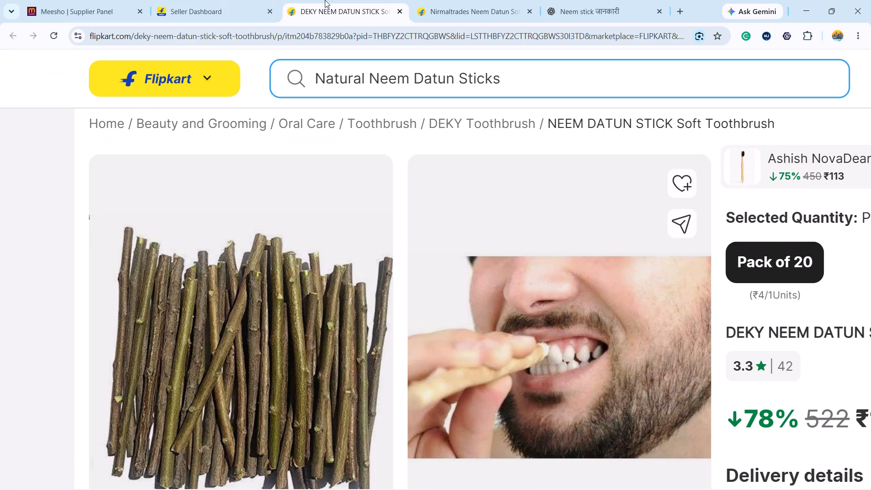
{"action": "left_click", "coordinate": [233, 0]}
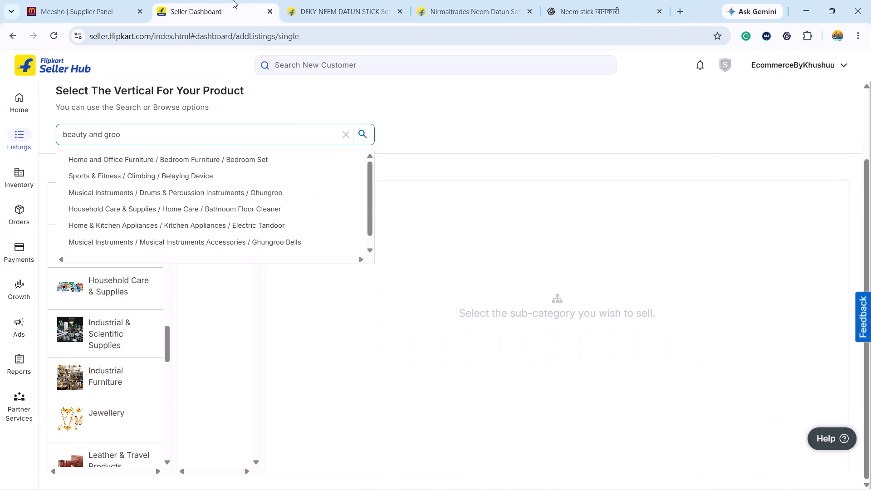
{"action": "type", "text": "ming"}
{"action": "key", "text": "space"}
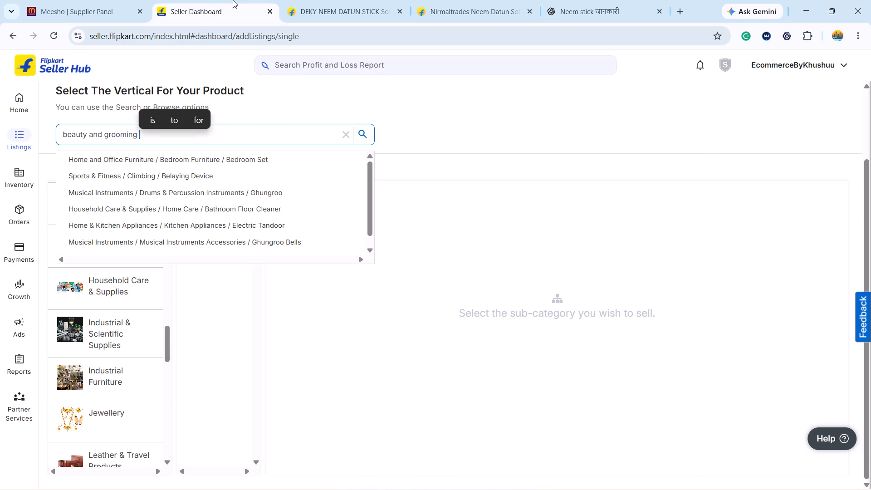
{"action": "key", "text": "Return"}
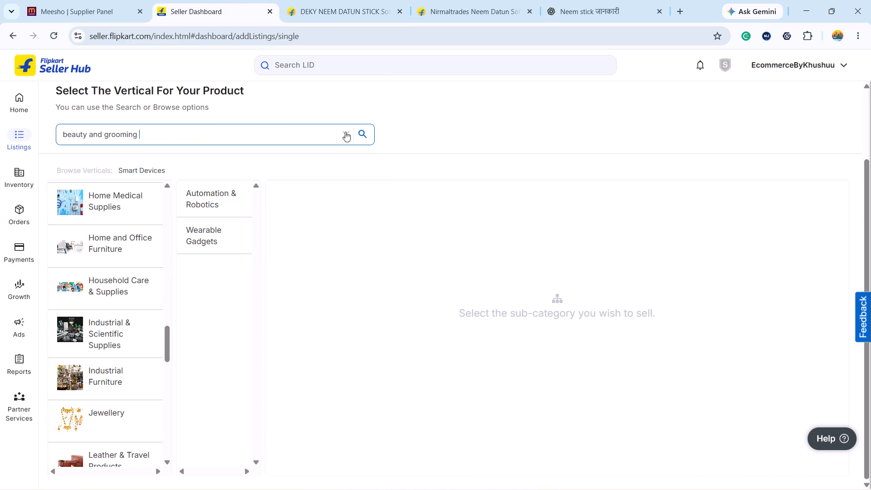
{"action": "double_click", "coordinate": [365, 132]}
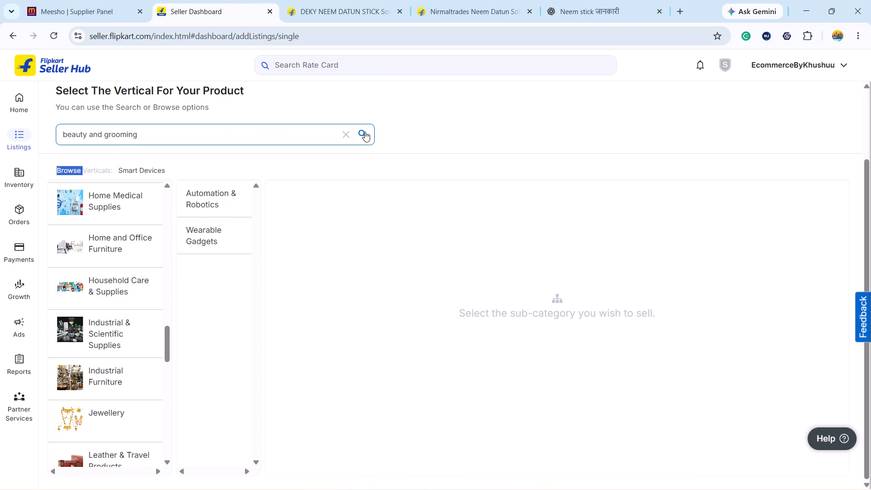
Look through the vertical suggestions for "beauty and grooming".
{"action": "left_click", "coordinate": [327, 132]}
{"action": "scroll", "coordinate": [220, 215], "scroll_direction": "up", "scroll_amount": 1}
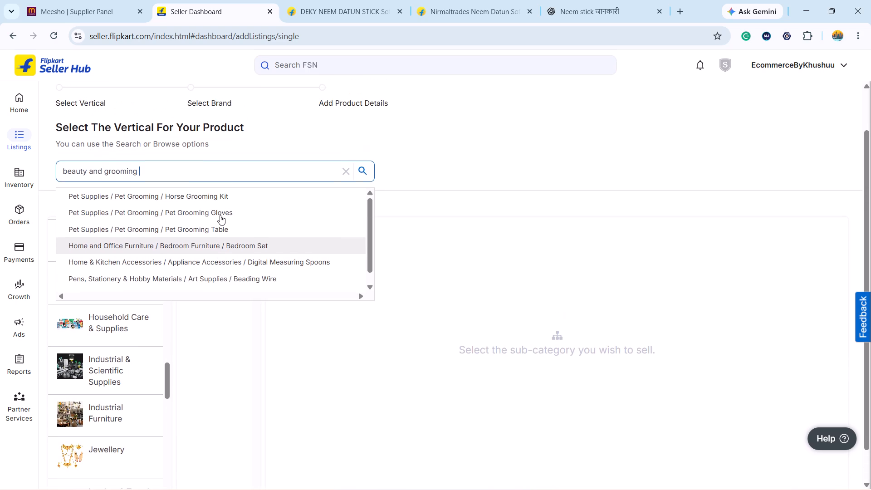
{"action": "scroll", "coordinate": [220, 215], "scroll_direction": "up", "scroll_amount": 1}
{"action": "scroll", "coordinate": [220, 215], "scroll_direction": "down", "scroll_amount": 2}
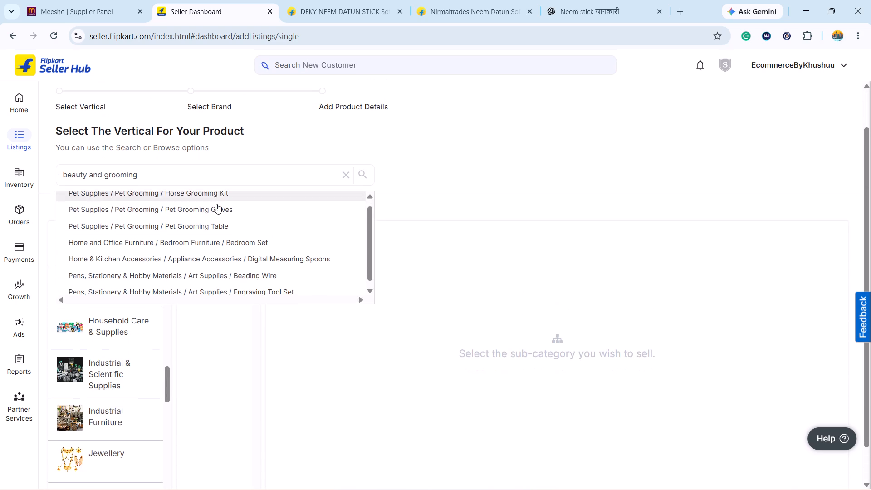
{"action": "scroll", "coordinate": [216, 204], "scroll_direction": "down", "scroll_amount": 1}
Shorten the vertical search to "beauty" and choose Health & Beauty / Personal Care & Grooming / Combo Kits.
{"action": "left_click_drag", "start_coordinate": [198, 152], "coordinate": [119, 148]}
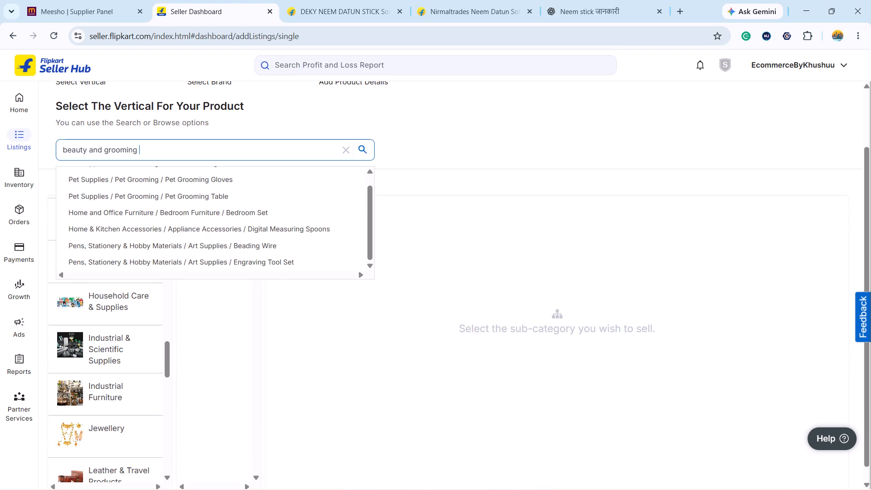
{"action": "left_click_drag", "start_coordinate": [119, 148], "coordinate": [87, 144]}
{"action": "key", "text": "BackSpace"}
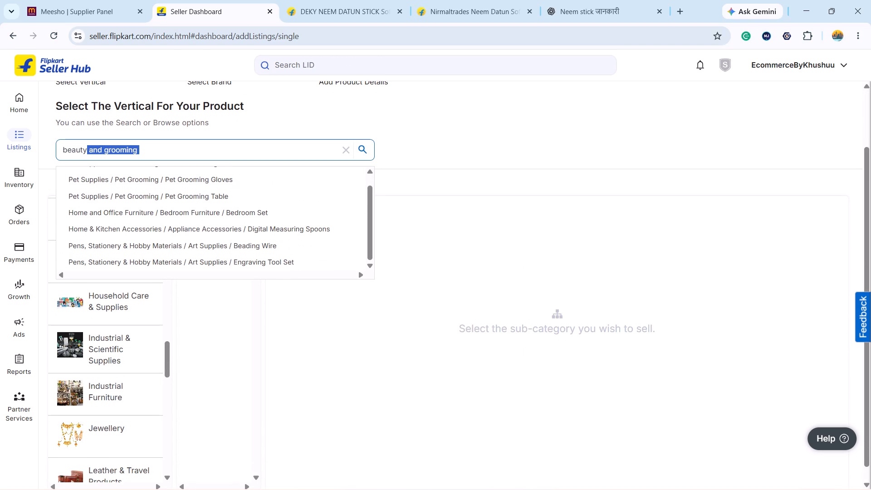
{"action": "key", "text": "Return"}
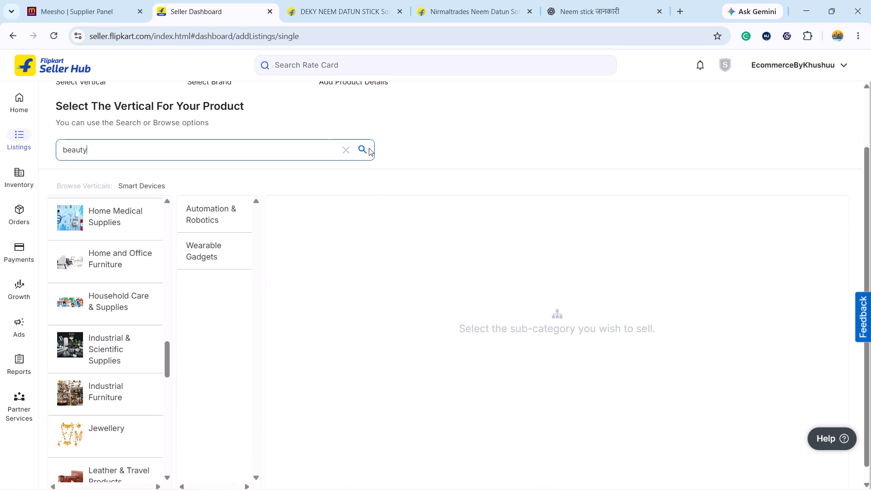
{"action": "left_click", "coordinate": [366, 148]}
{"action": "left_click", "coordinate": [366, 148]}
{"action": "left_click", "coordinate": [304, 145]}
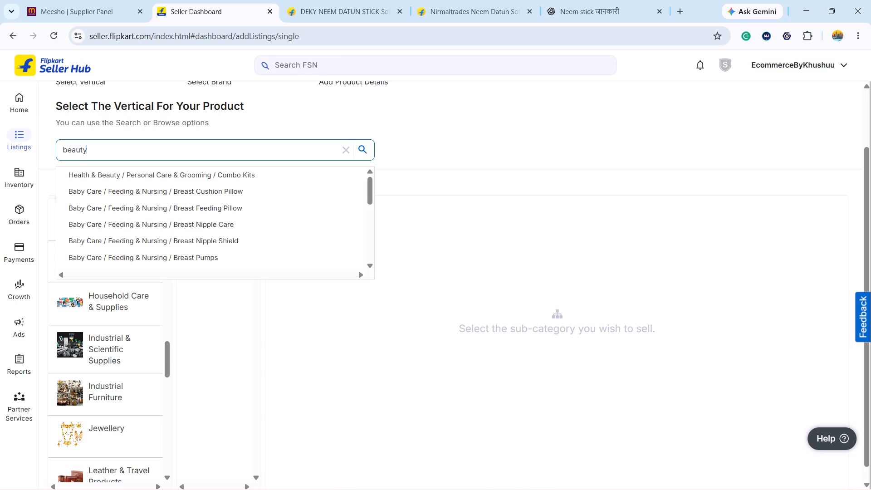
{"action": "left_click", "coordinate": [210, 173]}
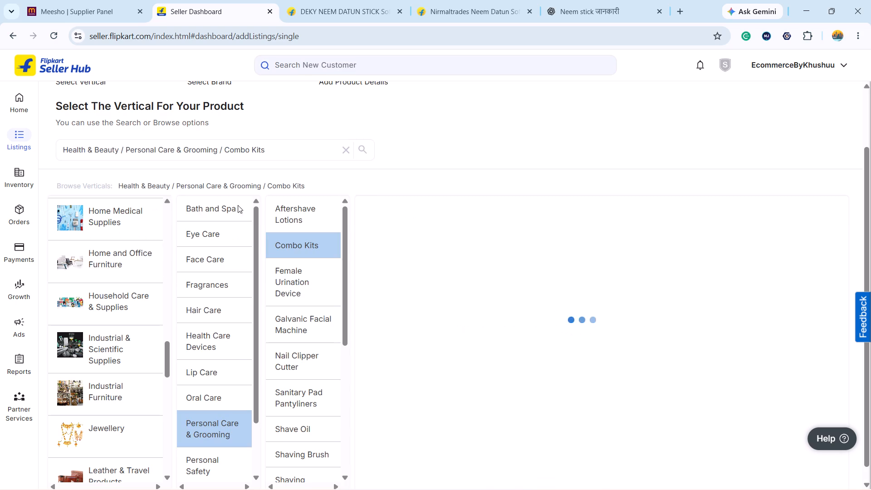
Browse the Health & Beauty sub-categories and select Oral Care.
{"action": "scroll", "coordinate": [235, 350], "scroll_direction": "down", "scroll_amount": 3}
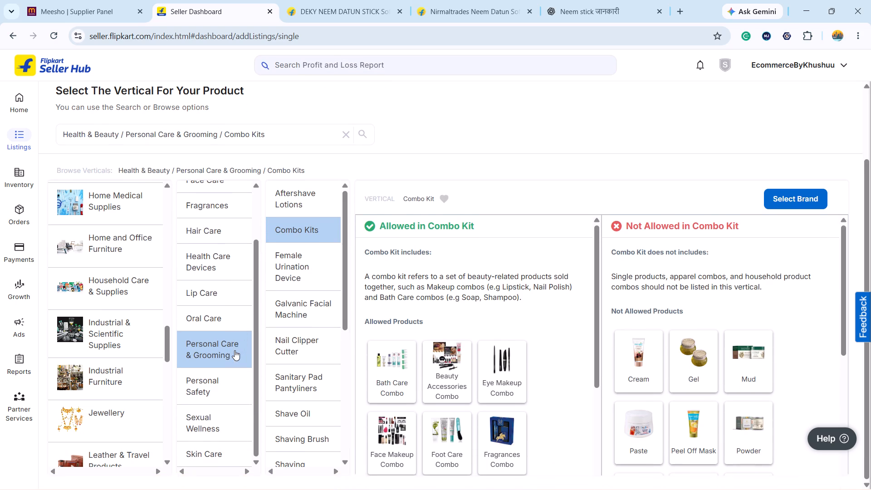
{"action": "scroll", "coordinate": [235, 350], "scroll_direction": "down", "scroll_amount": 1}
{"action": "scroll", "coordinate": [226, 379], "scroll_direction": "up", "scroll_amount": 1}
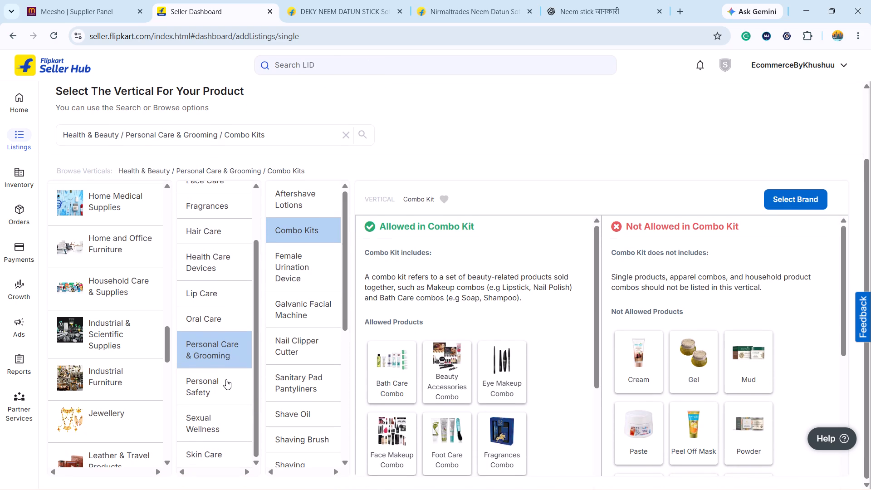
{"action": "scroll", "coordinate": [226, 379], "scroll_direction": "up", "scroll_amount": 2}
{"action": "left_click", "coordinate": [226, 379]}
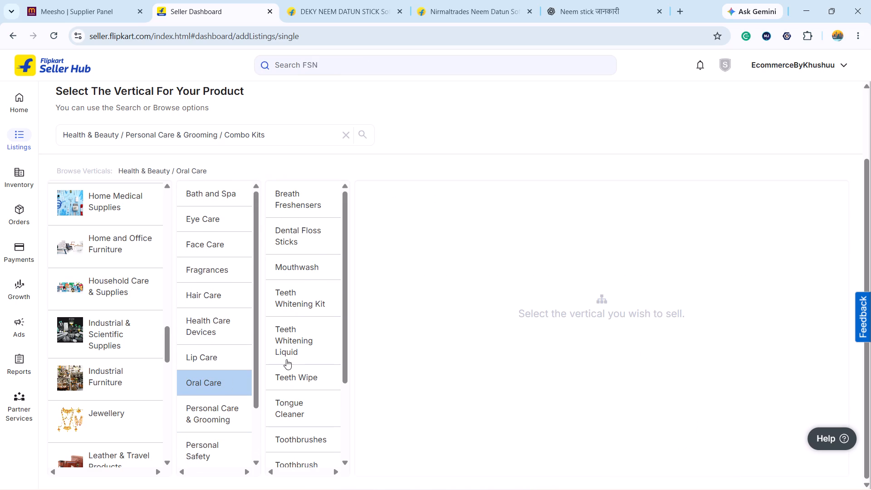
Examine the Oral Care verticals, previewing Breath Freshensers, Dental Floss Sticks, Water Flossers, Toothbrush Case, Toothbrushes and Toothbrush Sanitizer.
{"action": "left_click", "coordinate": [322, 206]}
{"action": "left_click", "coordinate": [308, 248]}
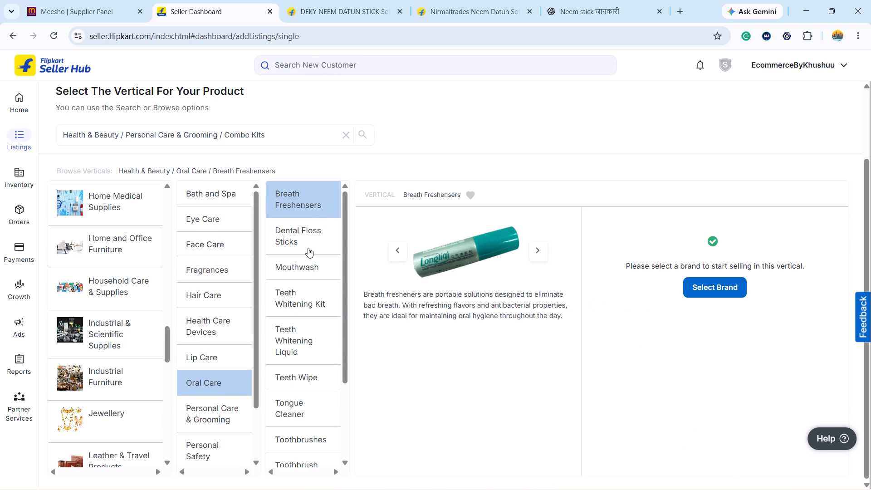
{"action": "scroll", "coordinate": [299, 322], "scroll_direction": "down", "scroll_amount": 4}
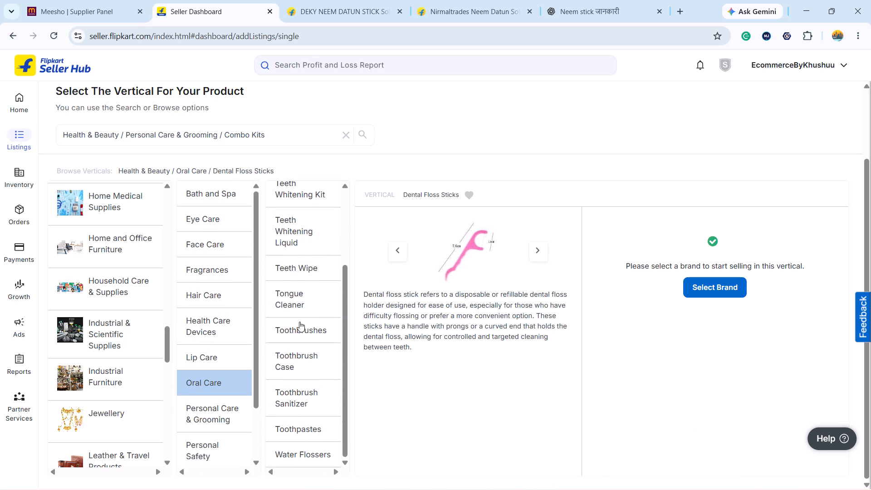
{"action": "left_click", "coordinate": [293, 446]}
{"action": "left_click", "coordinate": [310, 407]}
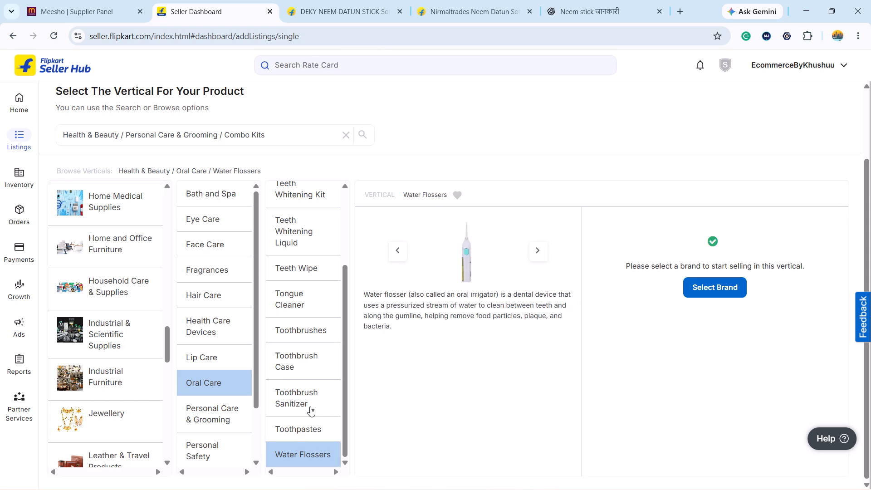
{"action": "left_click", "coordinate": [318, 371]}
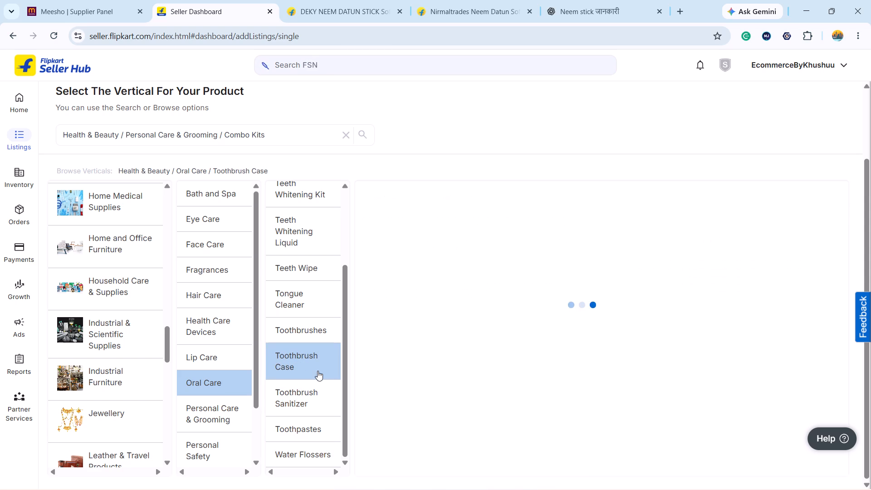
{"action": "left_click", "coordinate": [318, 322]}
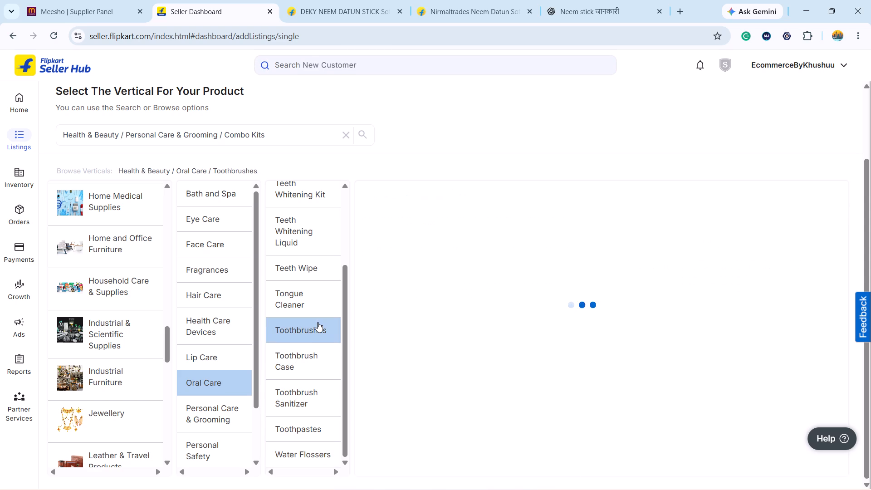
{"action": "left_click_drag", "start_coordinate": [310, 341], "coordinate": [308, 356]}
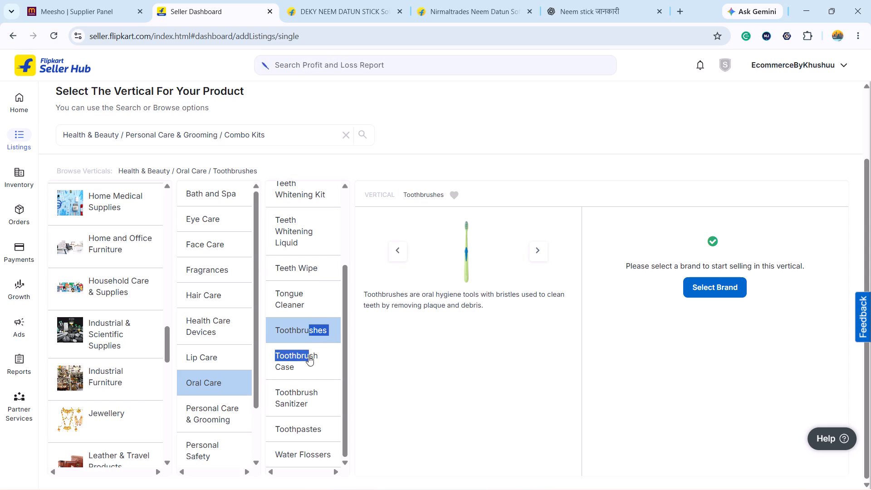
{"action": "left_click_drag", "start_coordinate": [308, 356], "coordinate": [308, 358]}
{"action": "left_click", "coordinate": [308, 358]}
{"action": "left_click", "coordinate": [302, 402]}
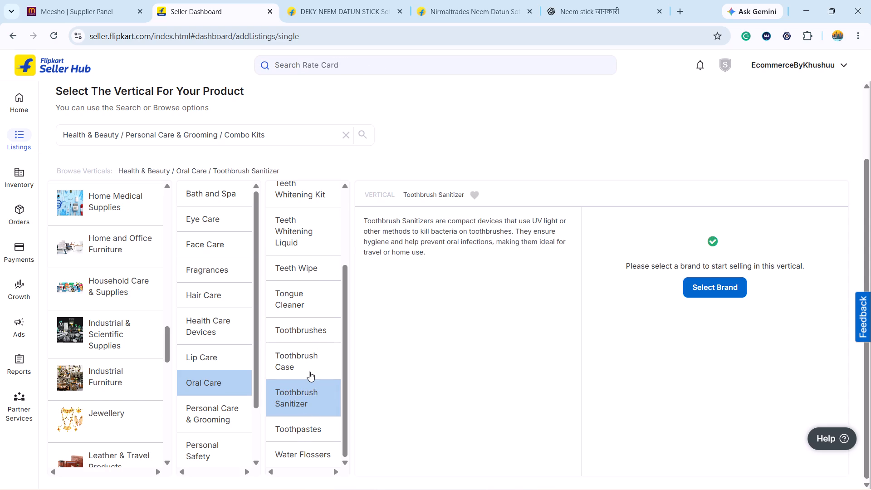
Select the Toothbrushes vertical under Health & Beauty / Oral Care.
{"action": "scroll", "coordinate": [309, 372], "scroll_direction": "up", "scroll_amount": 2}
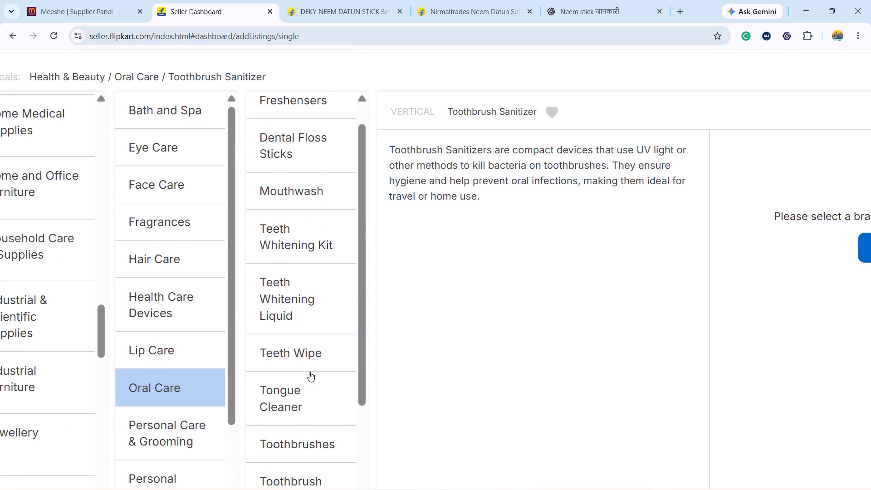
{"action": "left_click", "coordinate": [282, 453]}
Compare the selected Toothbrushes vertical with the category path on the DEKY neem datun stick product page.
{"action": "scroll", "coordinate": [304, 189], "scroll_direction": "up", "scroll_amount": 1}
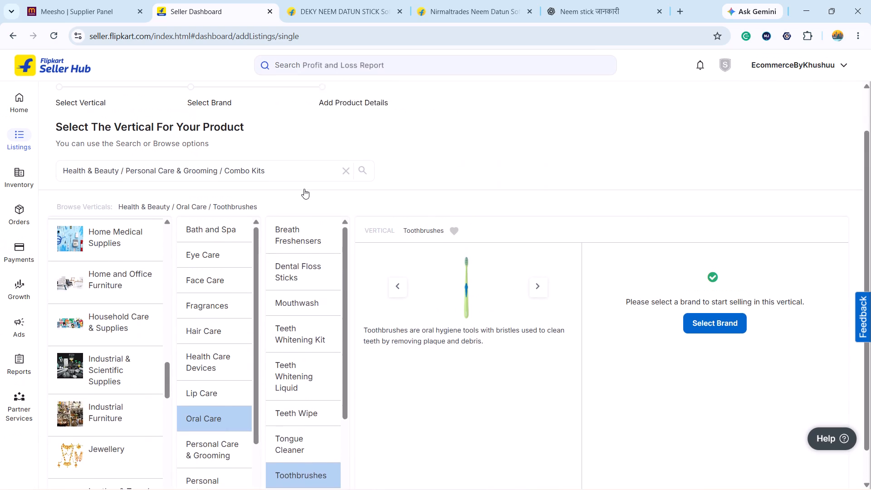
{"action": "scroll", "coordinate": [304, 189], "scroll_direction": "up", "scroll_amount": 1}
{"action": "scroll", "coordinate": [443, 342], "scroll_direction": "down", "scroll_amount": 1}
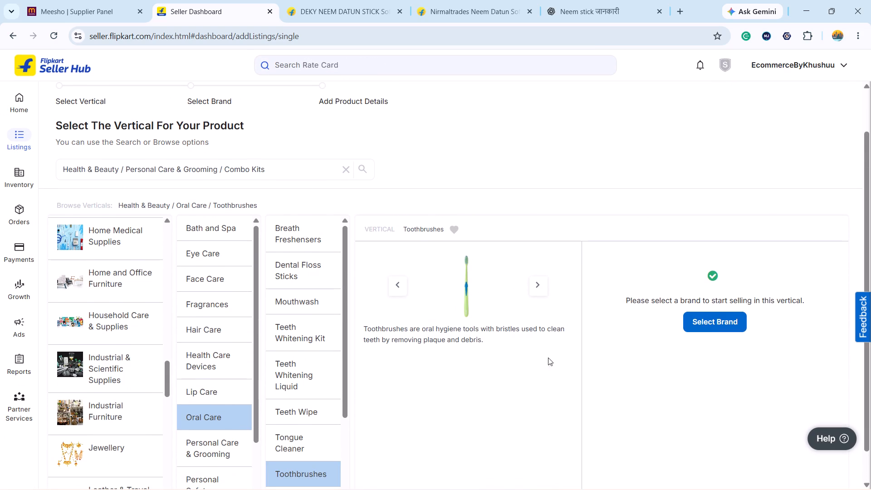
{"action": "scroll", "coordinate": [516, 369], "scroll_direction": "down", "scroll_amount": 2}
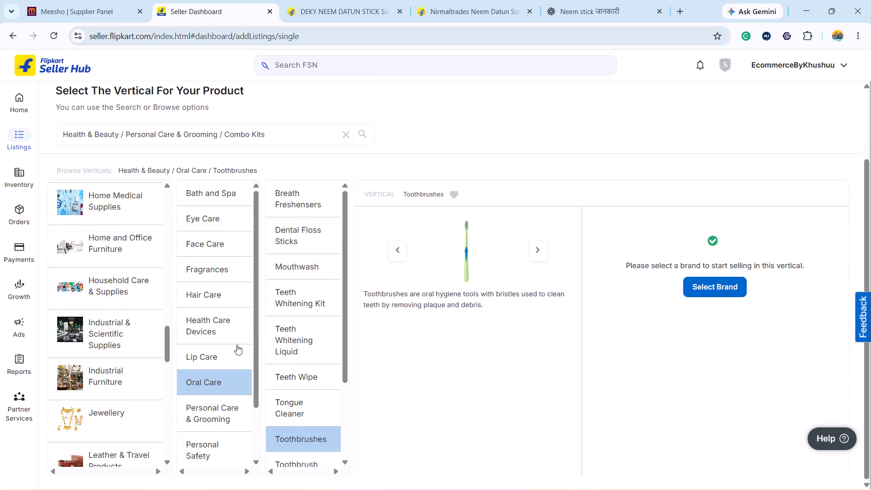
{"action": "scroll", "coordinate": [138, 274], "scroll_direction": "up", "scroll_amount": 9}
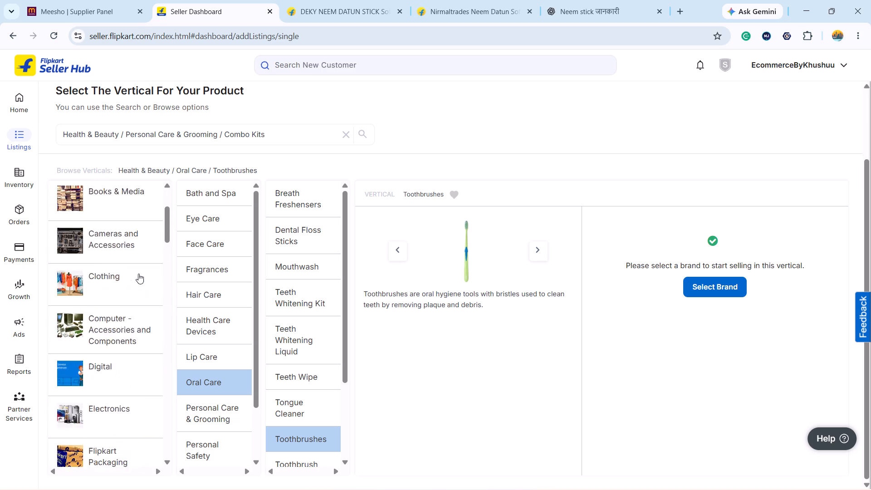
{"action": "scroll", "coordinate": [138, 274], "scroll_direction": "up", "scroll_amount": 6}
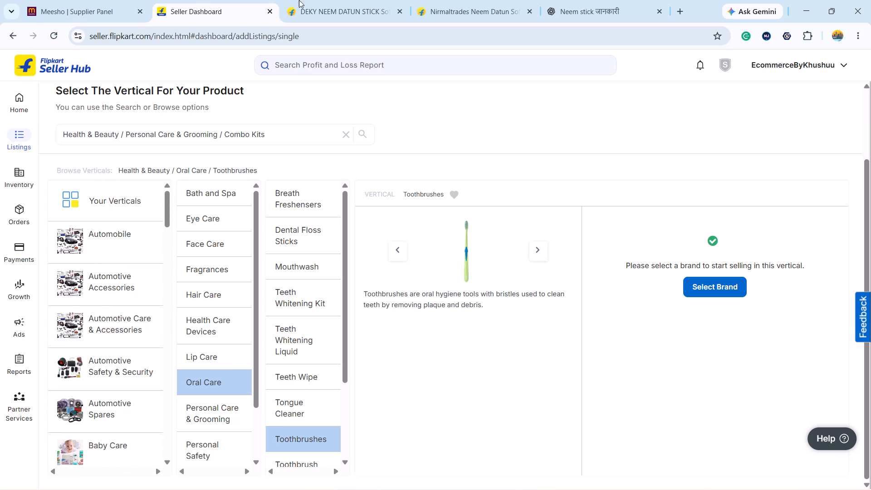
{"action": "left_click", "coordinate": [321, 0]}
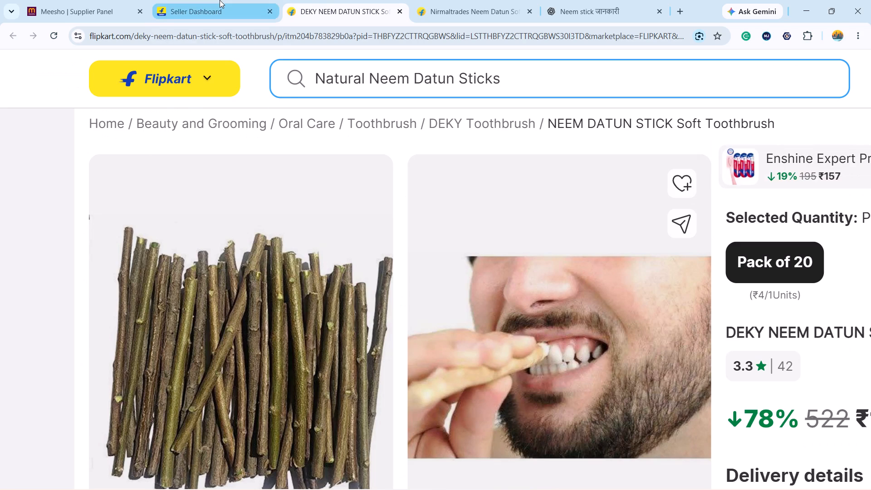
{"action": "left_click", "coordinate": [220, 0]}
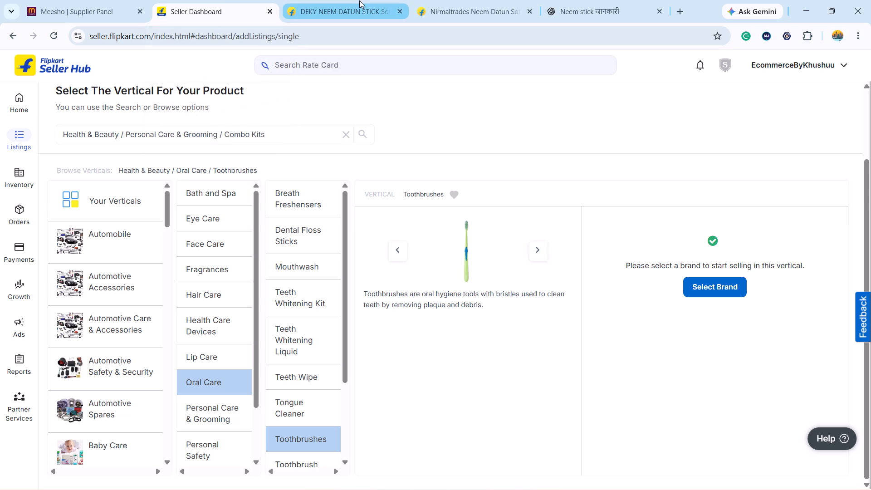
{"action": "left_click", "coordinate": [346, 1]}
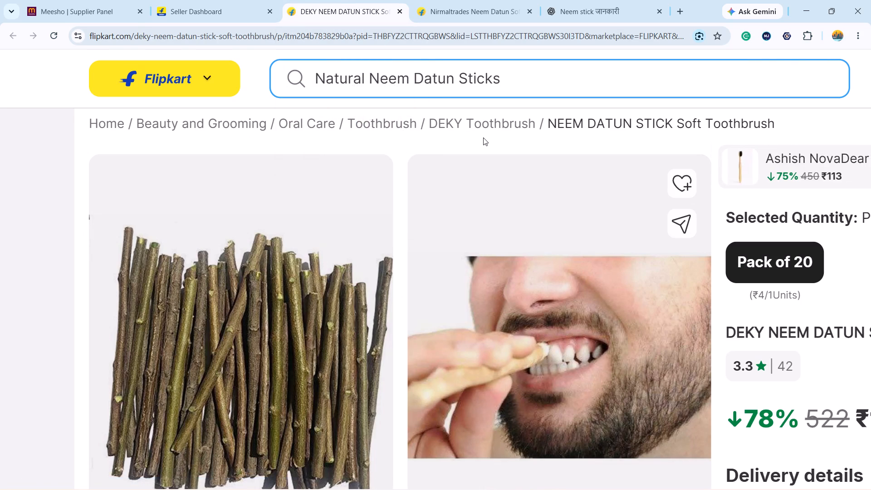
{"action": "left_click", "coordinate": [229, 0]}
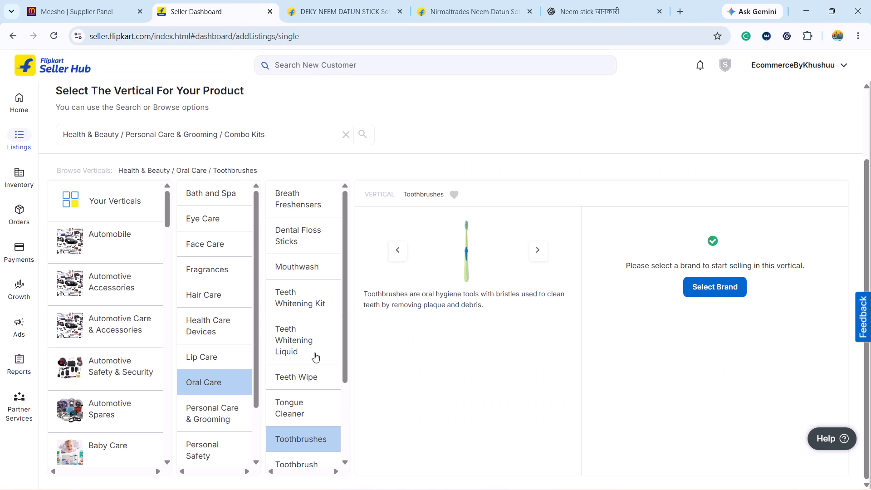
{"action": "scroll", "coordinate": [312, 340], "scroll_direction": "up", "scroll_amount": 2}
{"action": "scroll", "coordinate": [312, 340], "scroll_direction": "down", "scroll_amount": 1}
{"action": "scroll", "coordinate": [312, 340], "scroll_direction": "up", "scroll_amount": 1}
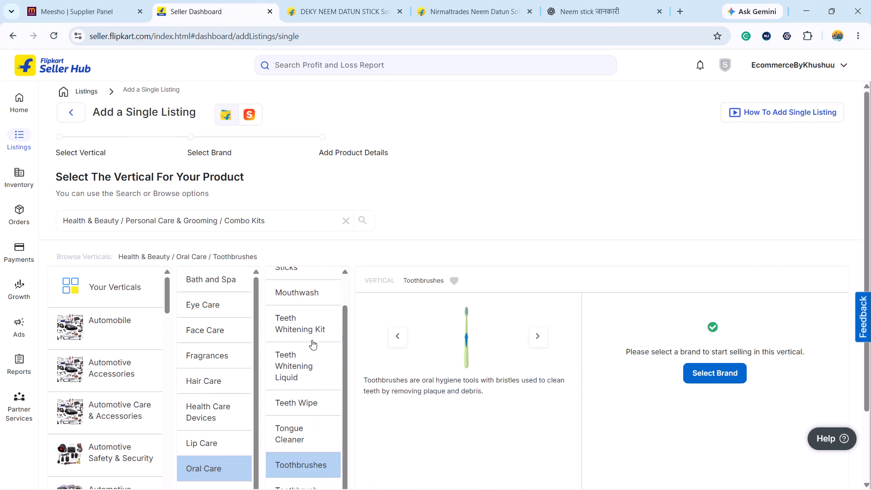
{"action": "scroll", "coordinate": [312, 340], "scroll_direction": "up", "scroll_amount": 1}
{"action": "scroll", "coordinate": [312, 340], "scroll_direction": "down", "scroll_amount": 1}
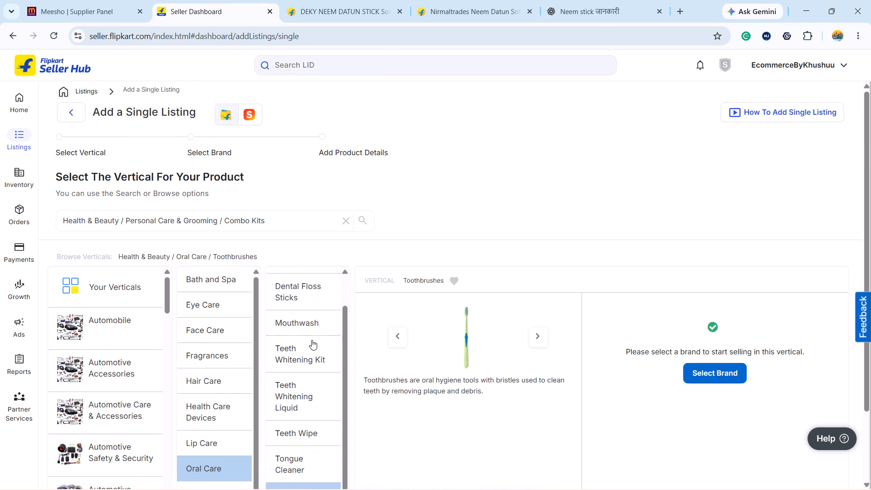
{"action": "scroll", "coordinate": [312, 340], "scroll_direction": "down", "scroll_amount": 2}
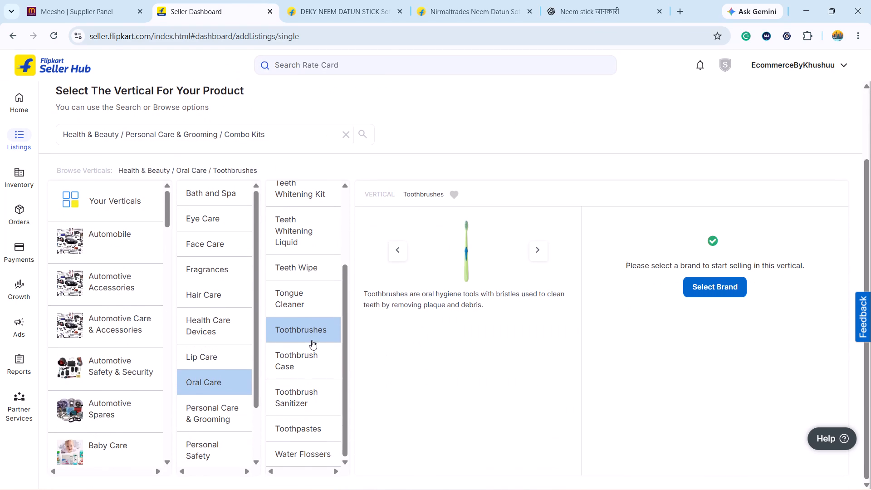
{"action": "scroll", "coordinate": [312, 340], "scroll_direction": "down", "scroll_amount": 1}
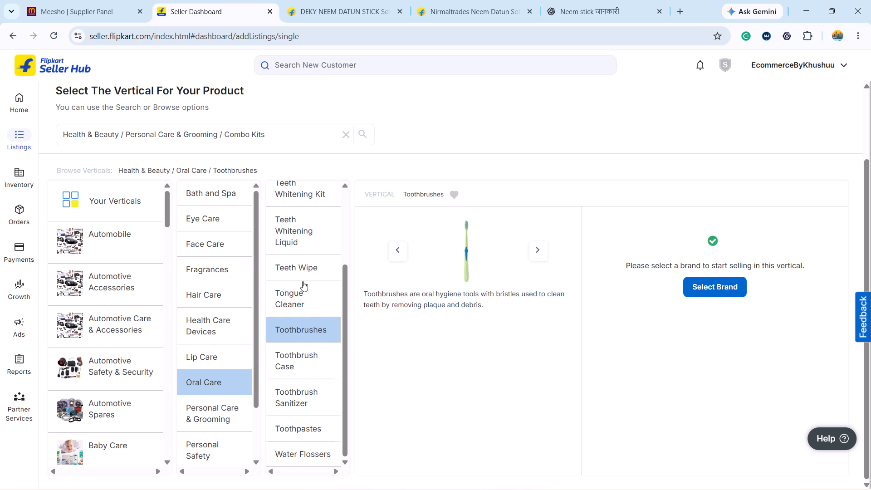
Continue to brand selection for the Toothbrushes vertical and check the brand name "Shrutii".
{"action": "left_click", "coordinate": [715, 295]}
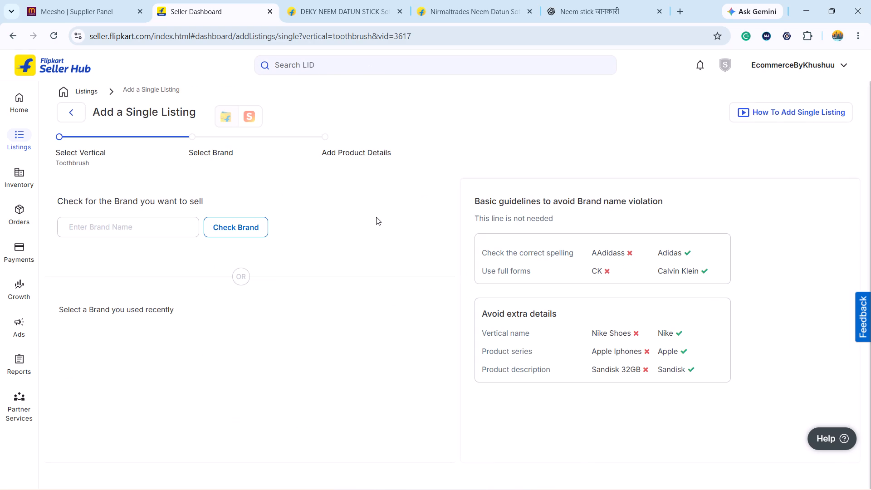
{"action": "left_click", "coordinate": [147, 227]}
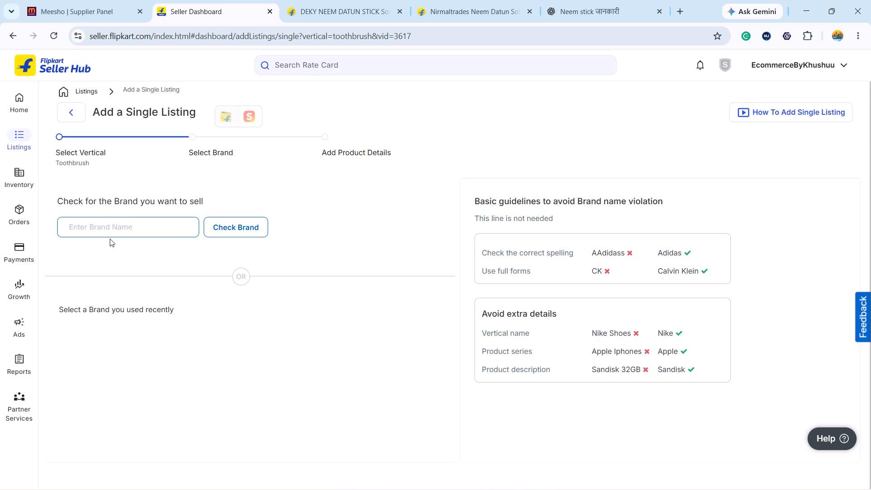
{"action": "key", "text": "s"}
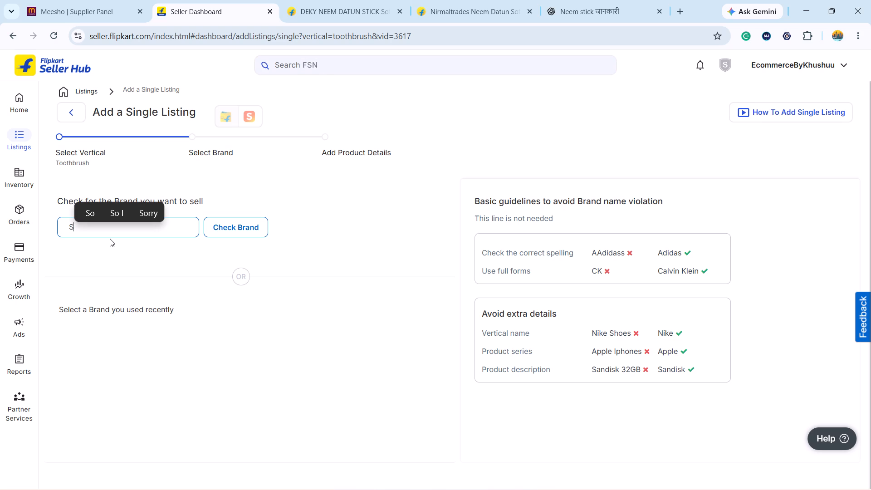
{"action": "type", "text": "hrutii"}
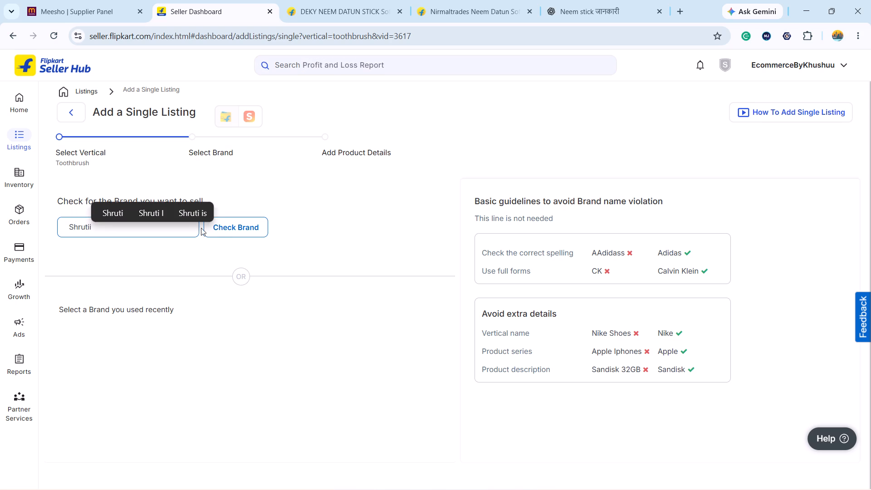
{"action": "left_click", "coordinate": [222, 225]}
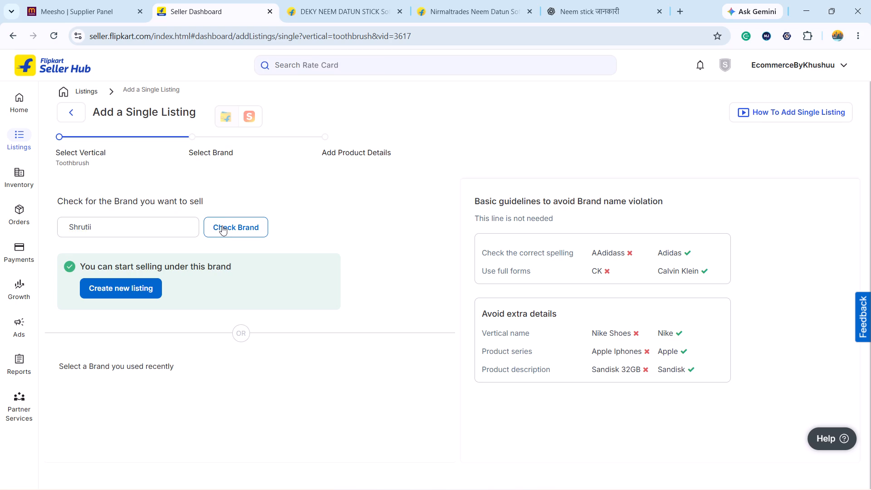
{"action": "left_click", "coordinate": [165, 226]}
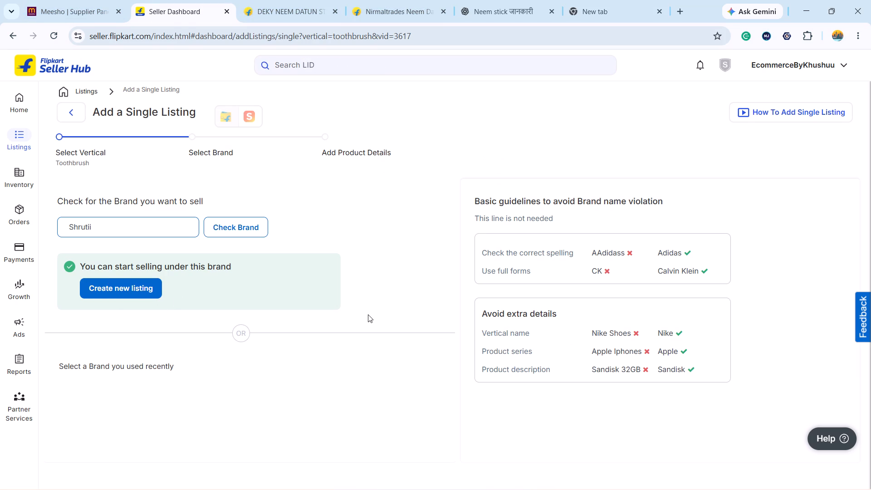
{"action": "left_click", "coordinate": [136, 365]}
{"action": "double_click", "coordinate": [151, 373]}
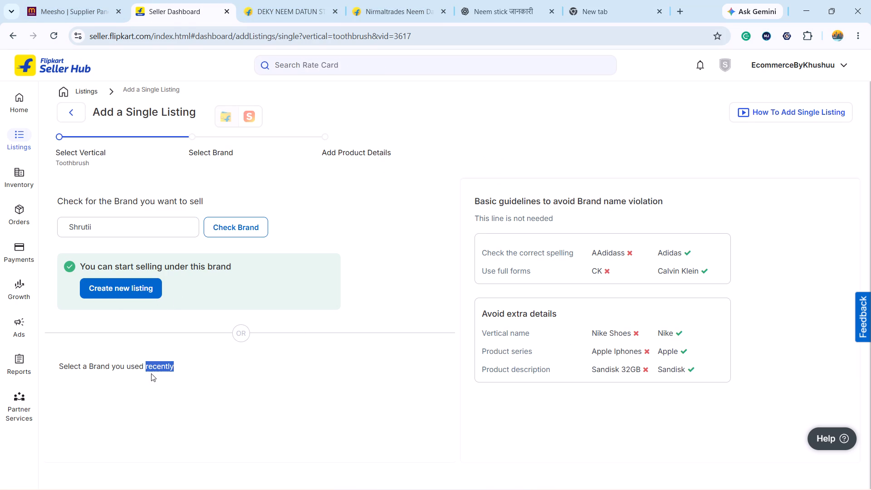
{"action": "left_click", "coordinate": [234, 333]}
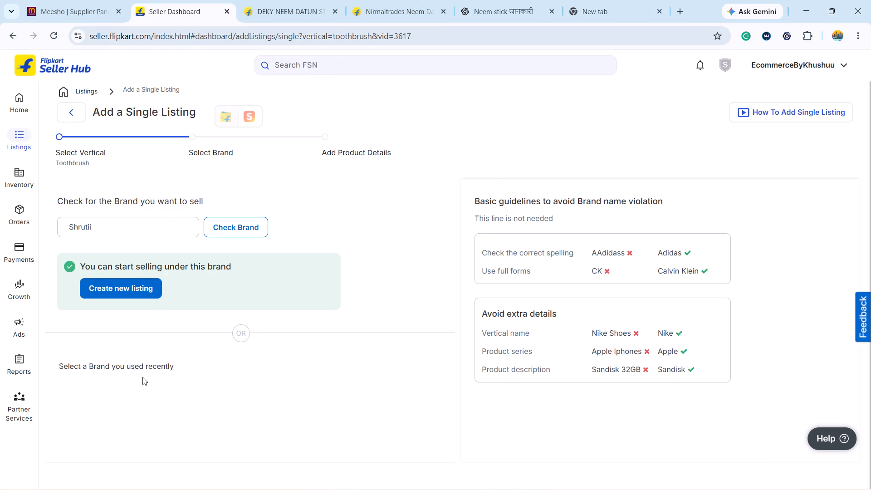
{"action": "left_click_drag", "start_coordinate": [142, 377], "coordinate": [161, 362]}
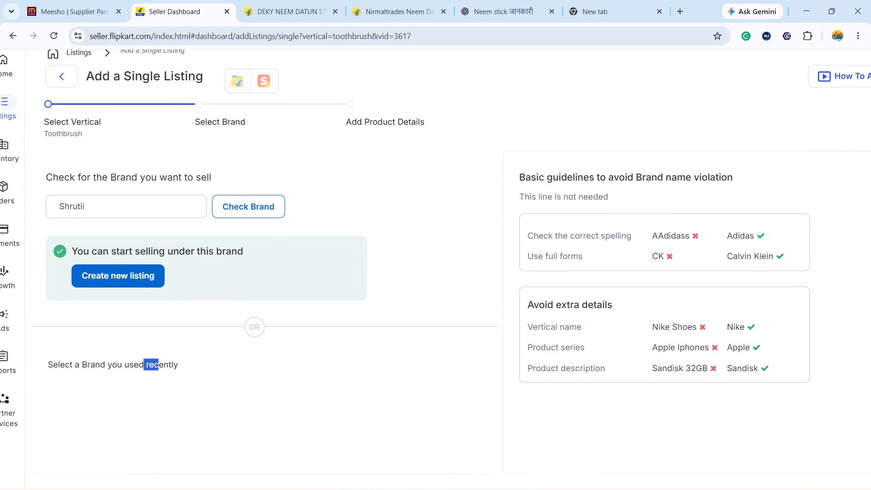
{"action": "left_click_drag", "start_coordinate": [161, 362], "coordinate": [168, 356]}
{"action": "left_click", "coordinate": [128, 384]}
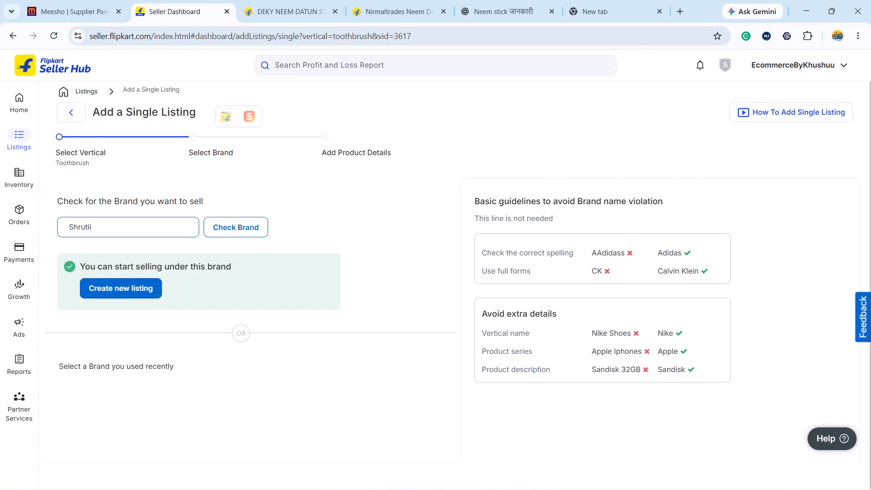
Create a new listing under the brand Shrutii.
{"action": "left_click", "coordinate": [128, 288]}
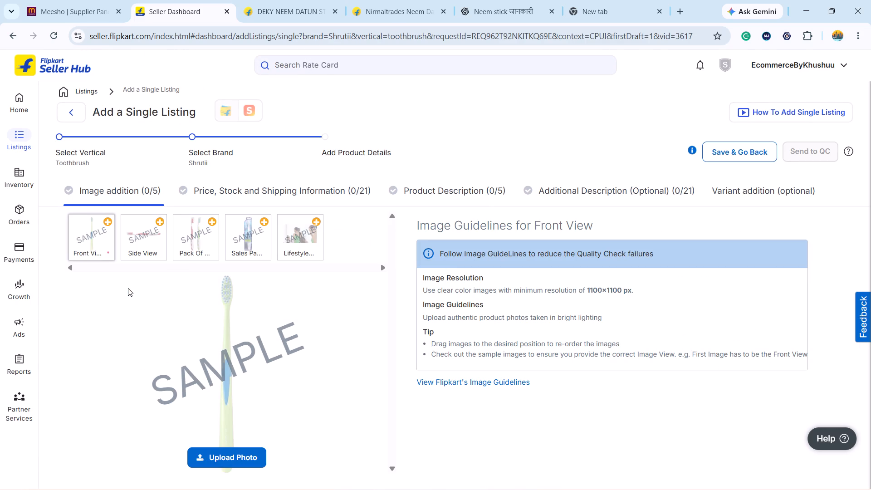
Upload the image "Neem Datun Sticks with Fresh Leaves" from Downloads as the listing's Front View photo.
{"action": "left_click", "coordinate": [98, 245]}
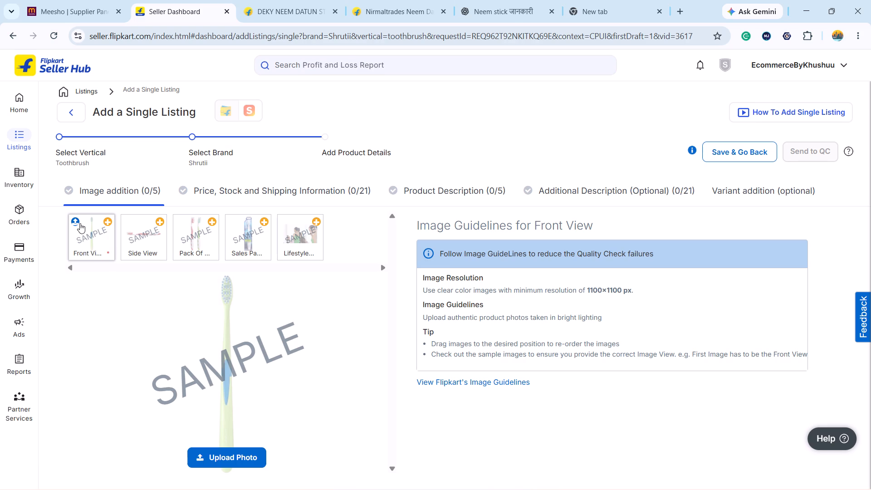
{"action": "left_click", "coordinate": [83, 228]}
{"action": "left_click", "coordinate": [109, 217]}
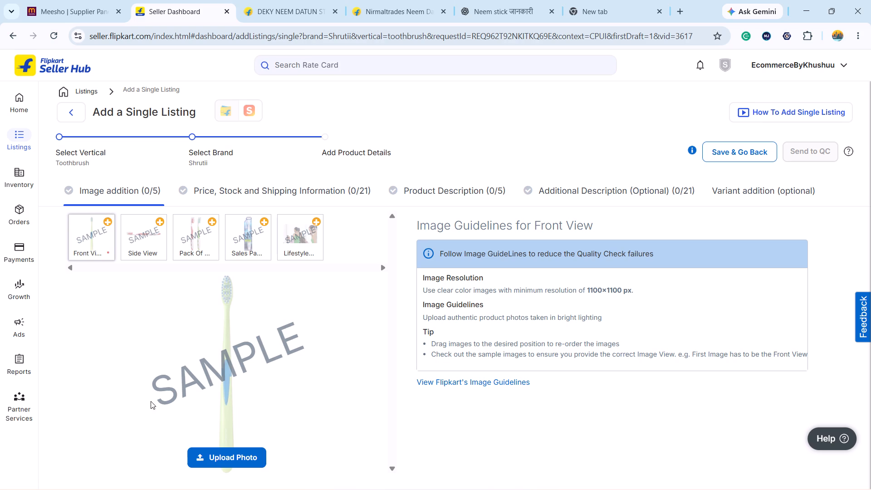
{"action": "left_click", "coordinate": [209, 451]}
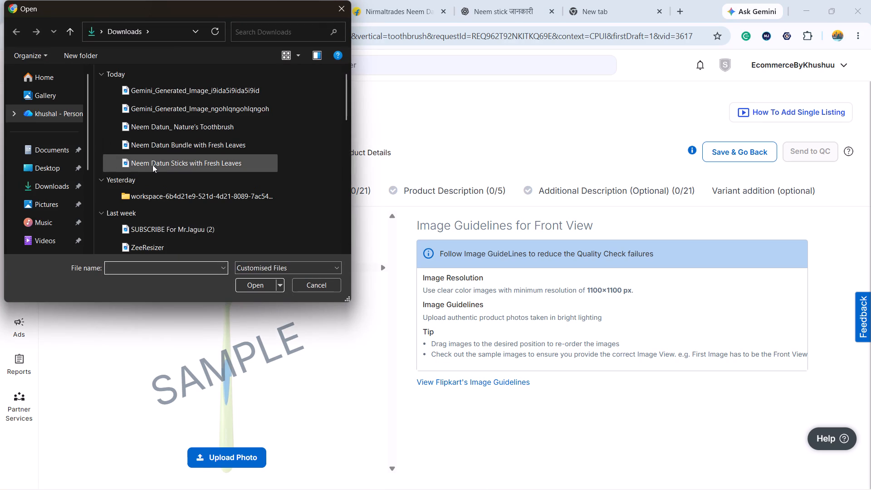
{"action": "left_click", "coordinate": [152, 165]}
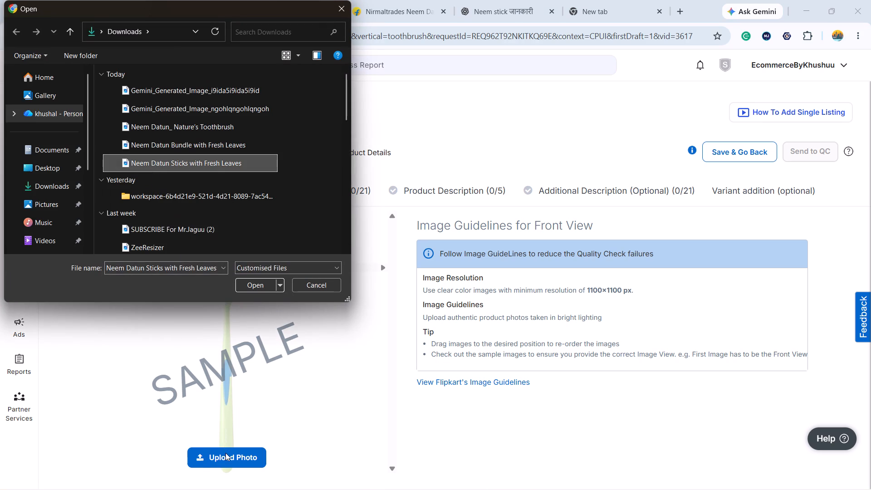
{"action": "left_click", "coordinate": [225, 453]}
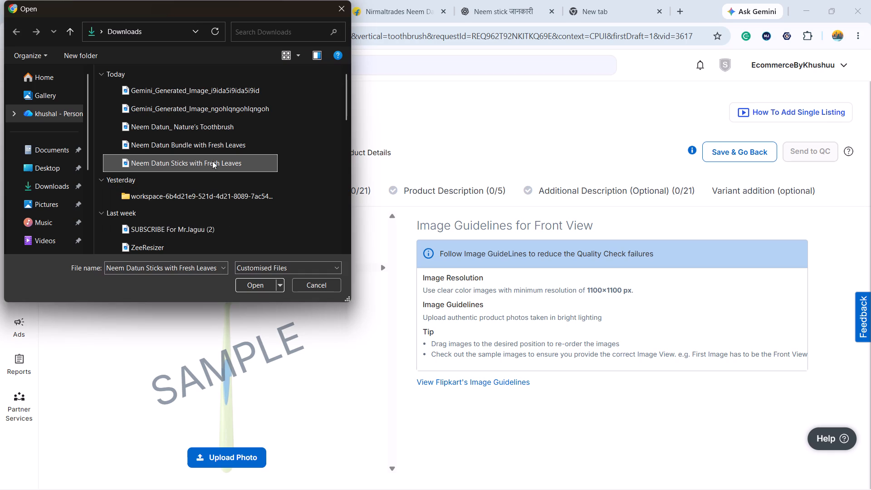
{"action": "left_click", "coordinate": [212, 161]}
{"action": "left_click", "coordinate": [262, 288]}
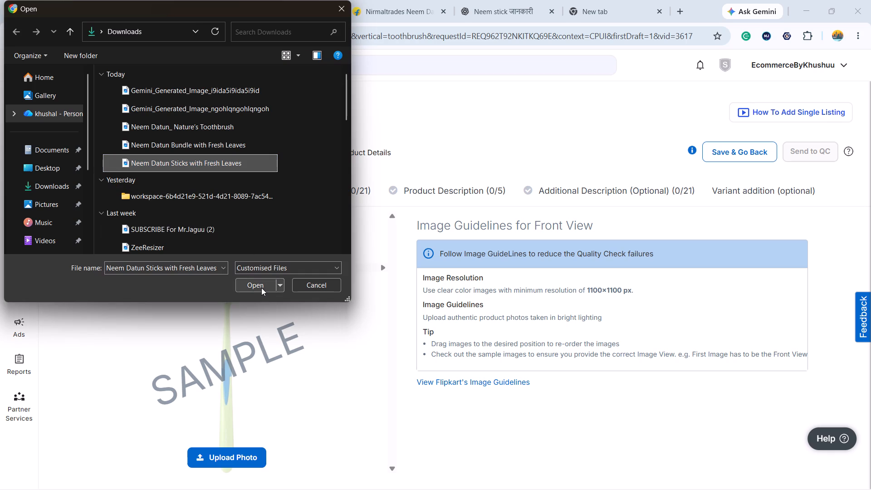
{"action": "left_click", "coordinate": [255, 292]}
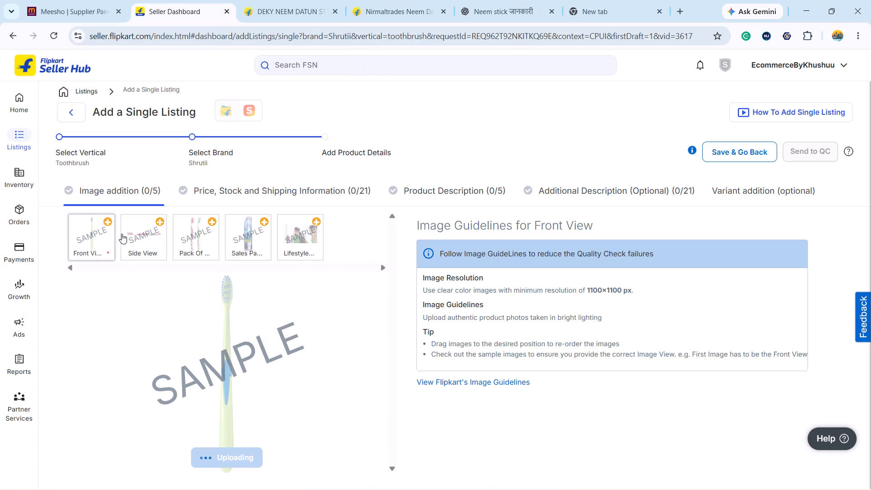
Upload the image "Neem Datun Bundle with Fresh Leaves" from Downloads as the Side View photo.
{"action": "left_click", "coordinate": [142, 230]}
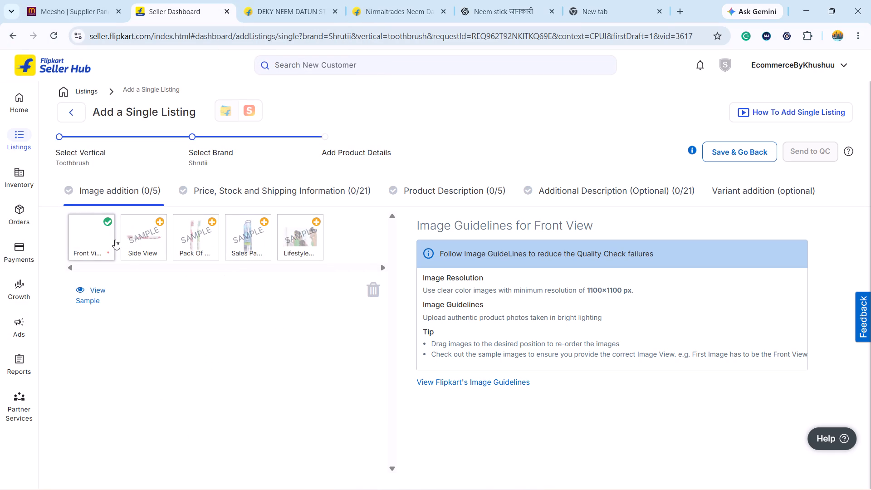
{"action": "scroll", "coordinate": [157, 334], "scroll_direction": "down", "scroll_amount": 1}
{"action": "scroll", "coordinate": [203, 371], "scroll_direction": "down", "scroll_amount": 1}
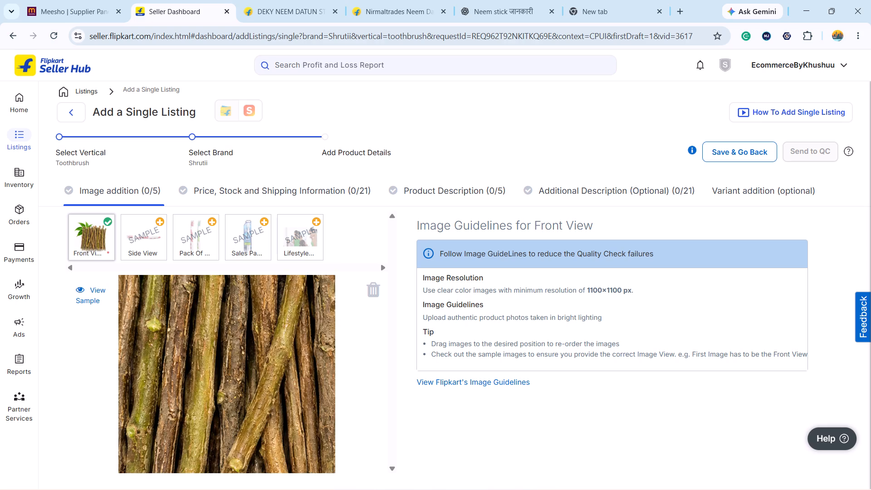
{"action": "scroll", "coordinate": [290, 320], "scroll_direction": "right", "scroll_amount": 1}
{"action": "scroll", "coordinate": [408, 292], "scroll_direction": "down", "scroll_amount": 1}
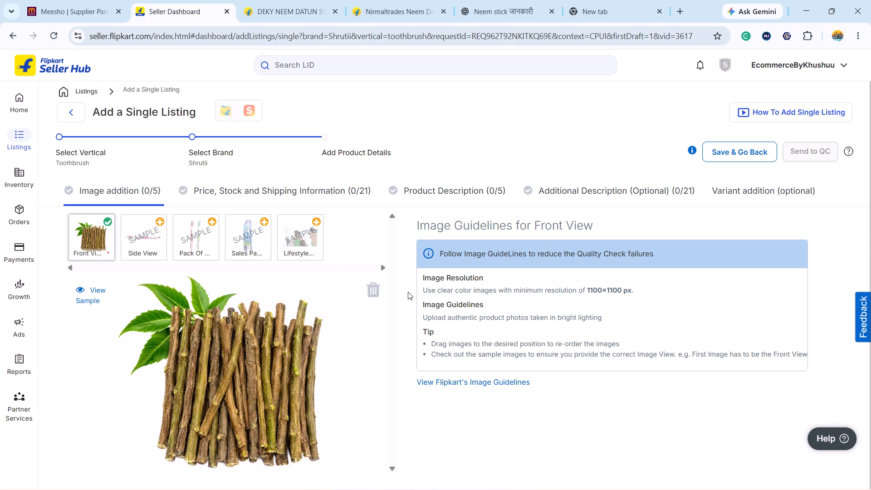
{"action": "left_click", "coordinate": [137, 239]}
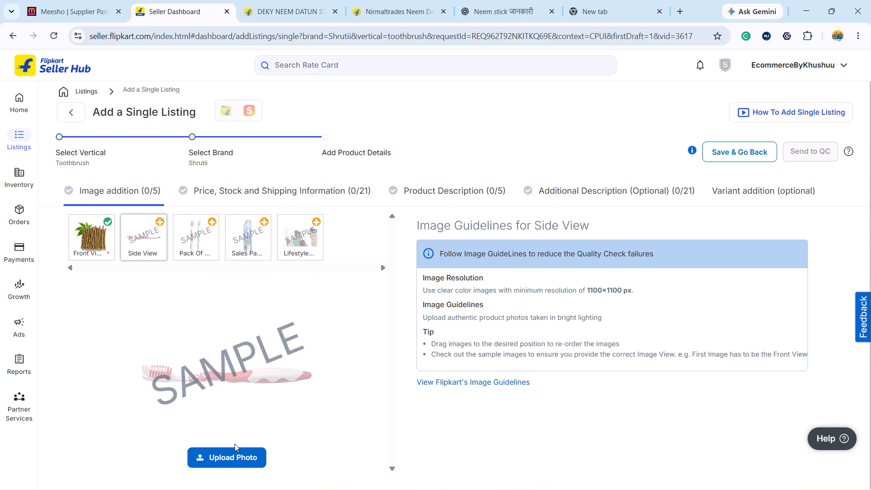
{"action": "left_click", "coordinate": [237, 456]}
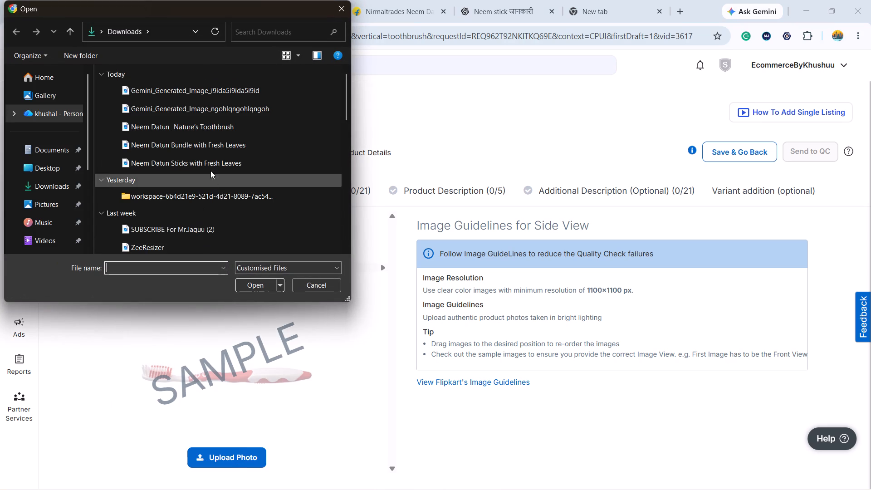
{"action": "left_click", "coordinate": [201, 150]}
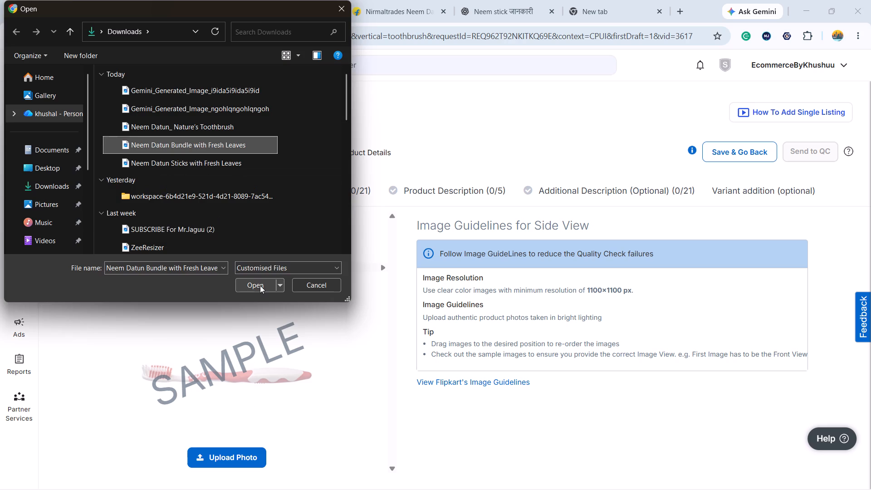
{"action": "left_click", "coordinate": [260, 285]}
Upload the image "Gemini_Generated_Image_i9ida5i9ida5i9id" from Downloads as the Pack Of View photo.
{"action": "left_click", "coordinate": [211, 237]}
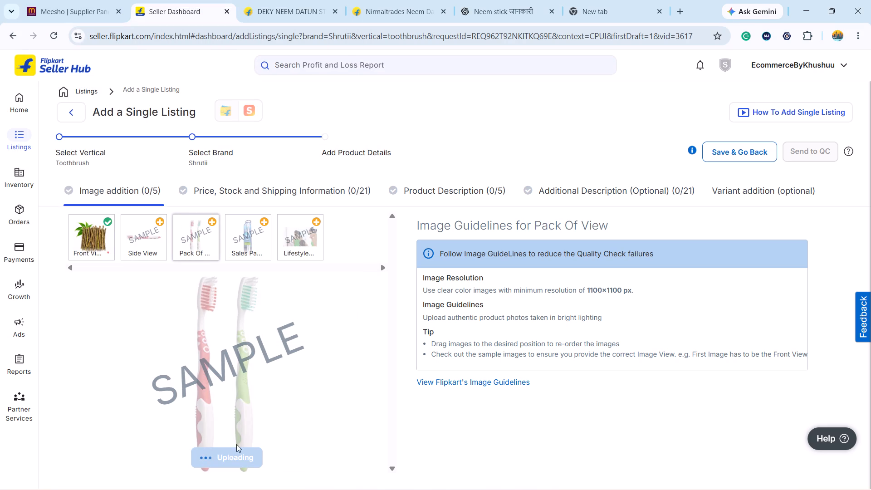
{"action": "left_click", "coordinate": [225, 459]}
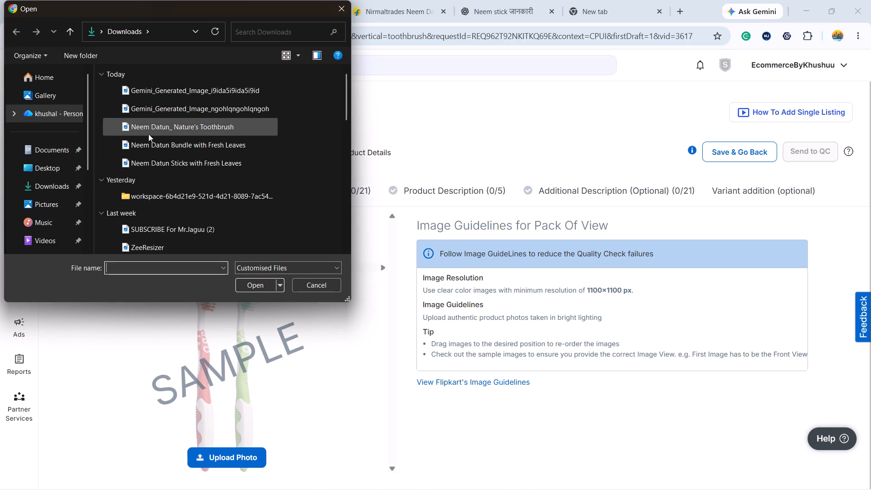
{"action": "left_click", "coordinate": [166, 85]}
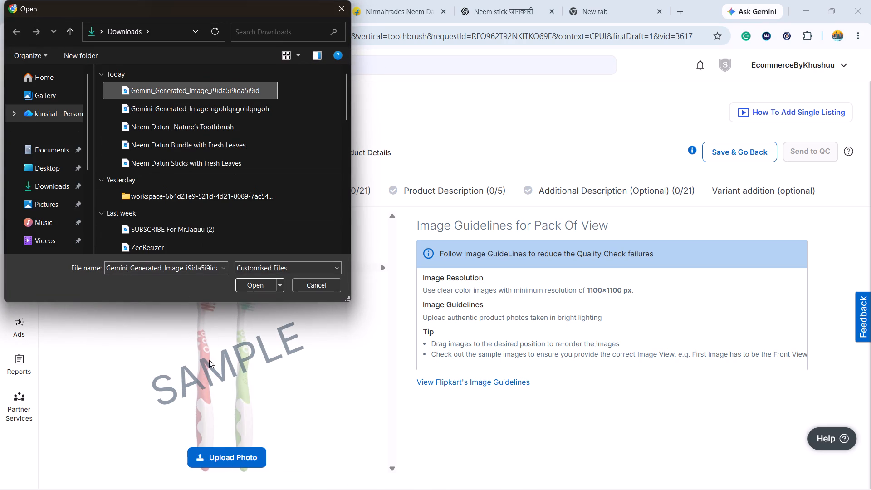
{"action": "left_click", "coordinate": [225, 451]}
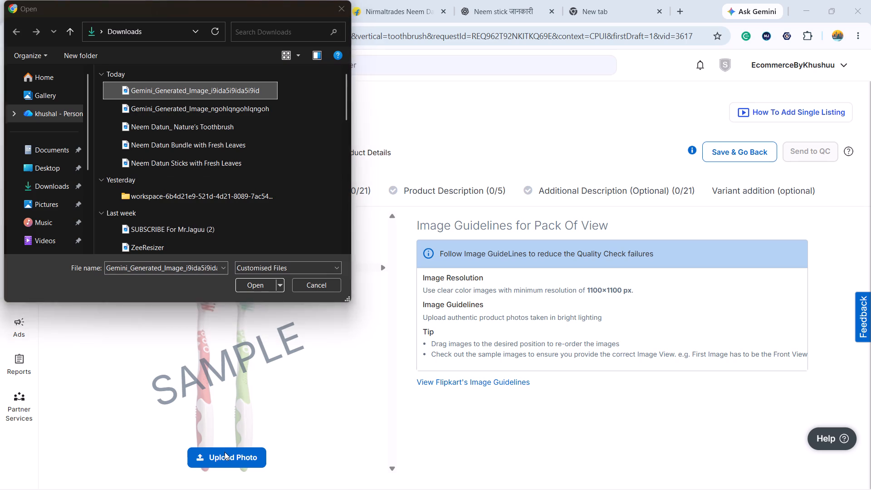
{"action": "left_click", "coordinate": [274, 279]}
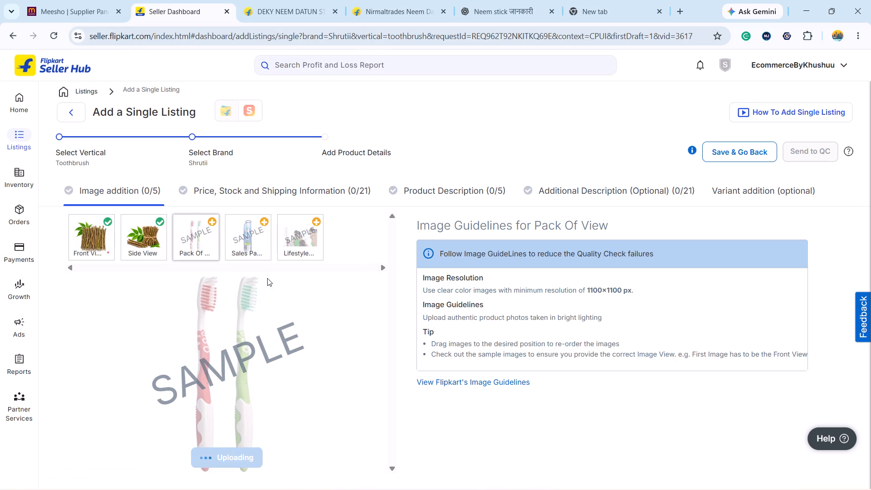
Upload the image "Neem Datun_ Nature's Toothbrush" from Downloads as the Sales Package View photo.
{"action": "left_click", "coordinate": [259, 240]}
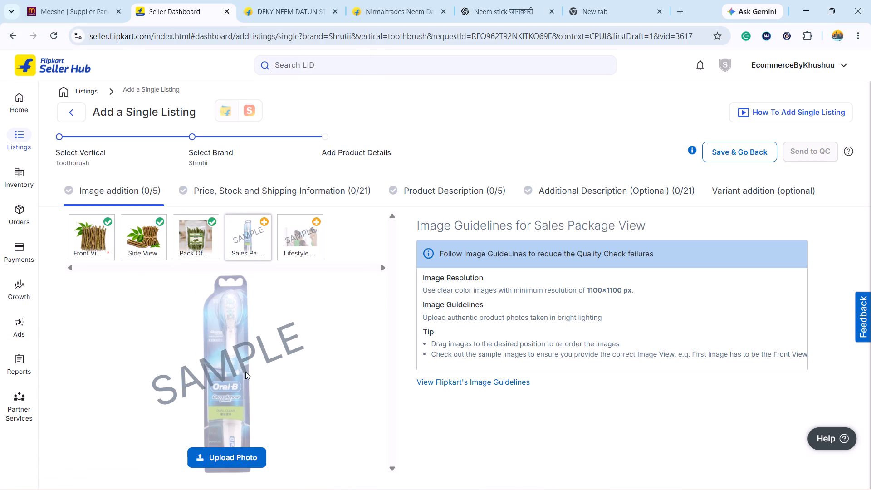
{"action": "left_click", "coordinate": [232, 464]}
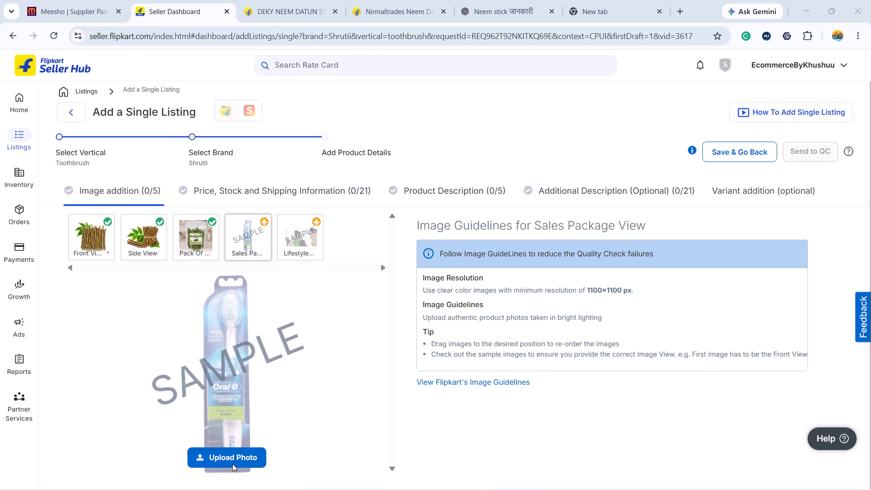
{"action": "left_click", "coordinate": [174, 130]}
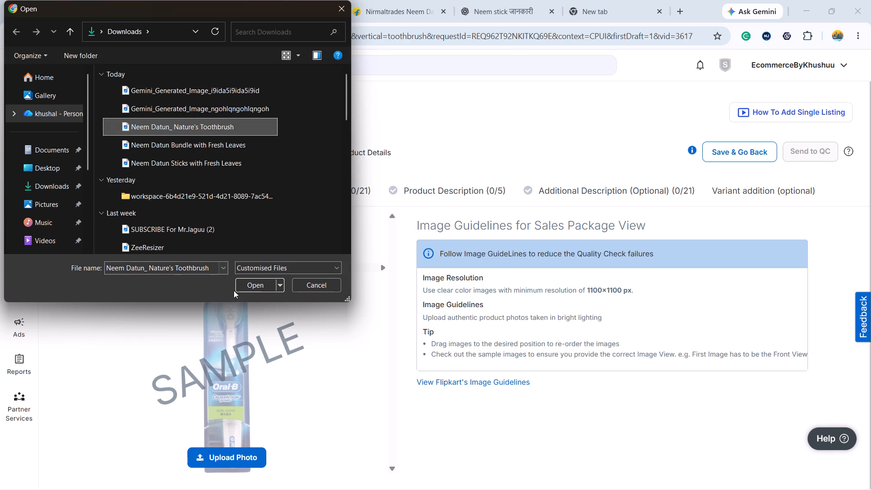
{"action": "left_click", "coordinate": [244, 286]}
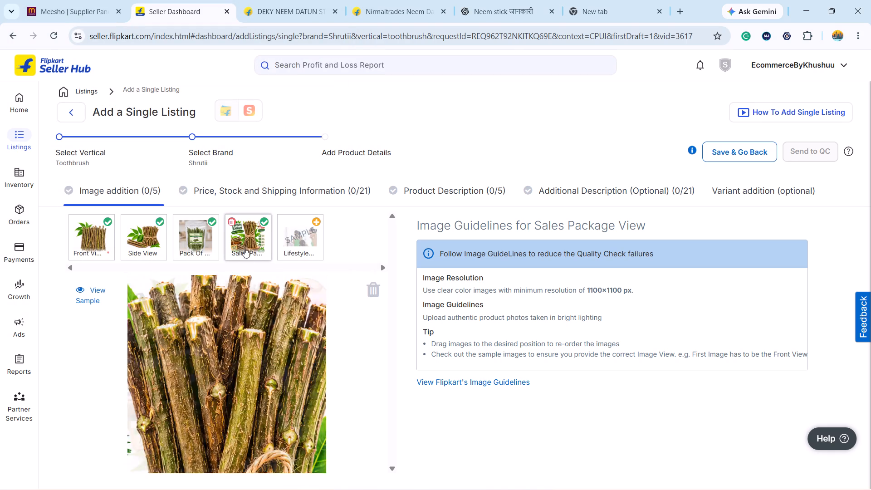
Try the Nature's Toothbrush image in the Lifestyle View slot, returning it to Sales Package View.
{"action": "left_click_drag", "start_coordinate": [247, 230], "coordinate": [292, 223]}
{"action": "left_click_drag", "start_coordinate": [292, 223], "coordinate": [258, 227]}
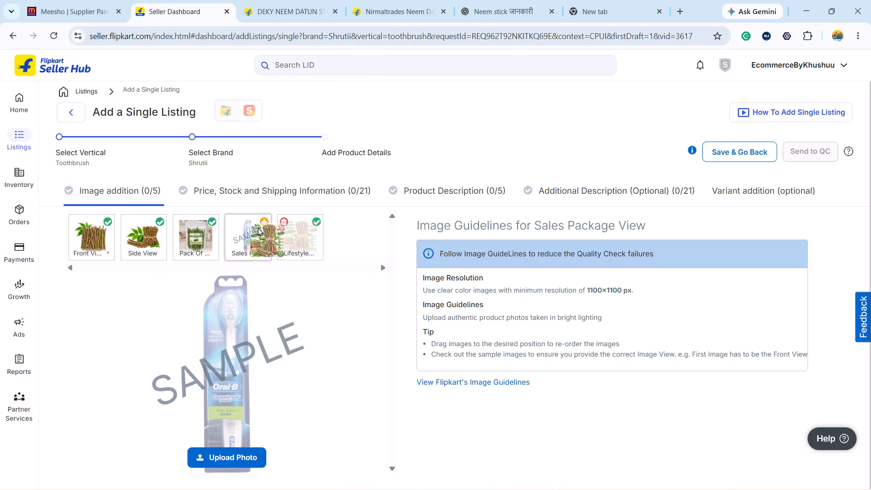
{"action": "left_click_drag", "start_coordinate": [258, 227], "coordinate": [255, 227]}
Swap the Pack Of View and Side View photos so the neem sticks pouch is the Side View, and check the previews.
{"action": "left_click_drag", "start_coordinate": [204, 240], "coordinate": [158, 243]}
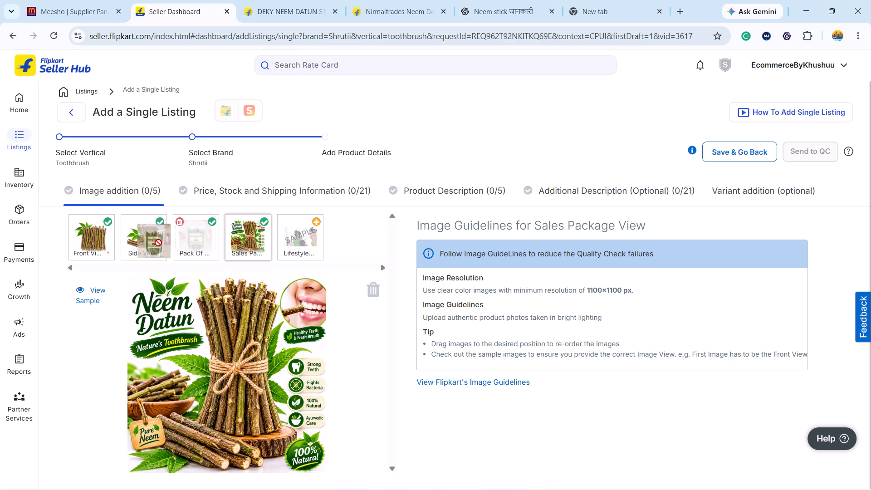
{"action": "left_click_drag", "start_coordinate": [158, 243], "coordinate": [148, 242]}
{"action": "left_click", "coordinate": [90, 250]}
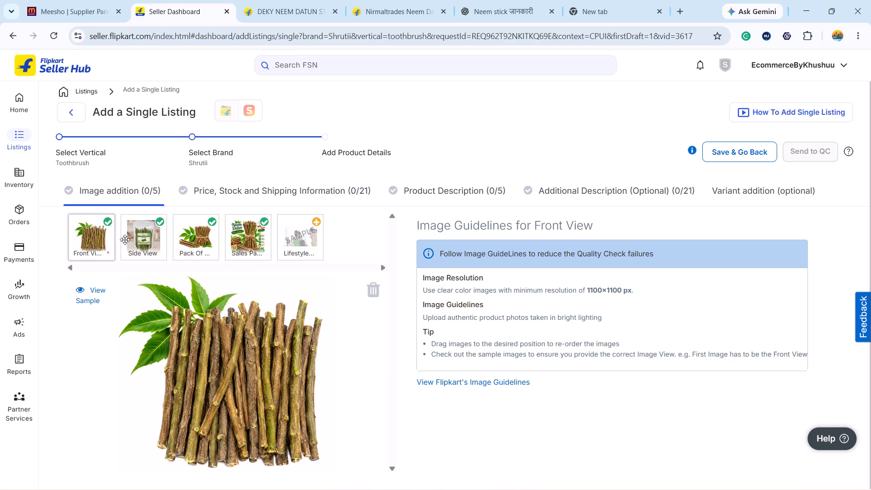
{"action": "left_click", "coordinate": [131, 240]}
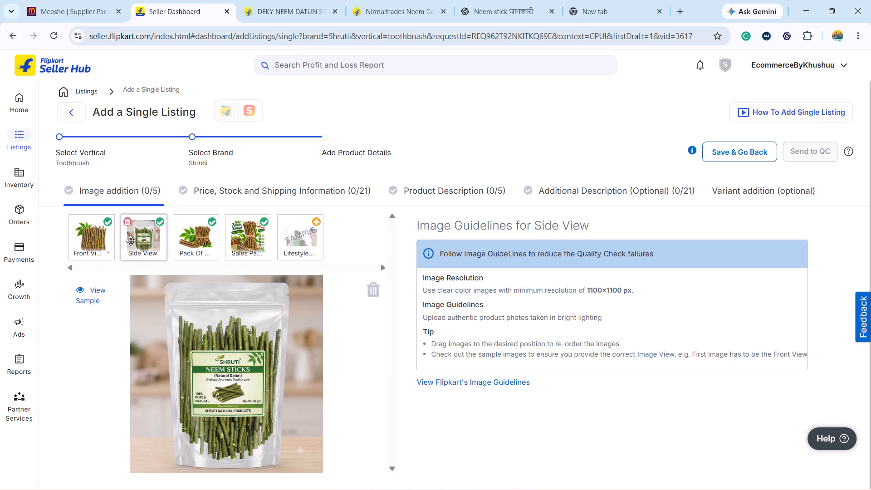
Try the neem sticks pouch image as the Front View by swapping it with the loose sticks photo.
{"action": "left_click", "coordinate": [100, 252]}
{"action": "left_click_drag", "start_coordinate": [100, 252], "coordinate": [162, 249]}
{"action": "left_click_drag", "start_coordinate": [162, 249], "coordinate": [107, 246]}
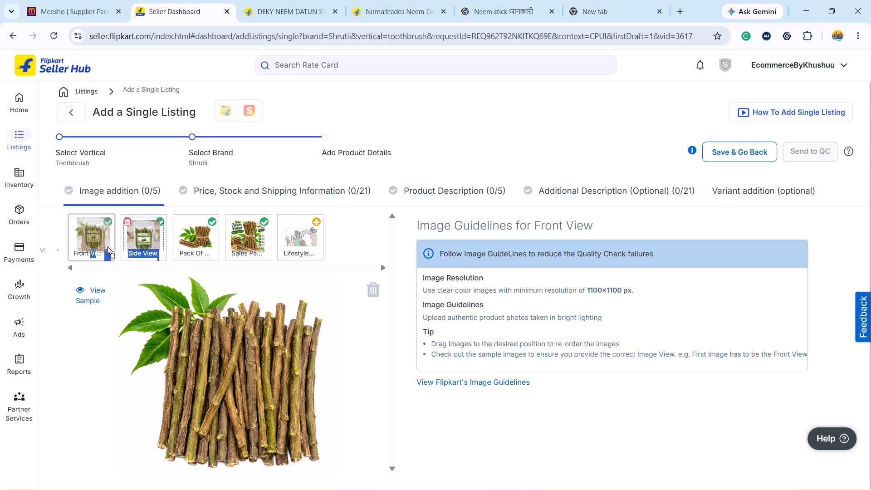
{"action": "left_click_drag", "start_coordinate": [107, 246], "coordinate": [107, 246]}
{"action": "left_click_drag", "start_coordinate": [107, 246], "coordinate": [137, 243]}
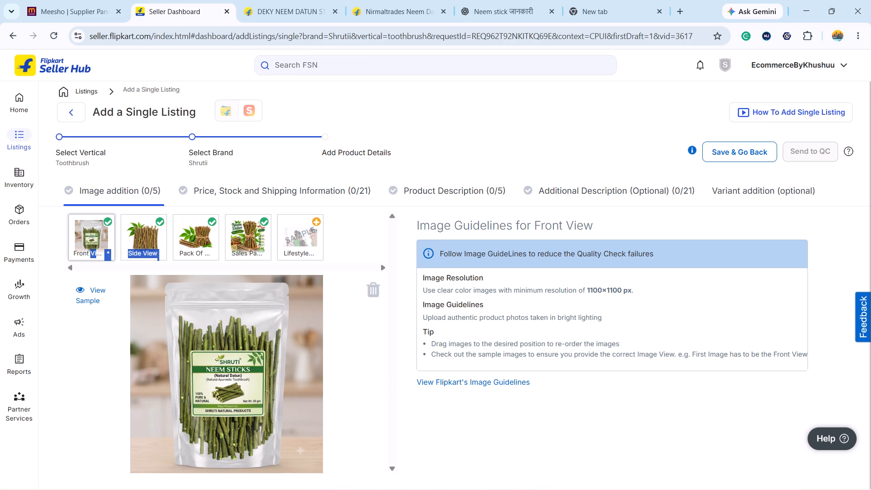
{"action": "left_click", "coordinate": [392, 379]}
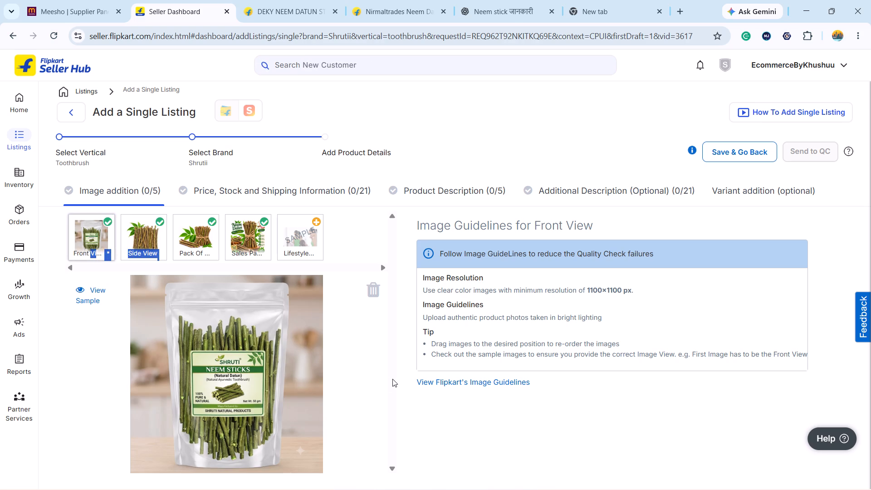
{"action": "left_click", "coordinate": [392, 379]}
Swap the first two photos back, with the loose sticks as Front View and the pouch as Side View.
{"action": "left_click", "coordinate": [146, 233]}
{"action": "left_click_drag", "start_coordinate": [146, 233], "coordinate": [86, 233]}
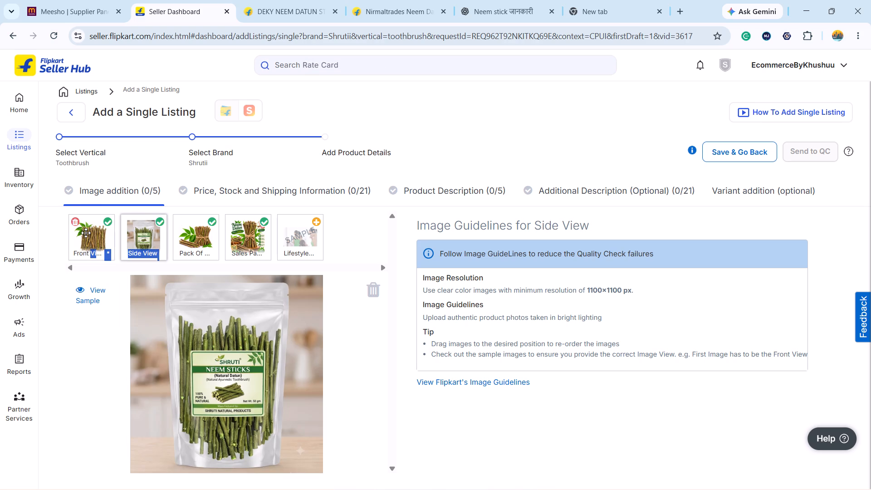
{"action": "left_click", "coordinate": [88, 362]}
Go to Price, Stock and Shipping Information and begin the Seller SKU ID with N-D.
{"action": "scroll", "coordinate": [345, 361], "scroll_direction": "down", "scroll_amount": 1}
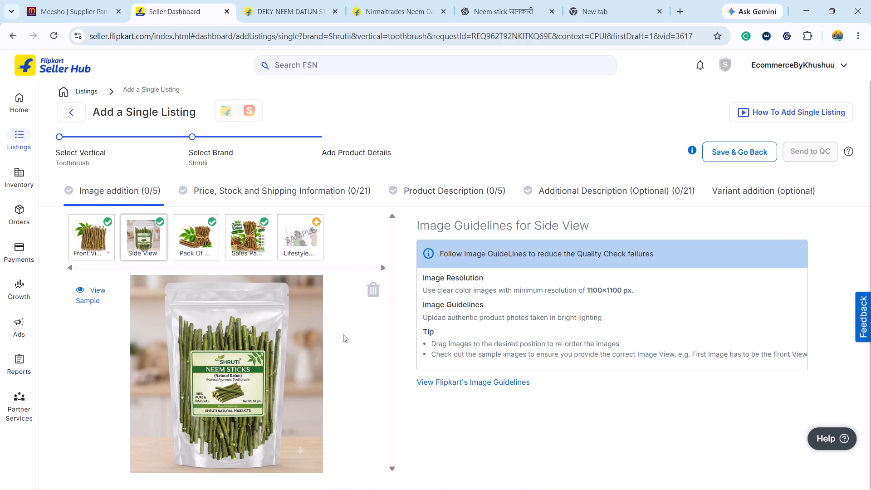
{"action": "scroll", "coordinate": [351, 261], "scroll_direction": "down", "scroll_amount": 1}
{"action": "scroll", "coordinate": [622, 205], "scroll_direction": "up", "scroll_amount": 1}
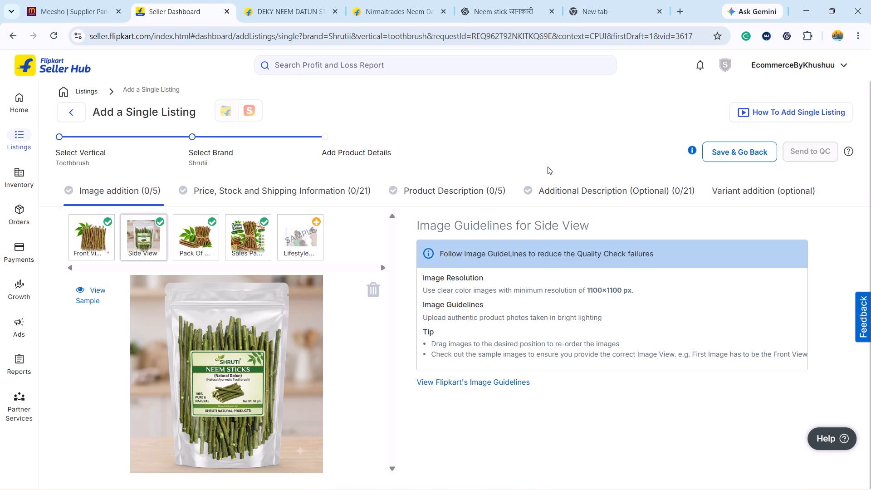
{"action": "left_click", "coordinate": [308, 199]}
{"action": "scroll", "coordinate": [308, 199], "scroll_direction": "down", "scroll_amount": 2}
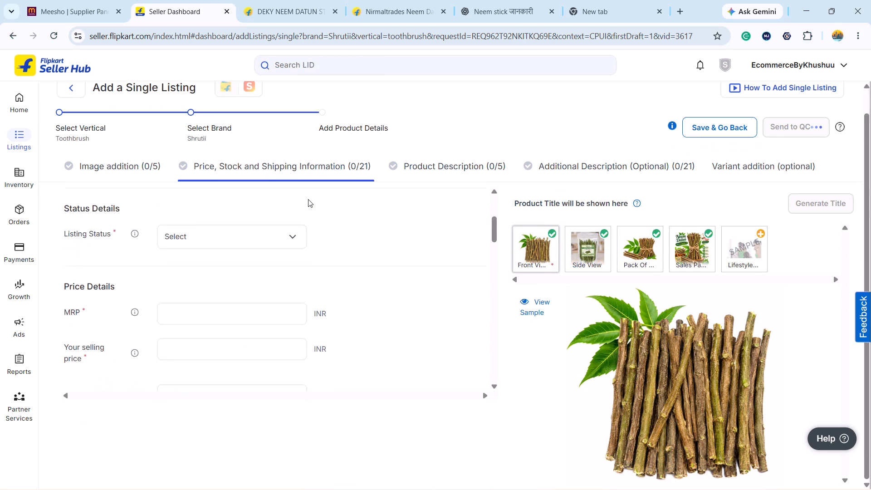
{"action": "scroll", "coordinate": [308, 199], "scroll_direction": "up", "scroll_amount": 4}
{"action": "left_click", "coordinate": [176, 328]}
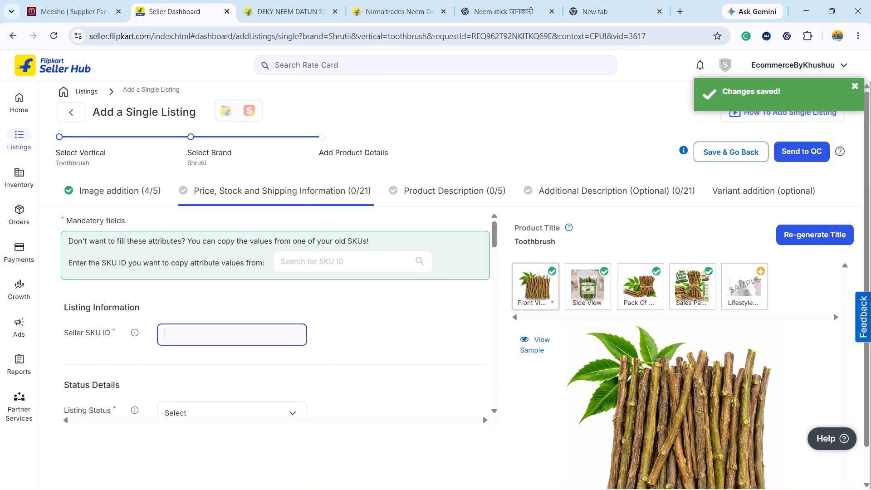
{"action": "key", "text": "n"}
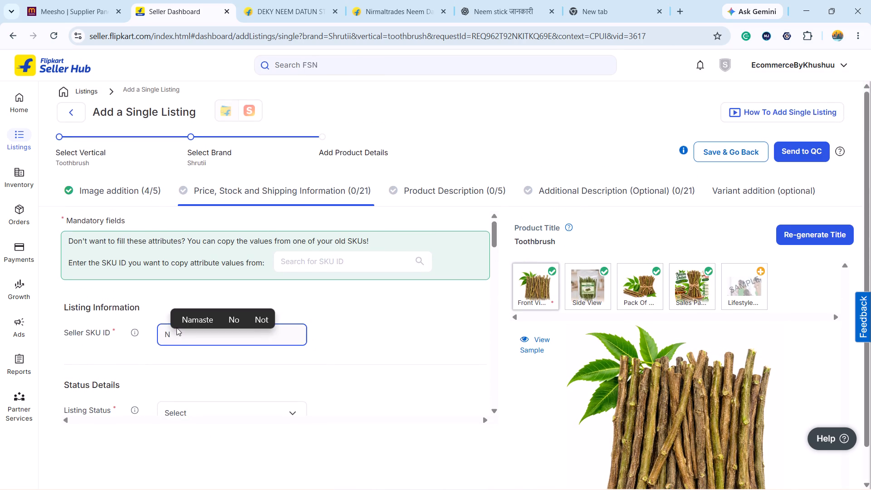
{"action": "key", "text": "minus"}
{"action": "key", "text": "d"}
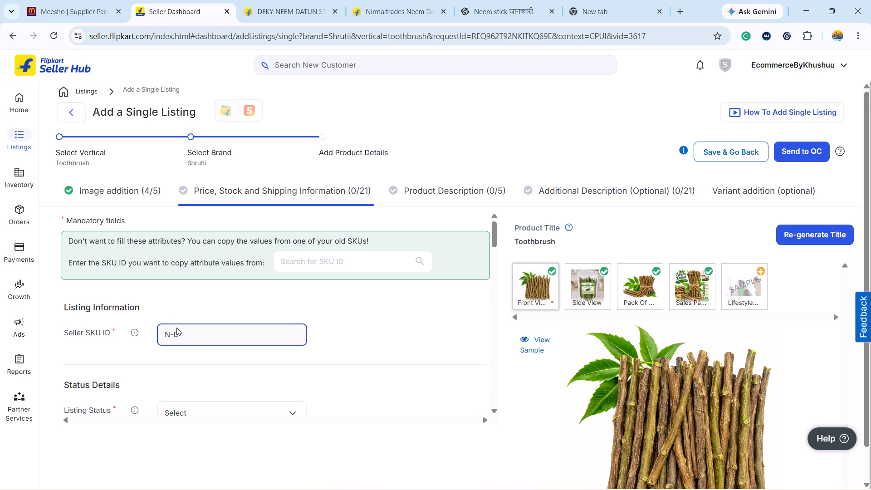
Look over the uploaded photos in Image addition once more, and return to Price, Stock and Shipping Information.
{"action": "left_click_drag", "start_coordinate": [189, 142], "coordinate": [103, 152]}
{"action": "left_click", "coordinate": [103, 152]}
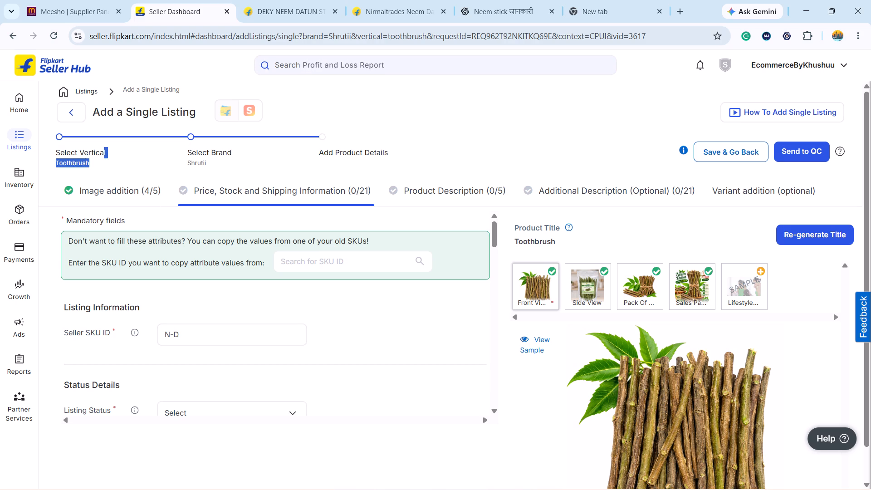
{"action": "left_click", "coordinate": [84, 153]}
{"action": "left_click", "coordinate": [101, 193]}
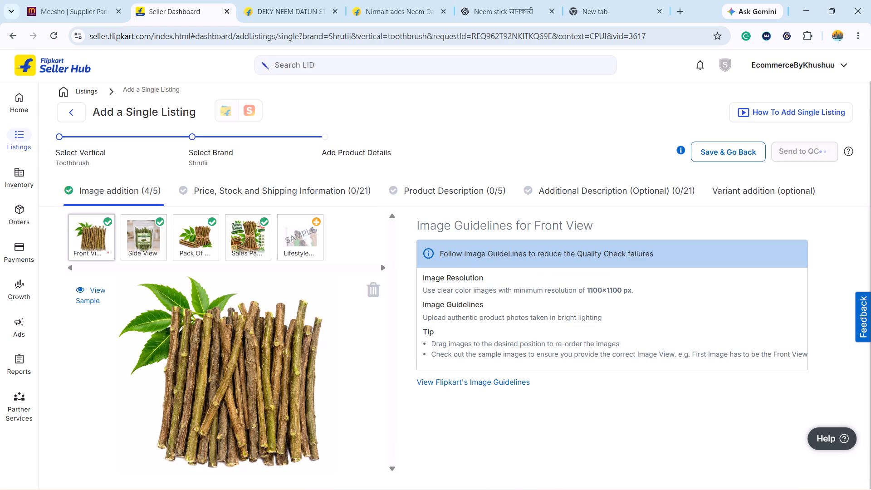
{"action": "scroll", "coordinate": [252, 314], "scroll_direction": "down", "scroll_amount": 2}
{"action": "left_click", "coordinate": [263, 177]}
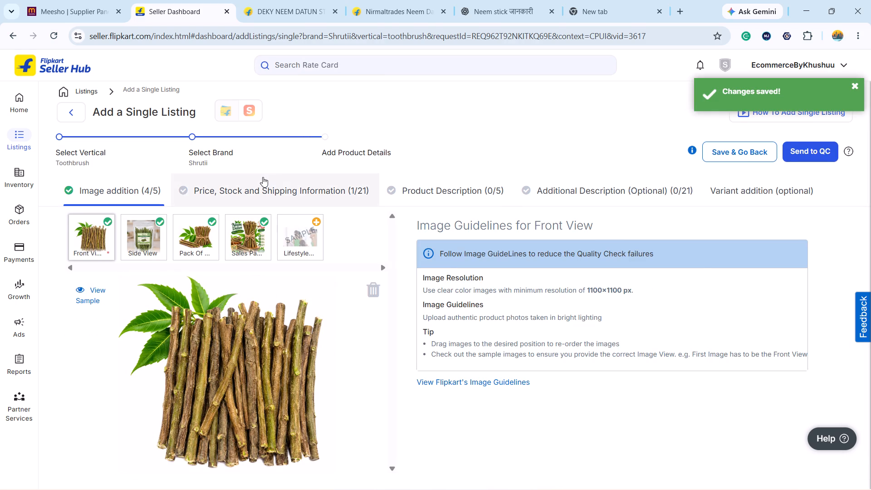
Complete the Seller SKU ID so it reads N-D-25.
{"action": "left_click", "coordinate": [196, 329]}
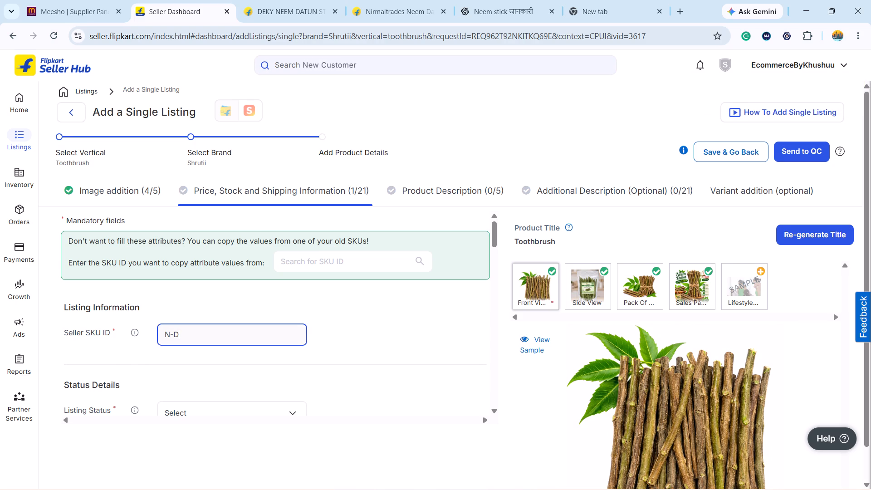
{"action": "type", "text": "-25"}
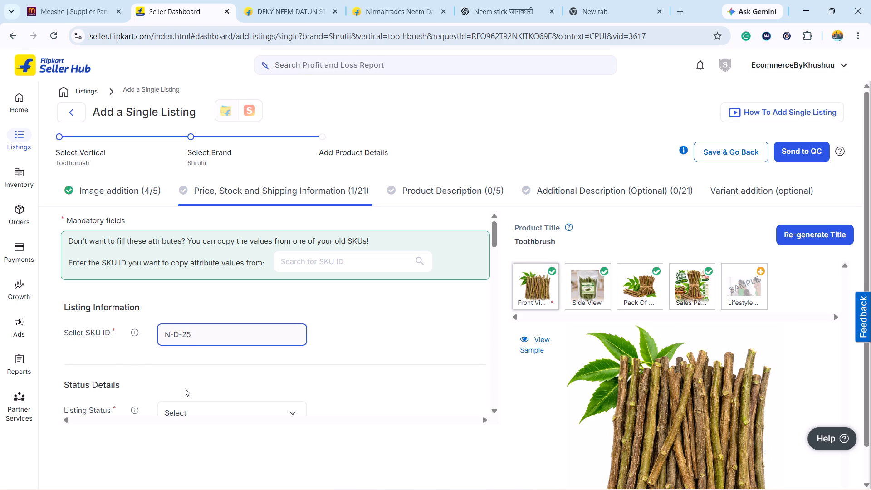
Set the Listing Status to Active.
{"action": "scroll", "coordinate": [185, 388], "scroll_direction": "down", "scroll_amount": 1}
{"action": "left_click", "coordinate": [203, 363]}
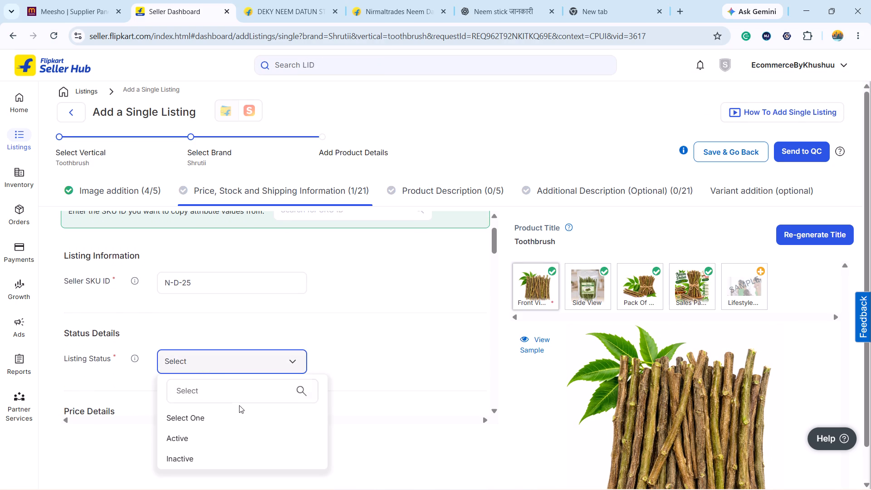
{"action": "scroll", "coordinate": [231, 421], "scroll_direction": "down", "scroll_amount": 1}
{"action": "left_click_drag", "start_coordinate": [227, 430], "coordinate": [222, 440]}
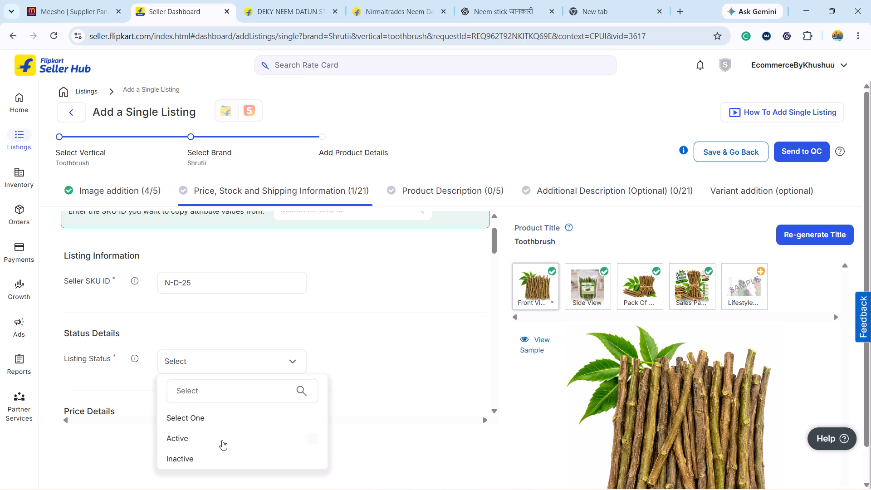
{"action": "left_click", "coordinate": [222, 440]}
Enter an MRP of 220 INR and a selling price of 85 INR in the Price Details.
{"action": "scroll", "coordinate": [246, 335], "scroll_direction": "down", "scroll_amount": 1}
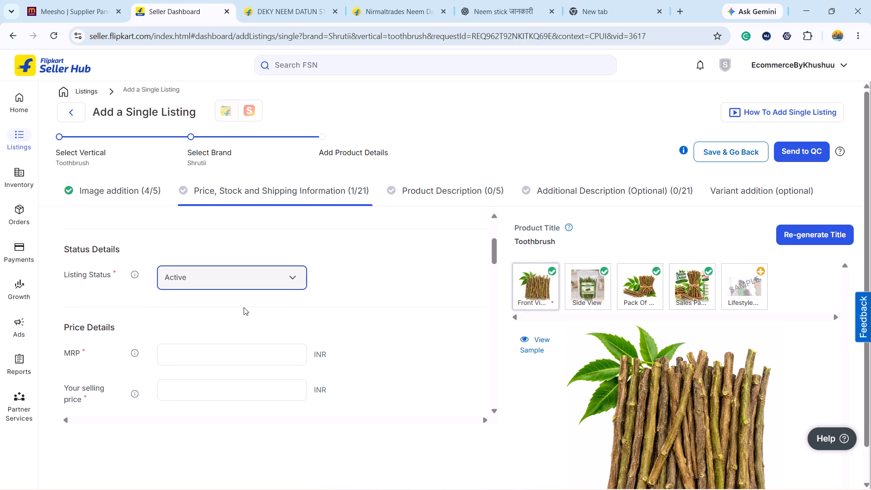
{"action": "scroll", "coordinate": [244, 307], "scroll_direction": "down", "scroll_amount": 1}
{"action": "left_click", "coordinate": [240, 316]}
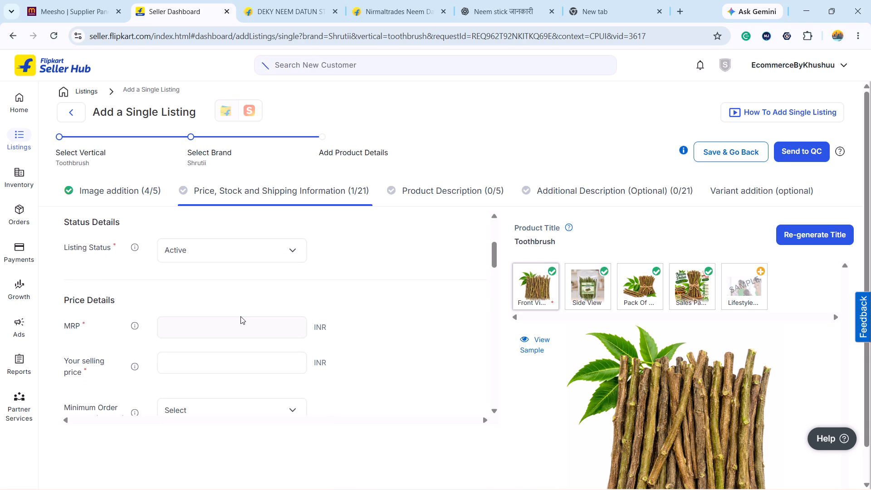
{"action": "scroll", "coordinate": [457, 317], "scroll_direction": "down", "scroll_amount": 2}
{"action": "scroll", "coordinate": [320, 340], "scroll_direction": "up", "scroll_amount": 2}
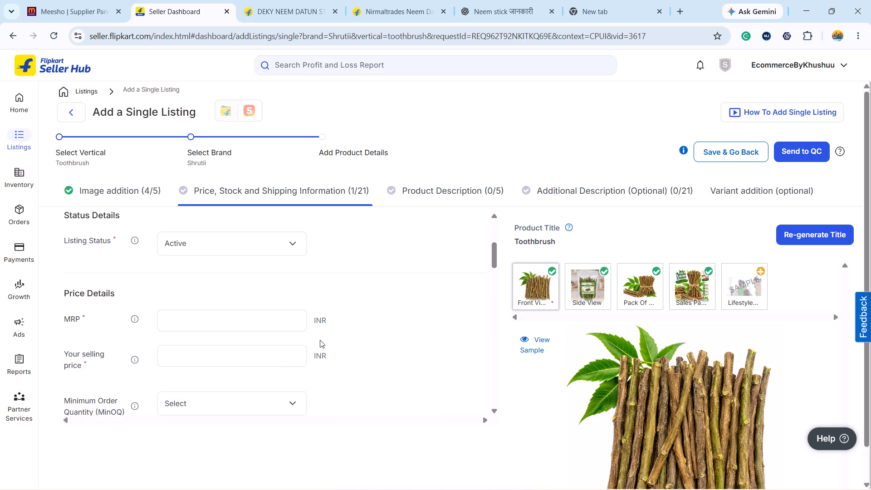
{"action": "left_click", "coordinate": [205, 316]}
{"action": "scroll", "coordinate": [190, 371], "scroll_direction": "down", "scroll_amount": 1}
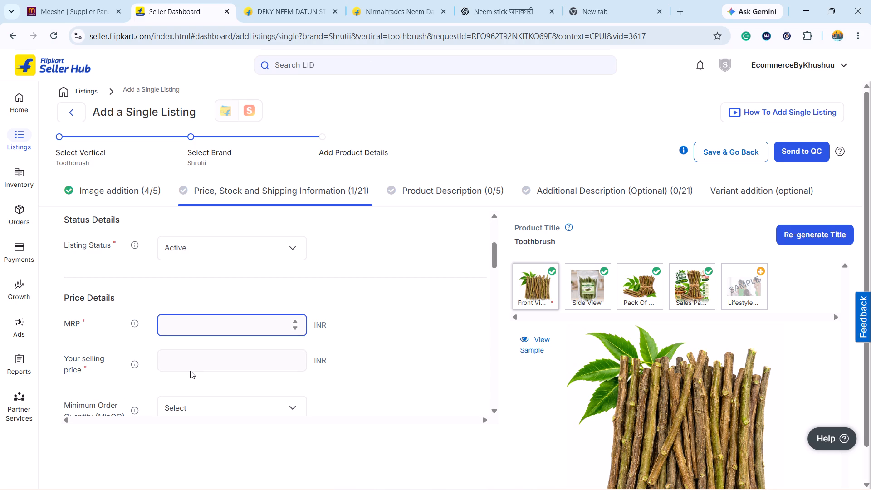
{"action": "scroll", "coordinate": [190, 371], "scroll_direction": "down", "scroll_amount": 1}
{"action": "left_click", "coordinate": [202, 329]}
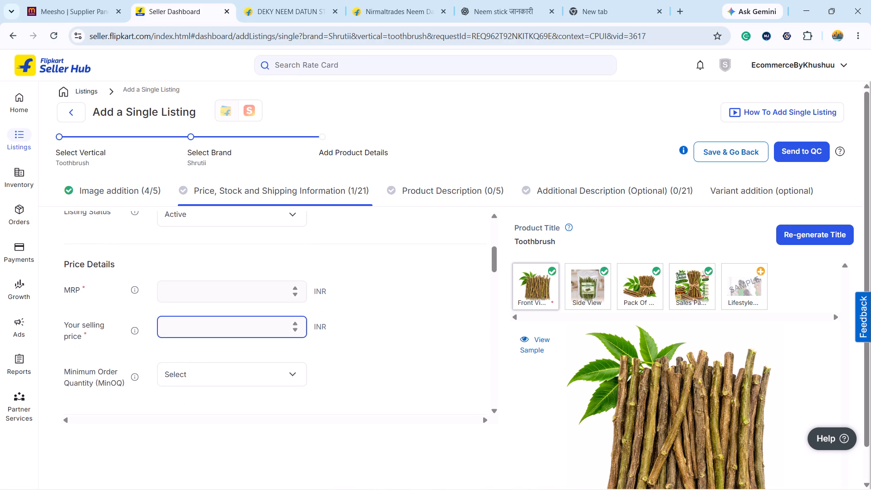
{"action": "left_click", "coordinate": [215, 288]}
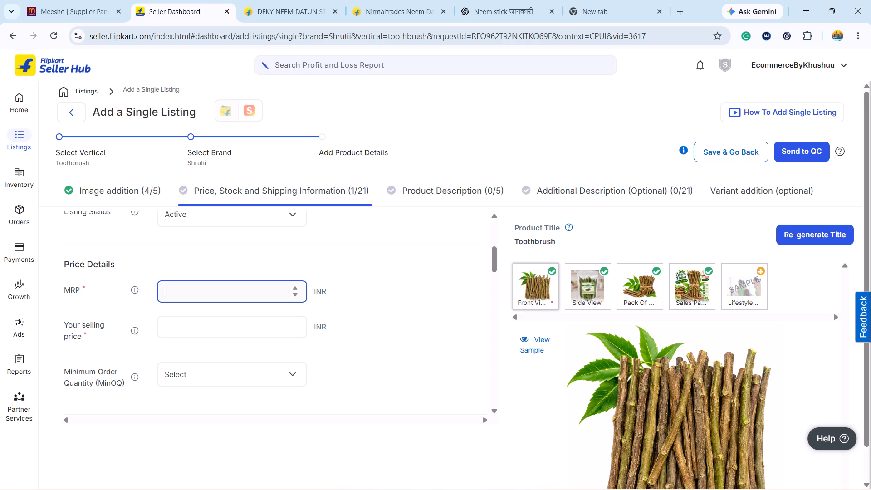
{"action": "type", "text": "220"}
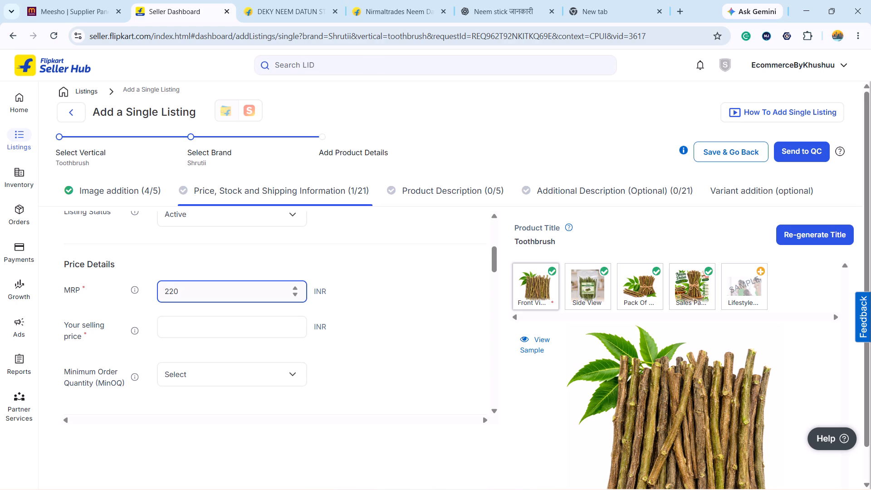
{"action": "left_click", "coordinate": [225, 331]}
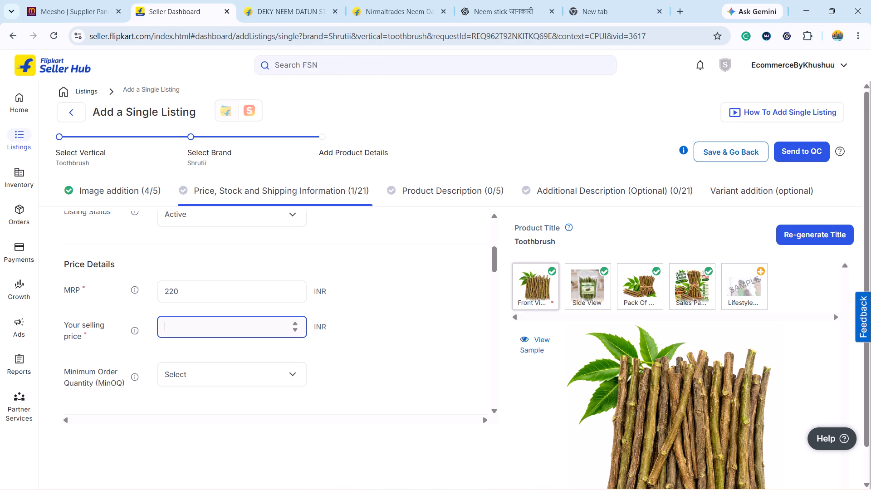
{"action": "type", "text": "85"}
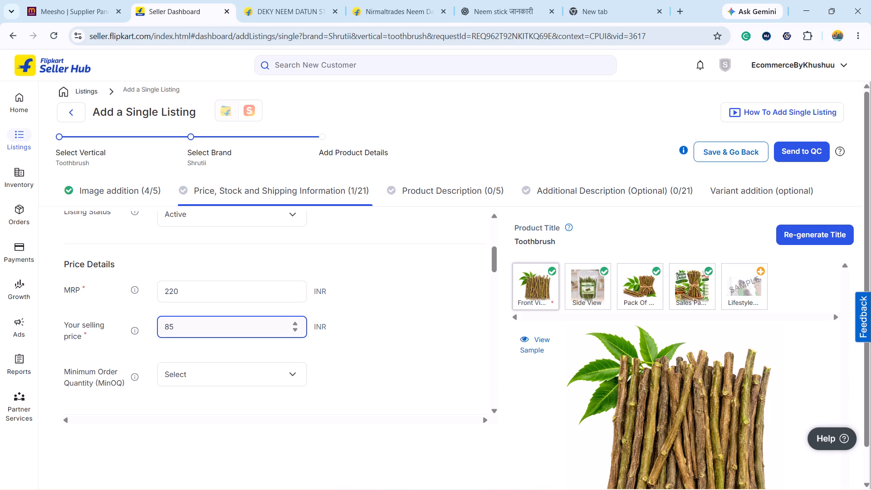
Set the Minimum Order Quantity (MinOQ) to 1.
{"action": "scroll", "coordinate": [354, 341], "scroll_direction": "down", "scroll_amount": 1}
{"action": "scroll", "coordinate": [502, 393], "scroll_direction": "down", "scroll_amount": 3}
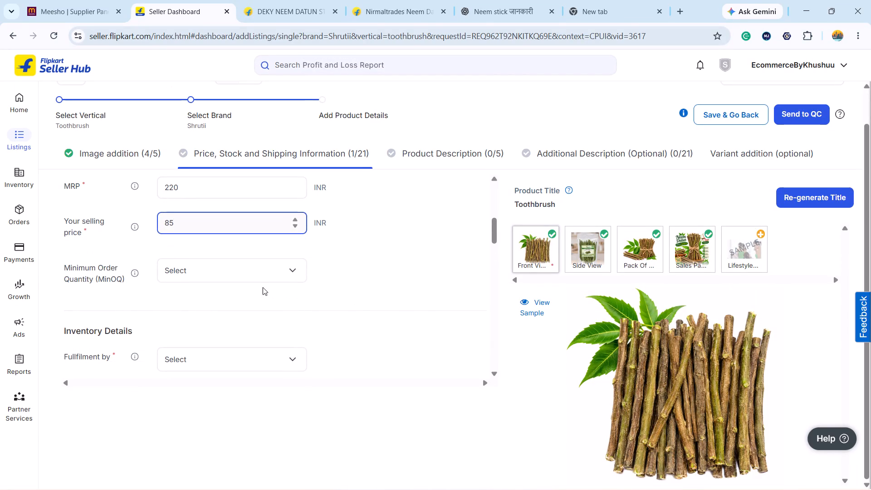
{"action": "left_click", "coordinate": [251, 273]}
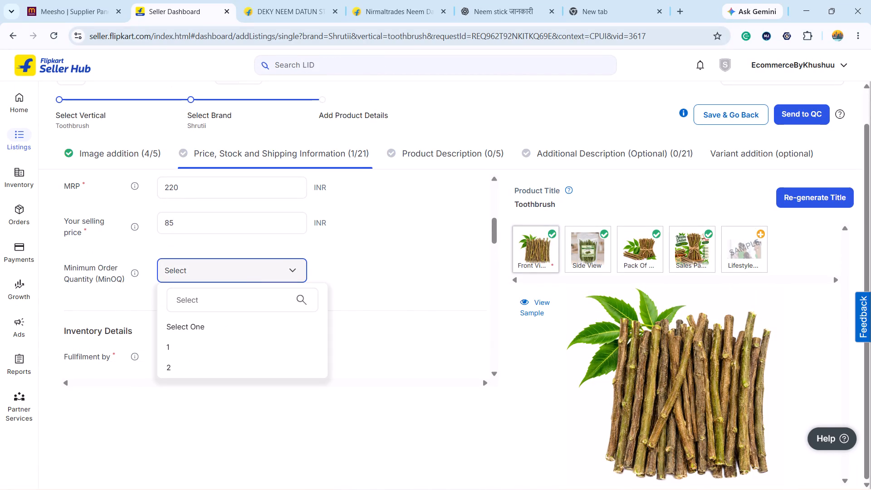
{"action": "left_click_drag", "start_coordinate": [87, 279], "coordinate": [108, 278]}
{"action": "left_click", "coordinate": [117, 281]}
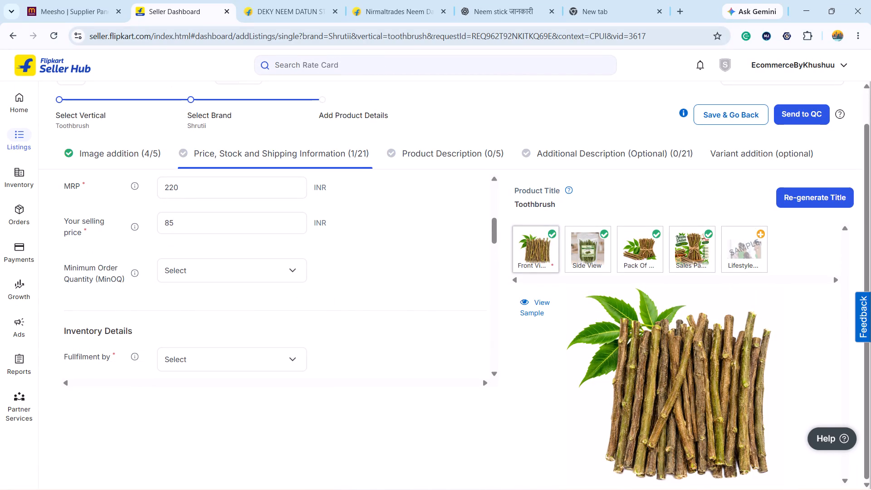
{"action": "left_click", "coordinate": [289, 283]}
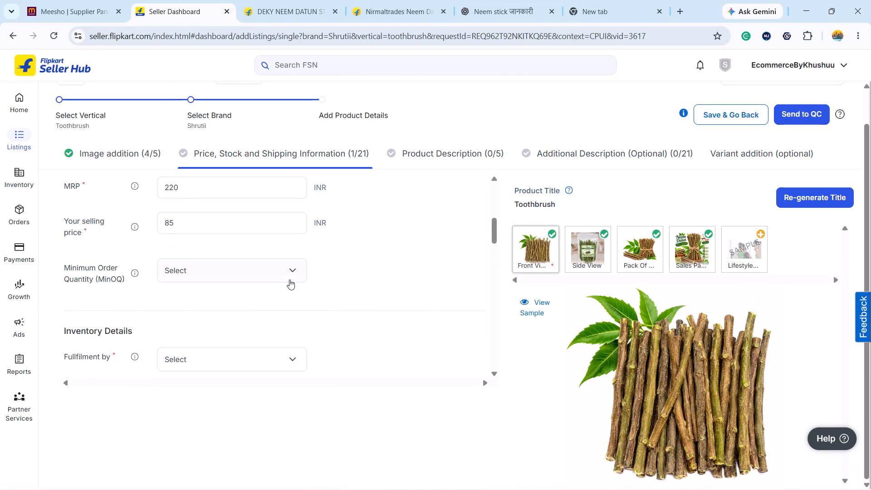
{"action": "left_click", "coordinate": [289, 279]}
{"action": "left_click", "coordinate": [189, 352]}
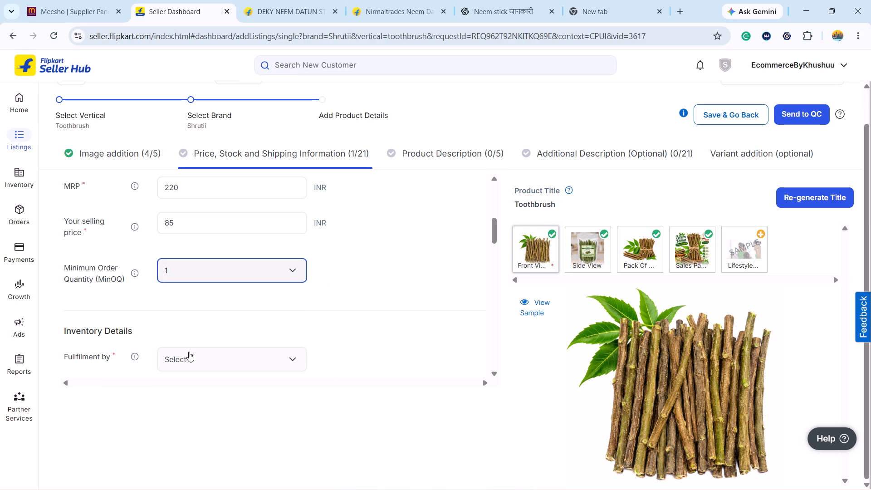
Set fulfilment by Seller in the Inventory Details.
{"action": "scroll", "coordinate": [209, 306], "scroll_direction": "down", "scroll_amount": 1}
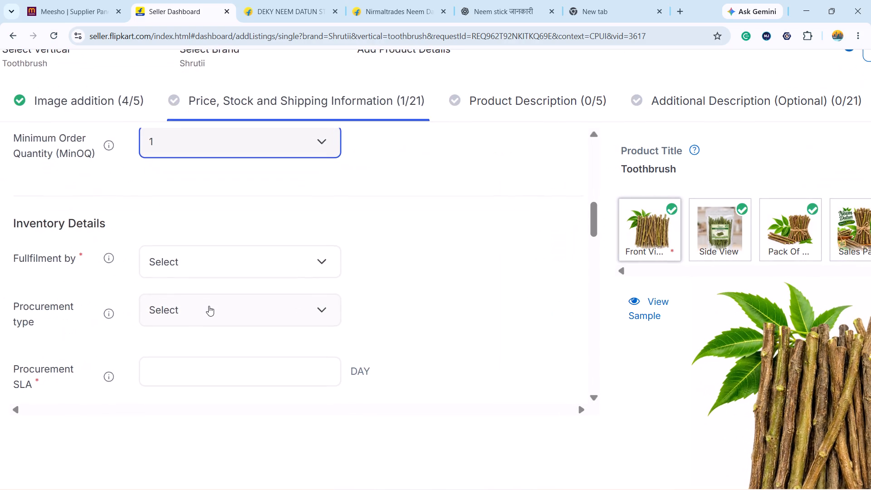
{"action": "scroll", "coordinate": [209, 306], "scroll_direction": "right", "scroll_amount": 1}
{"action": "left_click", "coordinate": [268, 258]}
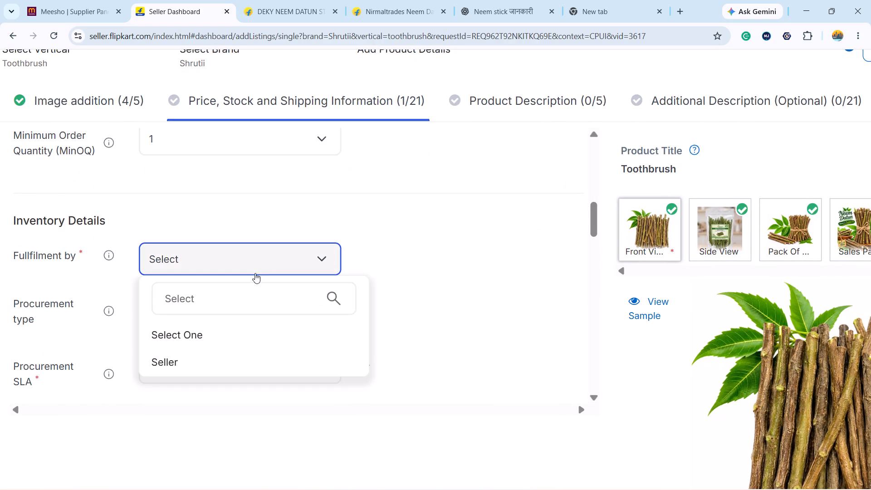
{"action": "scroll", "coordinate": [214, 339], "scroll_direction": "right", "scroll_amount": 1}
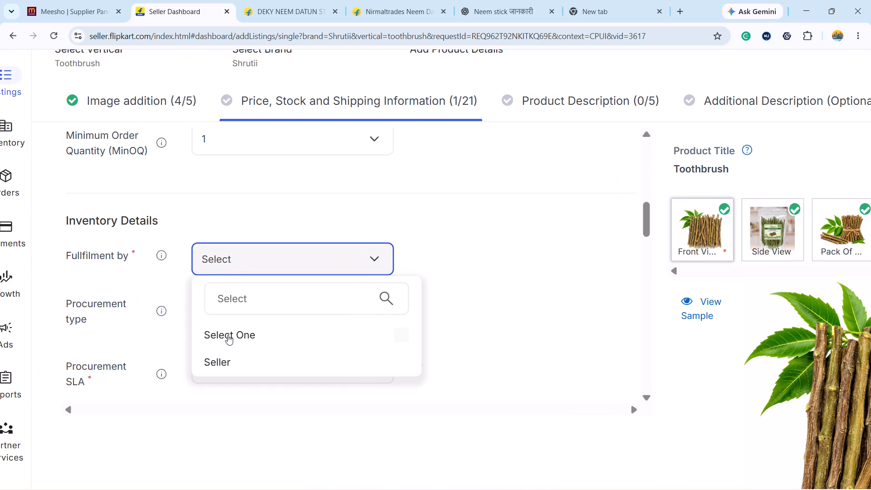
{"action": "scroll", "coordinate": [228, 335], "scroll_direction": "down", "scroll_amount": 1}
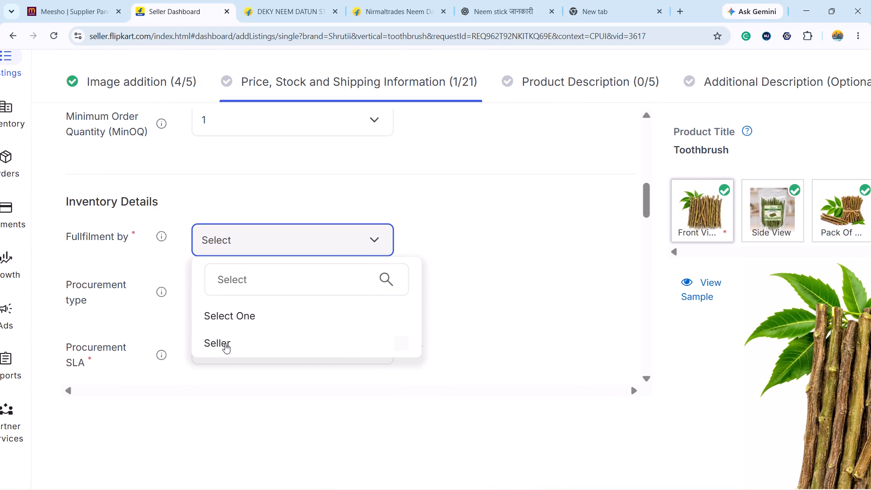
{"action": "left_click", "coordinate": [230, 340]}
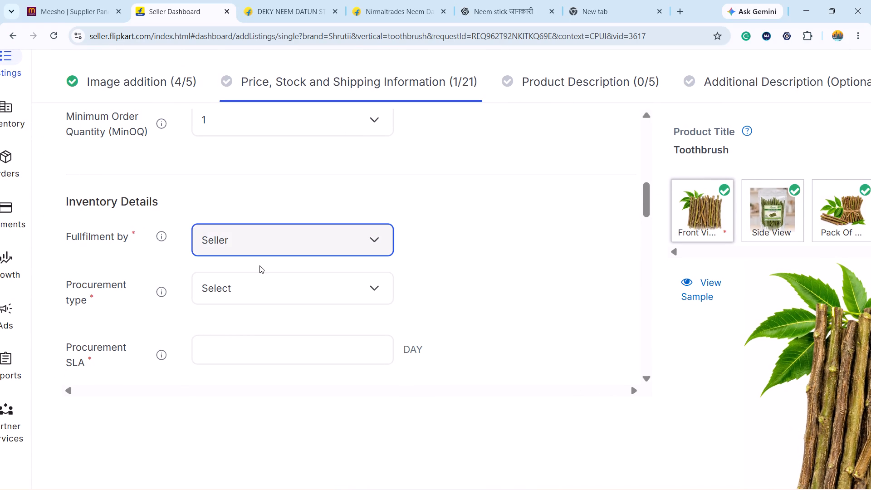
Set the Procurement type to instock in the Inventory Details.
{"action": "left_click", "coordinate": [254, 285]}
{"action": "scroll", "coordinate": [243, 382], "scroll_direction": "down", "scroll_amount": 1}
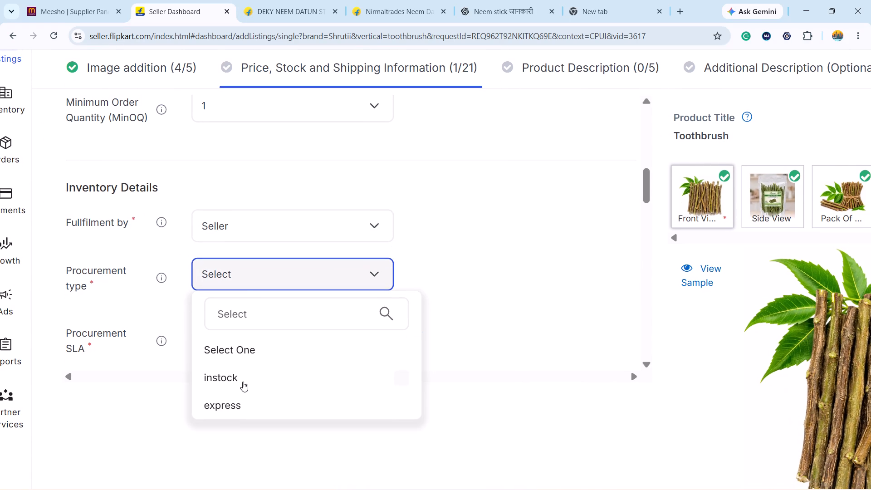
{"action": "left_click", "coordinate": [235, 381]}
{"action": "scroll", "coordinate": [235, 381], "scroll_direction": "down", "scroll_amount": 1}
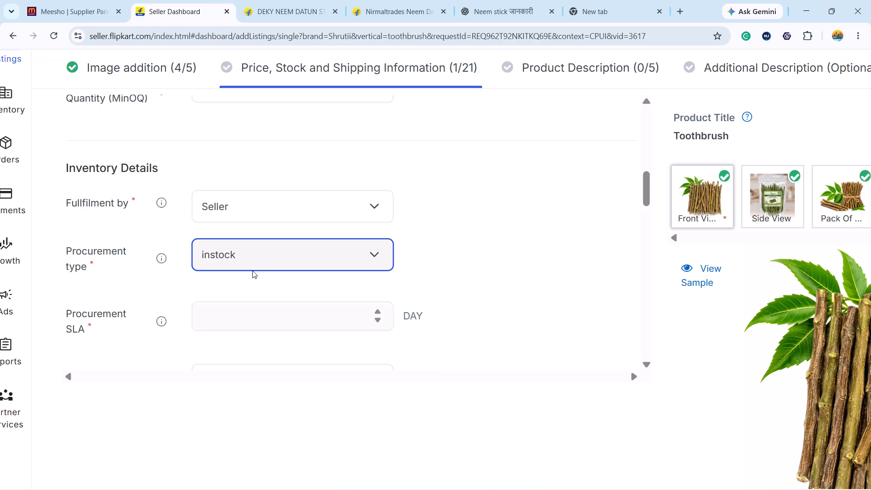
Change the Procurement type to express in the Inventory Details.
{"action": "left_click", "coordinate": [261, 255]}
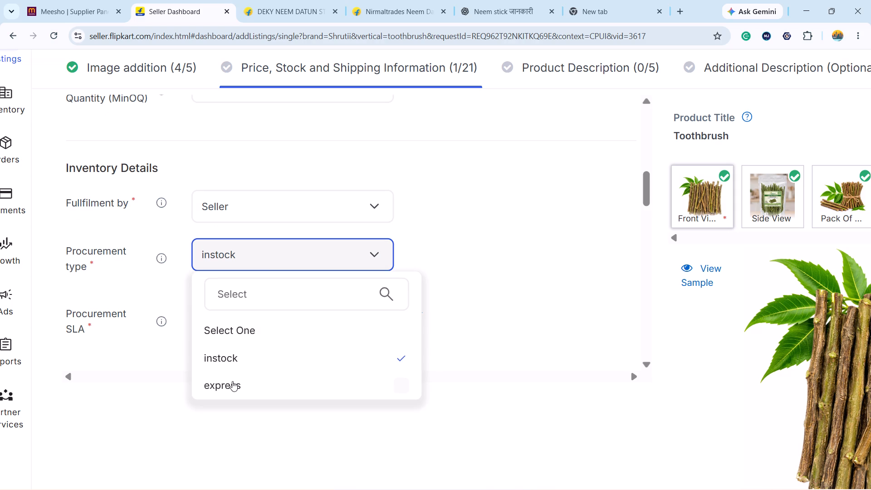
{"action": "left_click", "coordinate": [232, 381]}
{"action": "scroll", "coordinate": [265, 271], "scroll_direction": "down", "scroll_amount": 1}
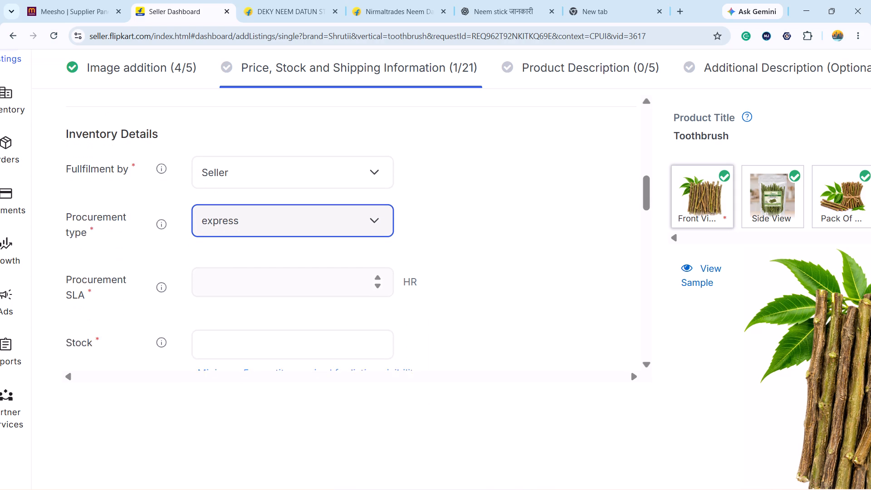
{"action": "scroll", "coordinate": [265, 271], "scroll_direction": "down", "scroll_amount": 1}
{"action": "left_click", "coordinate": [279, 216]}
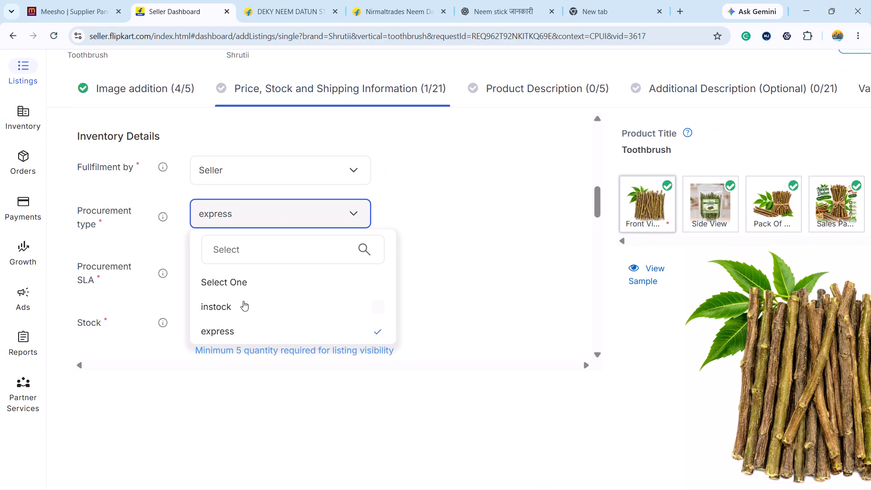
Switch to YouTube in the empty browser tab and search for "flipkart listing kaise kare".
{"action": "left_click", "coordinate": [589, 2]}
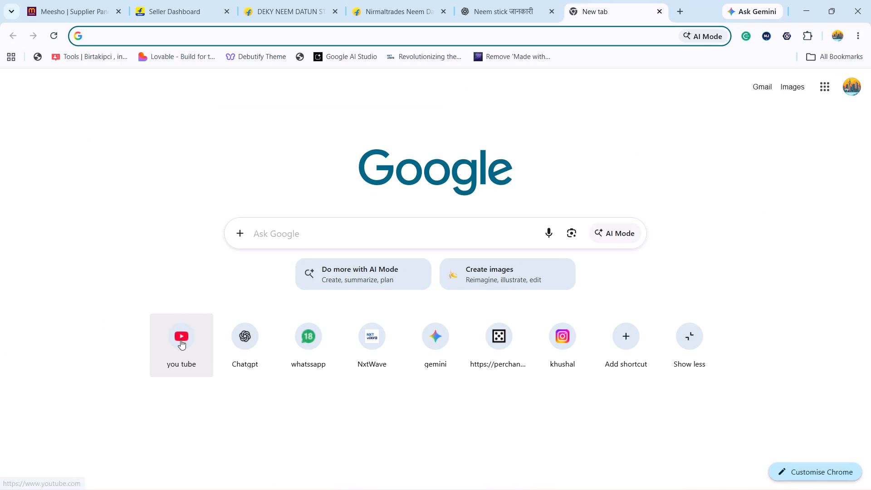
{"action": "left_click", "coordinate": [181, 340]}
{"action": "left_click_drag", "start_coordinate": [616, 0], "coordinate": [205, 0]}
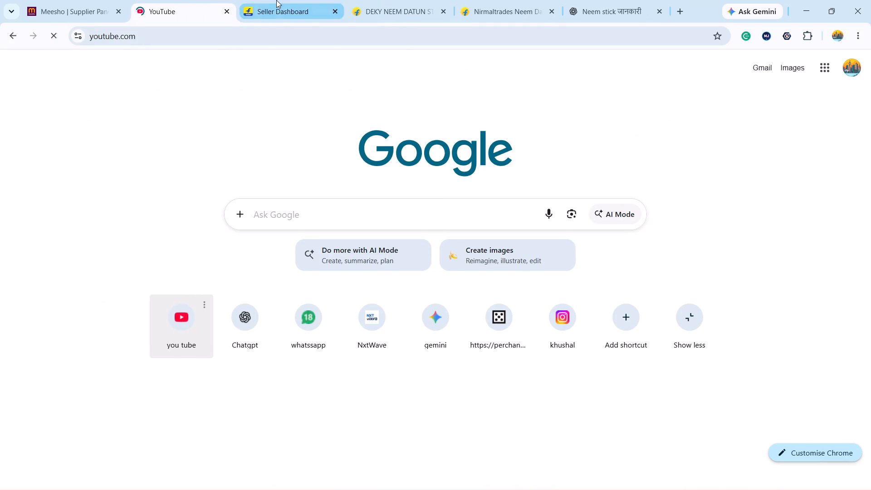
{"action": "left_click", "coordinate": [276, 0]}
{"action": "left_click", "coordinate": [406, 0]}
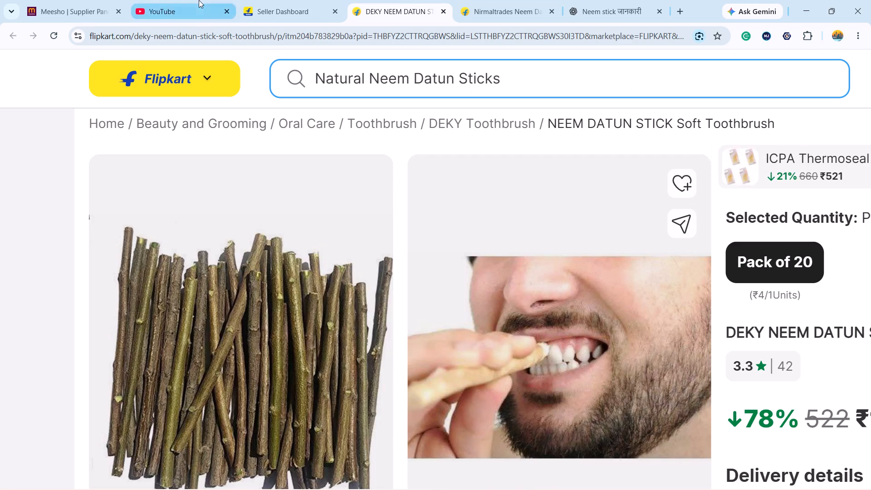
{"action": "left_click", "coordinate": [199, 0]}
{"action": "left_click", "coordinate": [279, 67]}
{"action": "left_click", "coordinate": [279, 67]}
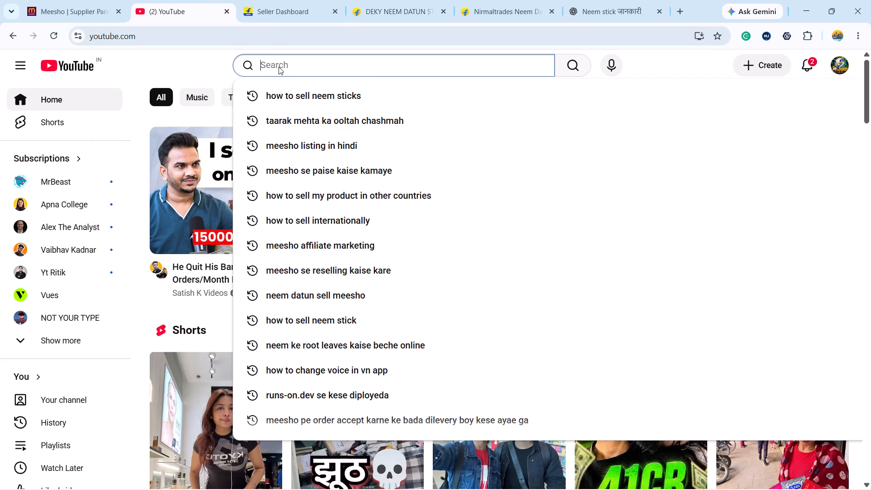
{"action": "key", "text": "p"}
{"action": "key", "text": "BackSpace"}
{"action": "key", "text": "BackSpace"}
{"action": "type", "text": "flipkart lis"}
{"action": "left_click", "coordinate": [311, 93]}
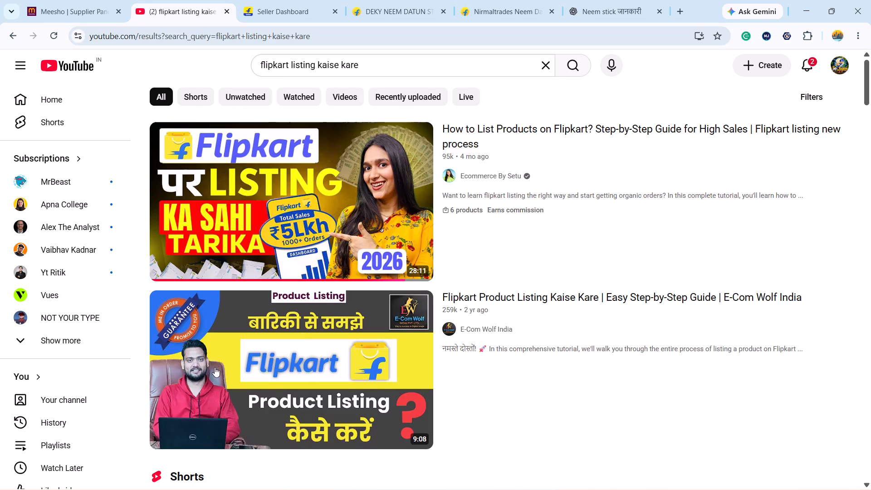
Open the Ecommerce By Setu video "How to List Products on Flipkart?" and play it from about 5:14.
{"action": "left_click", "coordinate": [245, 220]}
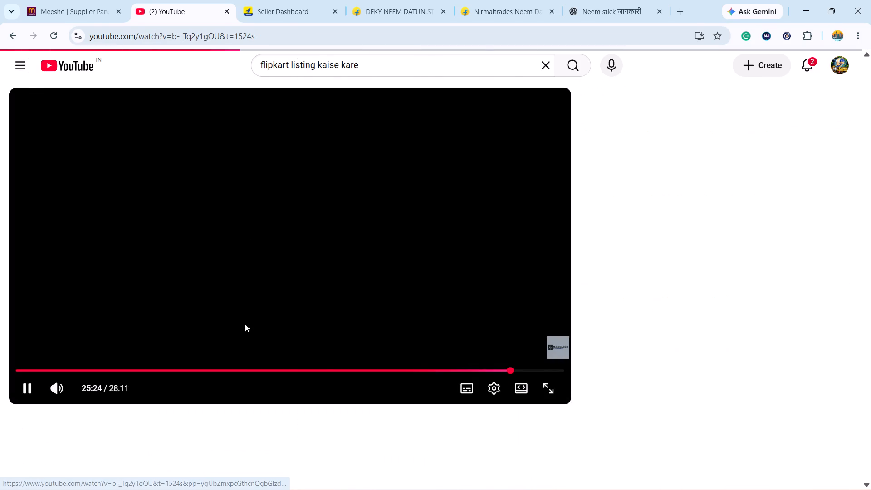
{"action": "left_click", "coordinate": [200, 368]}
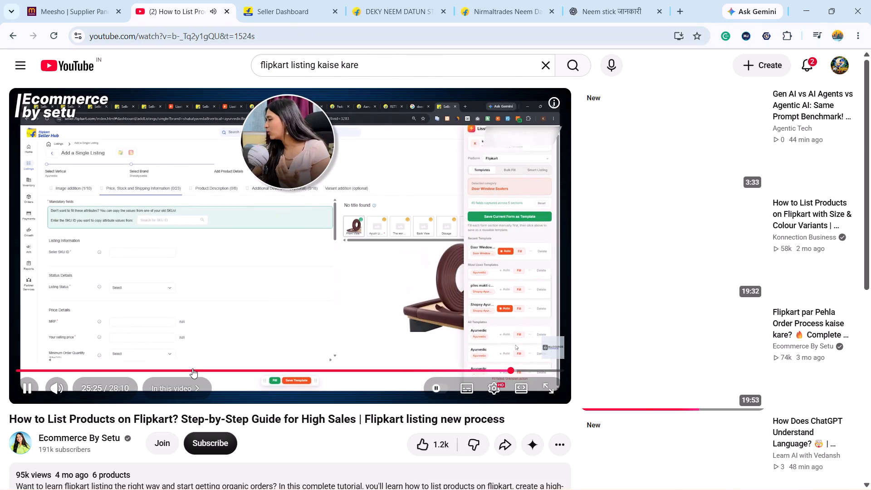
{"action": "left_click", "coordinate": [185, 367]}
{"action": "left_click_drag", "start_coordinate": [185, 367], "coordinate": [132, 367]}
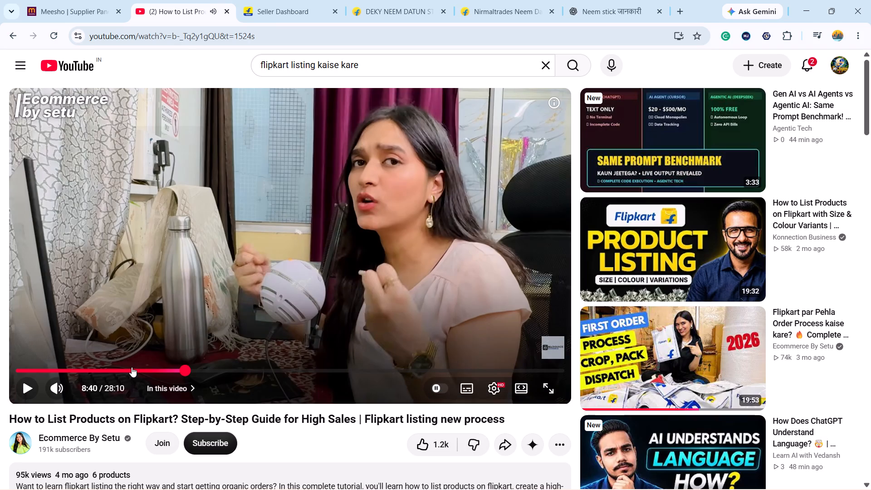
{"action": "left_click", "coordinate": [121, 367]}
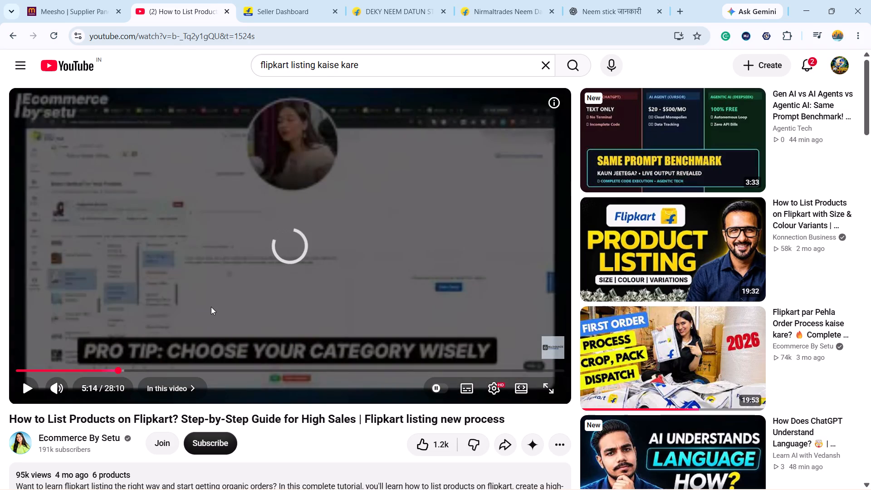
{"action": "left_click", "coordinate": [221, 288]}
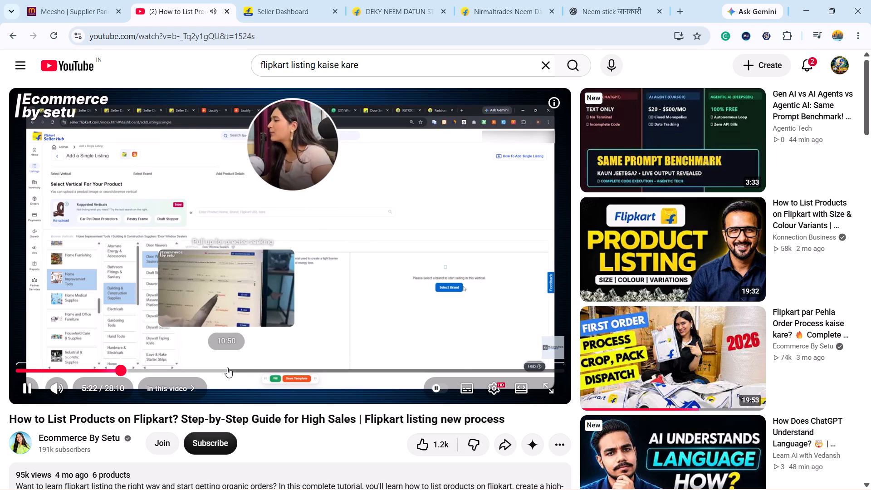
Skim forward through the tutorial's image addition part, looking for the price, stock and shipping section.
{"action": "key", "text": "Right"}
{"action": "key", "text": "Right"}
{"action": "key", "text": "Right"}
{"action": "key", "text": "Right"}
{"action": "key", "text": "Right"}
{"action": "key", "text": "Right"}
{"action": "key", "text": "Right"}
{"action": "key", "text": "Right"}
{"action": "key", "text": "Right"}
{"action": "key", "text": "Right"}
{"action": "key", "text": "Right"}
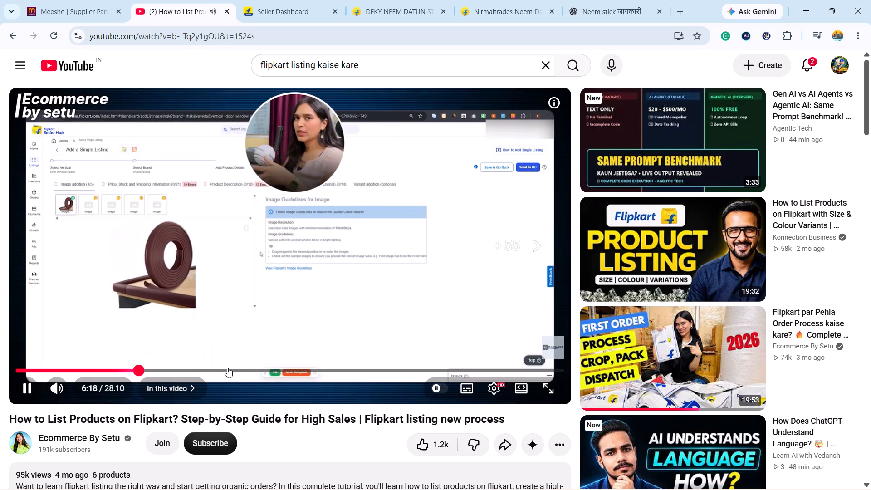
{"action": "key", "text": "Right"}
{"action": "key", "text": "Right"}
{"action": "key", "text": "Right"}
{"action": "key", "text": "Right"}
{"action": "key", "text": "Right"}
{"action": "key", "text": "Right"}
{"action": "key", "text": "Right"}
{"action": "key", "text": "Right"}
{"action": "key", "text": "Right"}
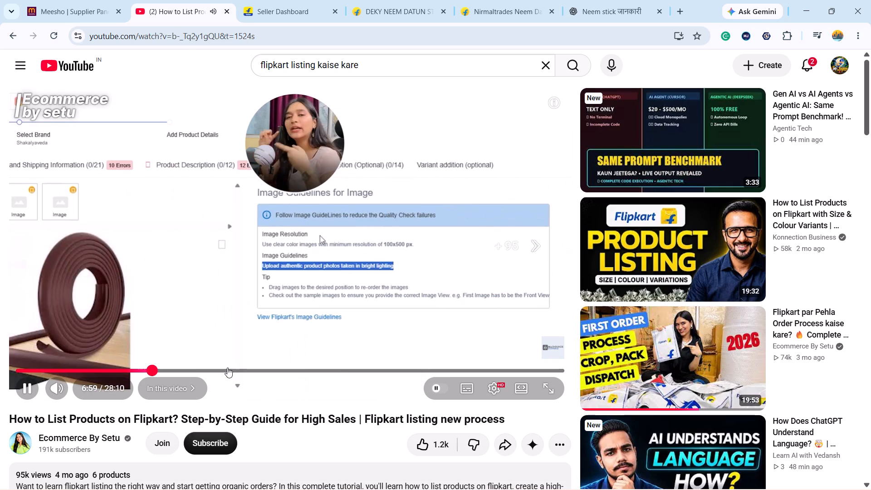
{"action": "key", "text": "Right"}
{"action": "key", "text": "Right"}
{"action": "key", "text": "Right"}
{"action": "key", "text": "Right"}
{"action": "key", "text": "Right"}
{"action": "key", "text": "Right"}
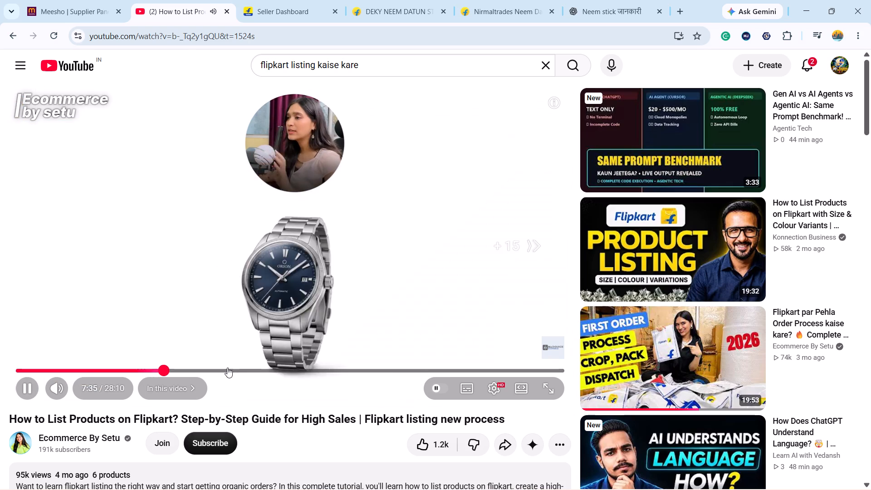
{"action": "key", "text": "Right"}
{"action": "key", "text": "Right"}
{"action": "key", "text": "Right"}
{"action": "key", "text": "Right"}
{"action": "key", "text": "Right"}
{"action": "key", "text": "Right"}
{"action": "key", "text": "Right"}
{"action": "key", "text": "Right"}
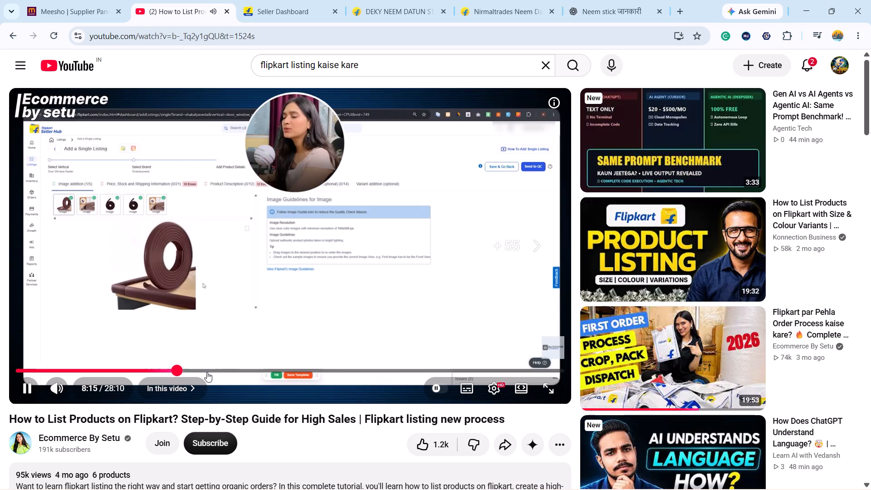
Jump to about 9:29 in the tutorial and skip ahead to its Procurement type choice under Inventory Details.
{"action": "left_click", "coordinate": [201, 370]}
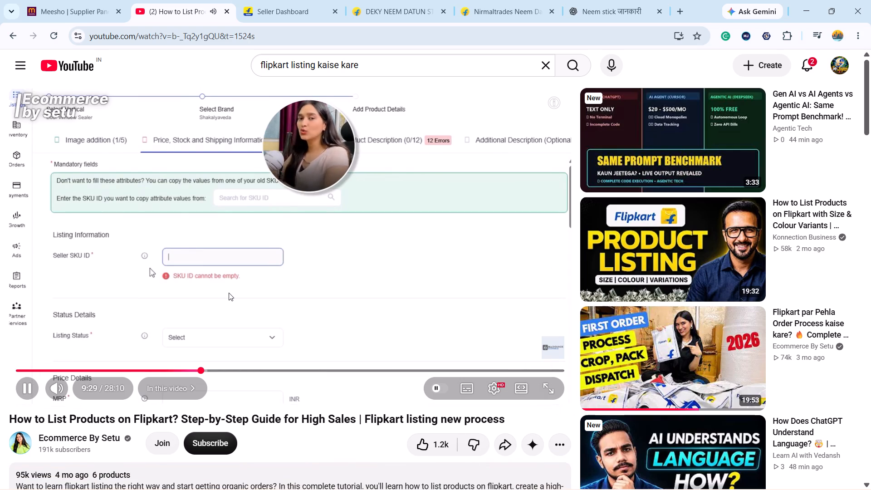
{"action": "key", "text": "Right"}
{"action": "key", "text": "Right"}
{"action": "key", "text": "Right"}
{"action": "key", "text": "Right"}
{"action": "key", "text": "Right"}
{"action": "key", "text": "Right"}
{"action": "key", "text": "Right"}
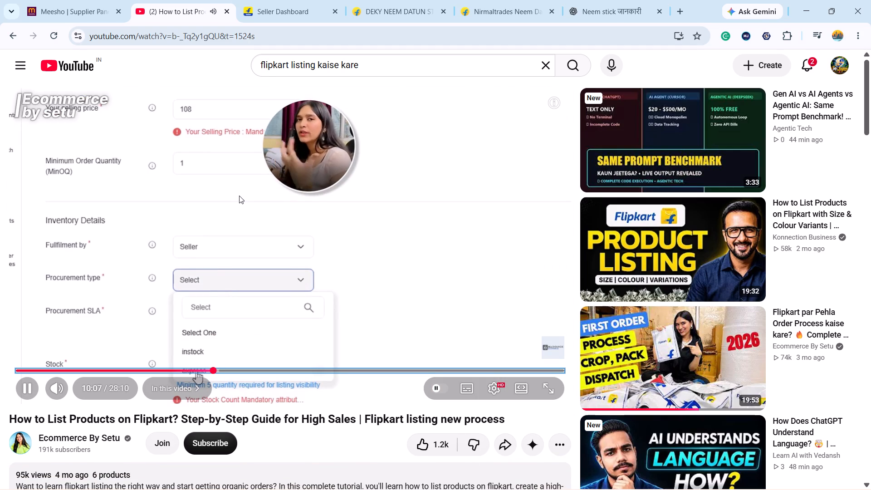
Return to the Seller Dashboard listing and keep express selected as the Procurement type.
{"action": "left_click", "coordinate": [277, 0]}
{"action": "left_click", "coordinate": [238, 334]}
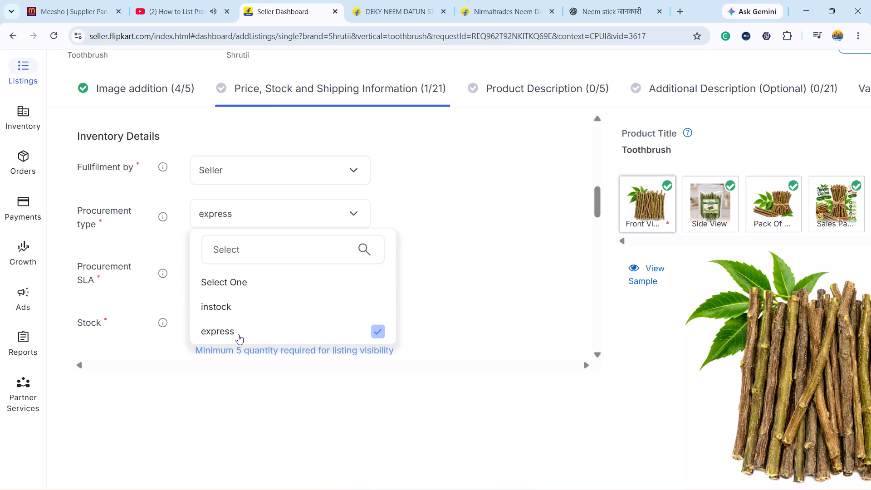
{"action": "left_click", "coordinate": [489, 292]}
{"action": "scroll", "coordinate": [473, 282], "scroll_direction": "down", "scroll_amount": 1}
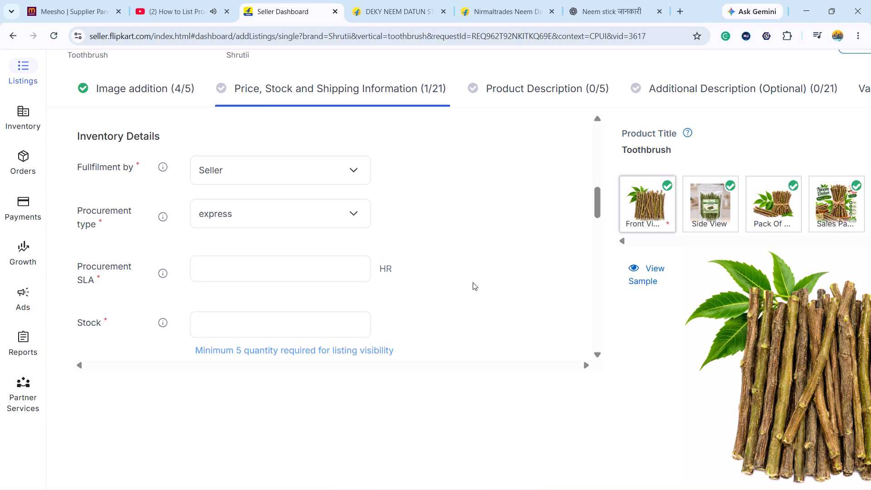
{"action": "scroll", "coordinate": [473, 282], "scroll_direction": "down", "scroll_amount": 1}
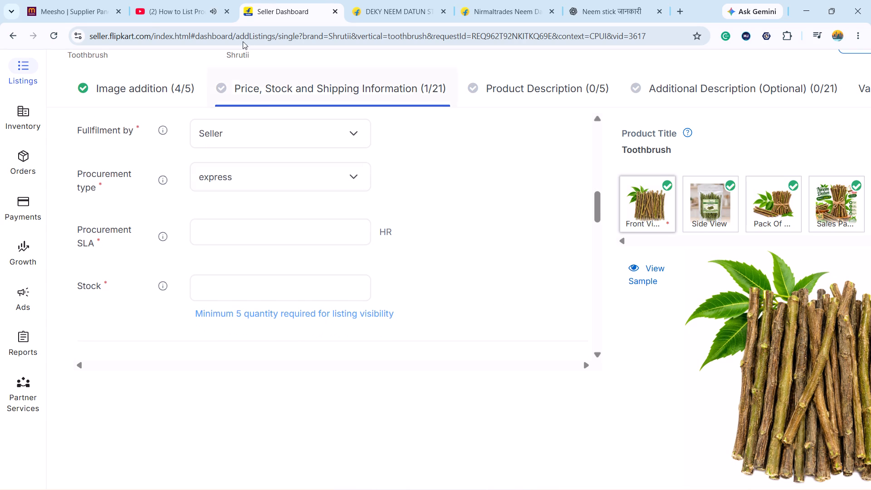
Return to the YouTube tutorial and rewind to about 8:22, before its price, stock and shipping section.
{"action": "left_click", "coordinate": [212, 1]}
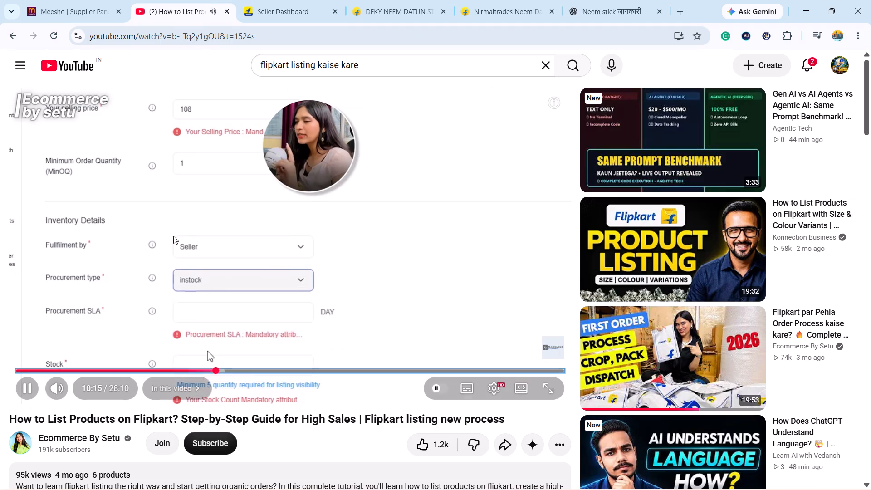
{"action": "key", "text": "Left"}
{"action": "key", "text": "Left"}
{"action": "key", "text": "Left"}
{"action": "key", "text": "Left"}
{"action": "key", "text": "Left"}
{"action": "key", "text": "Left"}
{"action": "key", "text": "Left"}
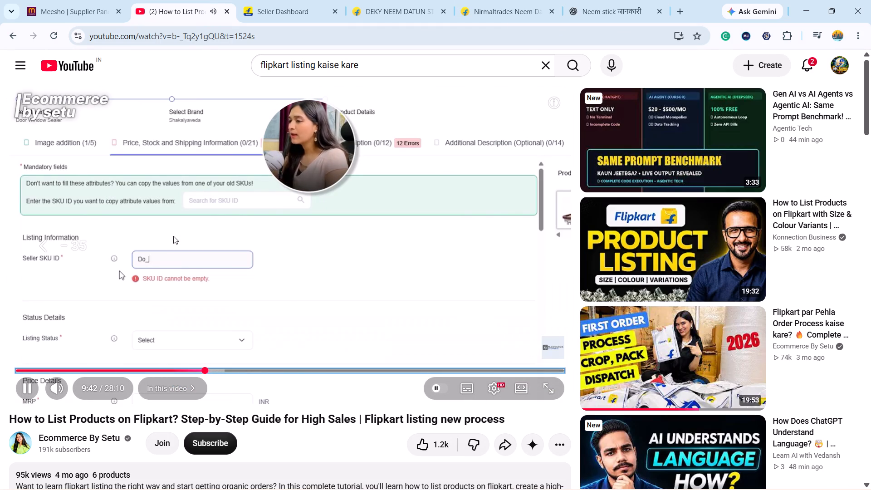
{"action": "key", "text": "Right"}
{"action": "key", "text": "Right"}
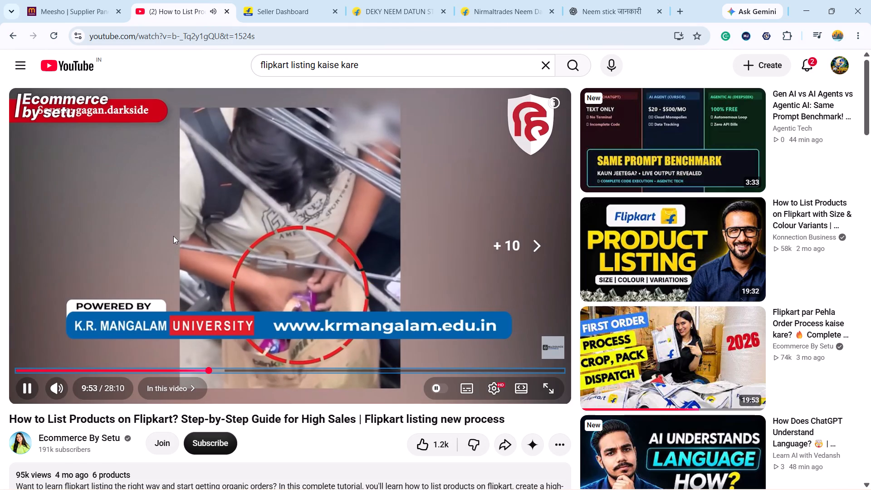
{"action": "key", "text": "Right"}
{"action": "key", "text": "Left"}
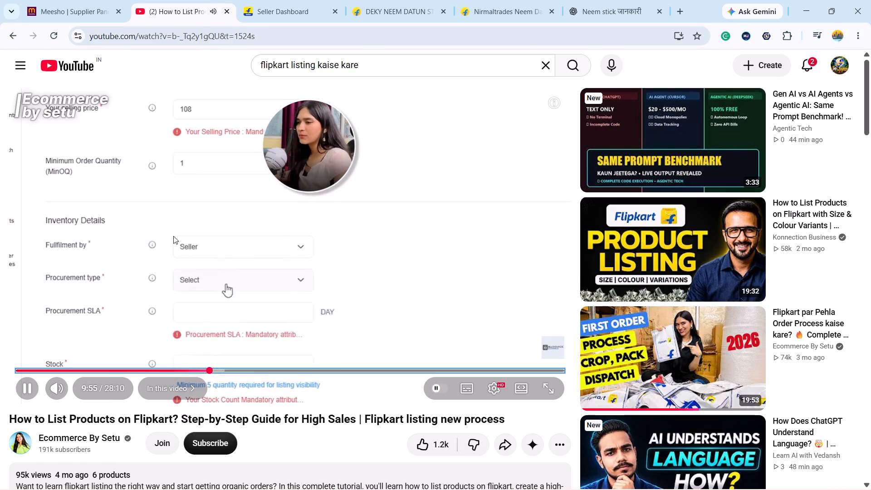
{"action": "key", "text": "Left"}
{"action": "key", "text": "Left"}
{"action": "key", "text": "Left"}
{"action": "key", "text": "Left"}
{"action": "key", "text": "Left"}
{"action": "key", "text": "Left"}
{"action": "key", "text": "Left"}
{"action": "key", "text": "Left"}
{"action": "key", "text": "Left"}
{"action": "key", "text": "Left"}
{"action": "key", "text": "Left"}
{"action": "key", "text": "Left"}
{"action": "key", "text": "Left"}
{"action": "key", "text": "Left"}
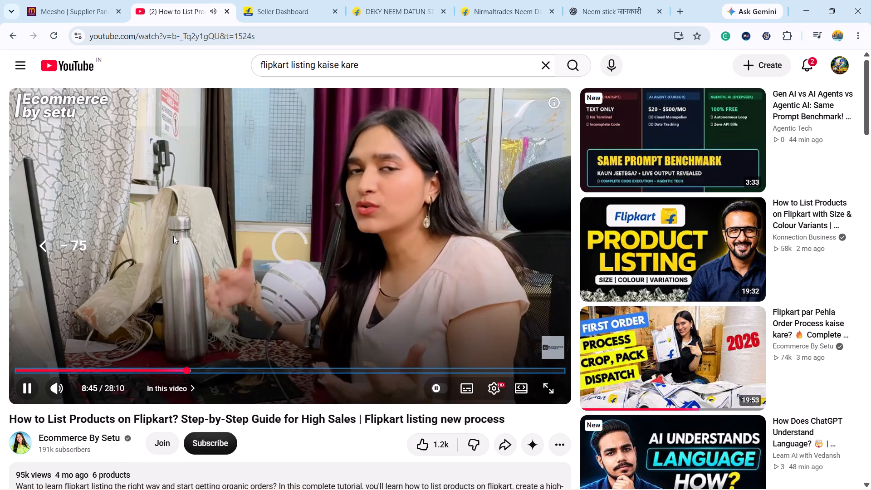
{"action": "key", "text": "Left"}
{"action": "key", "text": "Left"}
{"action": "key", "text": "Left"}
{"action": "key", "text": "Left"}
{"action": "key", "text": "Left"}
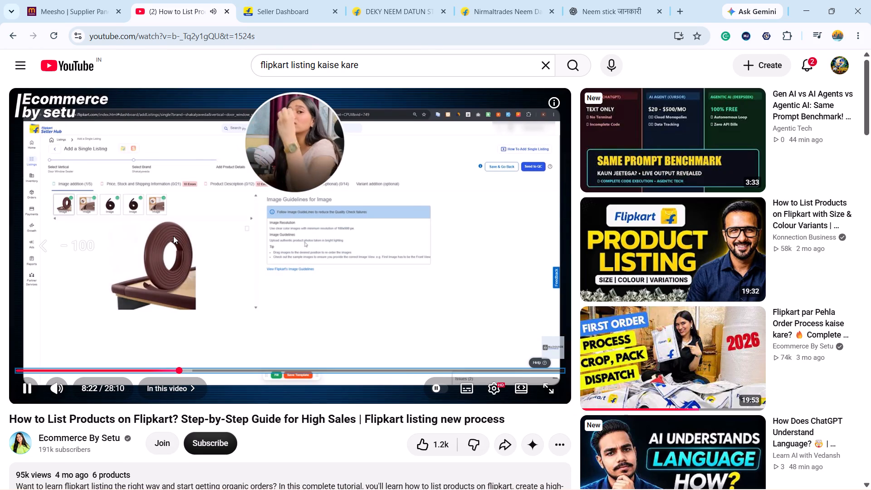
Skip forward through the tutorial's Seller SKU ID part and examine its explanation of the Procurement type options.
{"action": "key", "text": "Right"}
{"action": "key", "text": "Right"}
{"action": "key", "text": "Right"}
{"action": "key", "text": "Right"}
{"action": "key", "text": "Right"}
{"action": "key", "text": "Right"}
{"action": "key", "text": "Right"}
{"action": "key", "text": "Right"}
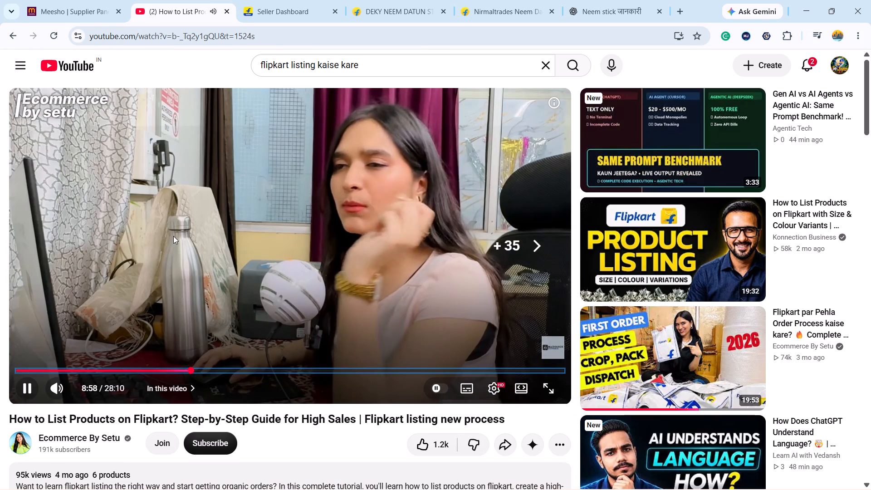
{"action": "key", "text": "Right"}
{"action": "key", "text": "Right"}
{"action": "key", "text": "Right"}
{"action": "key", "text": "Right"}
{"action": "key", "text": "Right"}
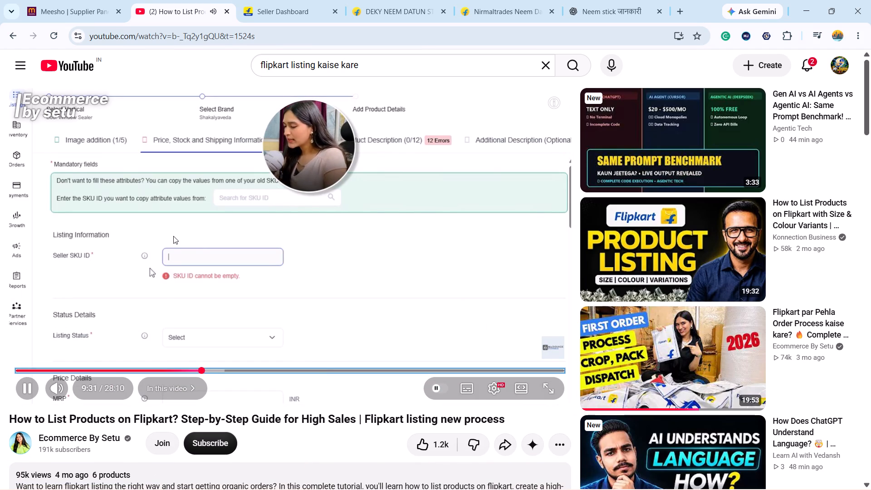
{"action": "key", "text": "Right"}
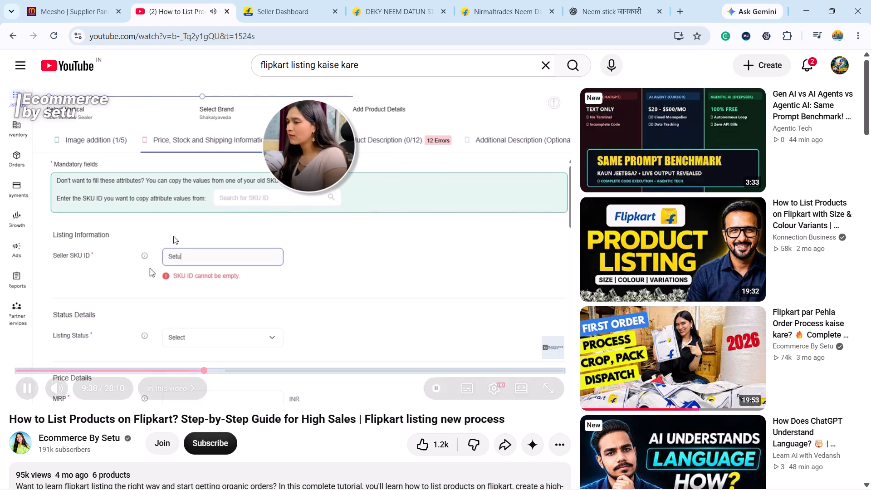
{"action": "key", "text": "Right"}
{"action": "key", "text": "Right"}
{"action": "key", "text": "Right"}
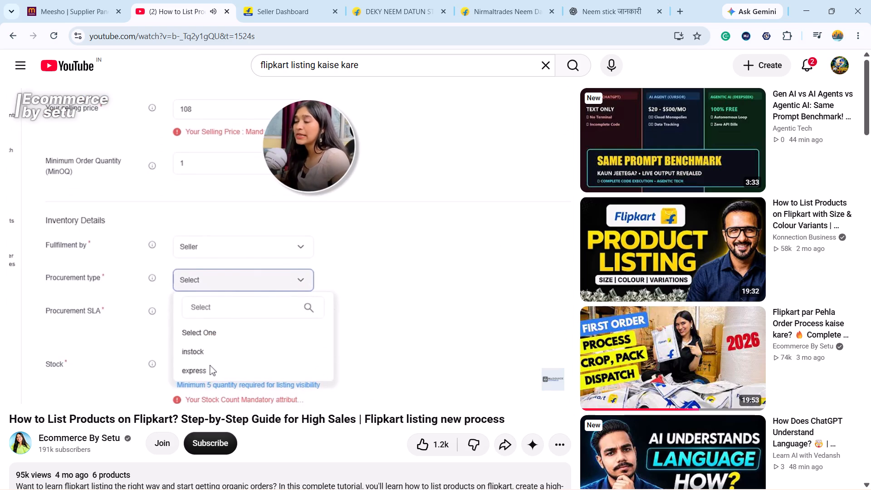
{"action": "left_click_drag", "start_coordinate": [173, 236], "coordinate": [136, 68]}
{"action": "left_click", "coordinate": [136, 68]}
Pause the YouTube tutorial and review the Price Details and Inventory Details sections of the Seller Dashboard listing.
{"action": "left_click", "coordinate": [245, 0]}
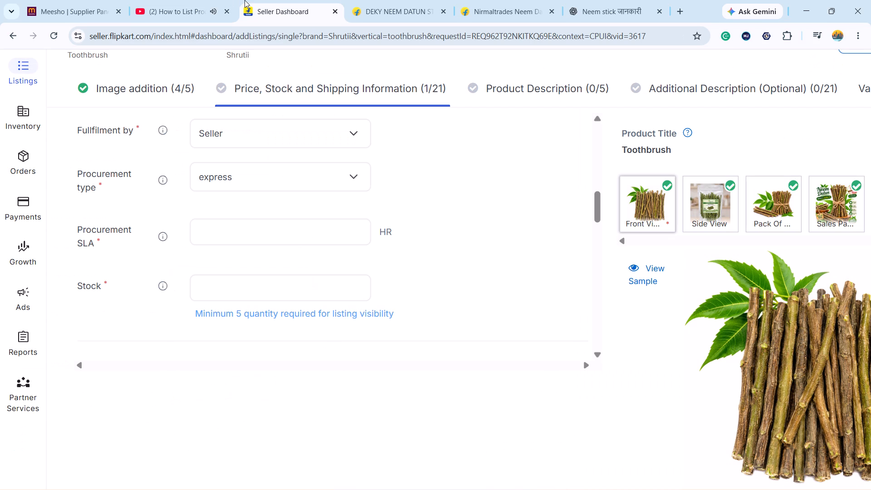
{"action": "scroll", "coordinate": [235, 224], "scroll_direction": "up", "scroll_amount": 4}
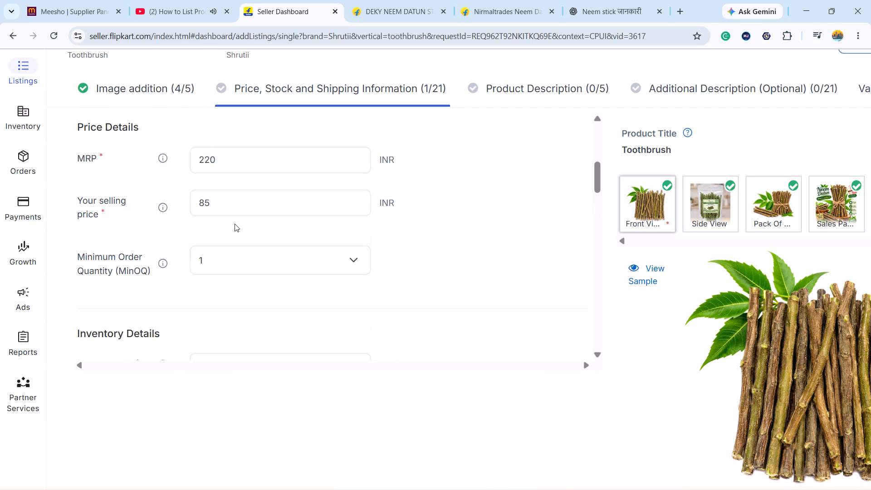
{"action": "left_click", "coordinate": [179, 0]}
{"action": "left_click", "coordinate": [198, 216]}
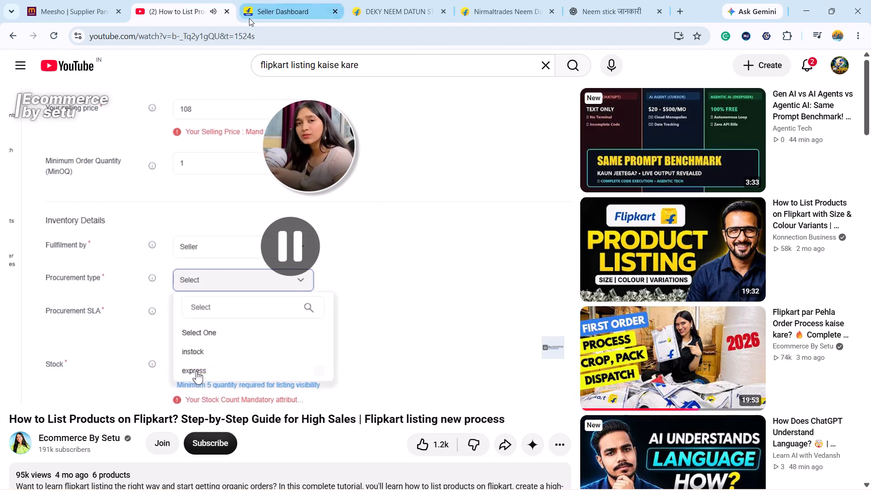
{"action": "left_click", "coordinate": [249, 18]}
{"action": "scroll", "coordinate": [240, 231], "scroll_direction": "up", "scroll_amount": 1}
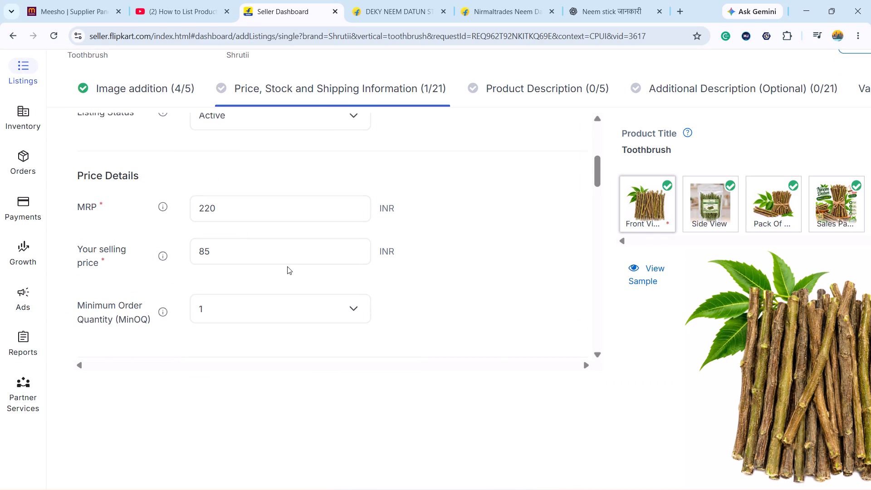
{"action": "scroll", "coordinate": [287, 266], "scroll_direction": "down", "scroll_amount": 2}
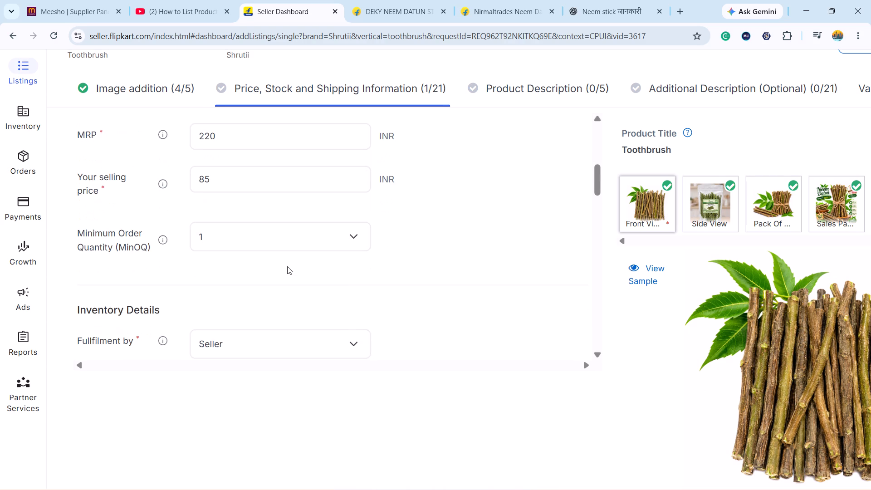
{"action": "scroll", "coordinate": [316, 314], "scroll_direction": "up", "scroll_amount": 1}
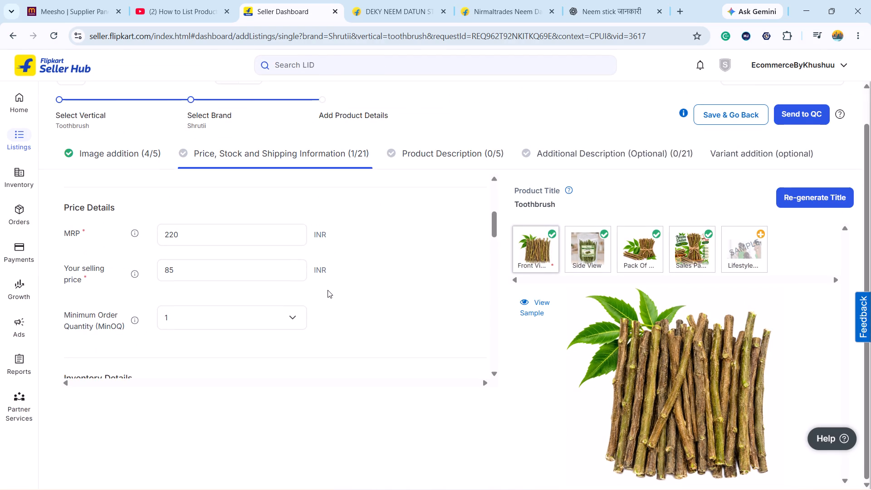
{"action": "scroll", "coordinate": [328, 290], "scroll_direction": "down", "scroll_amount": 2}
{"action": "scroll", "coordinate": [328, 290], "scroll_direction": "right", "scroll_amount": 1}
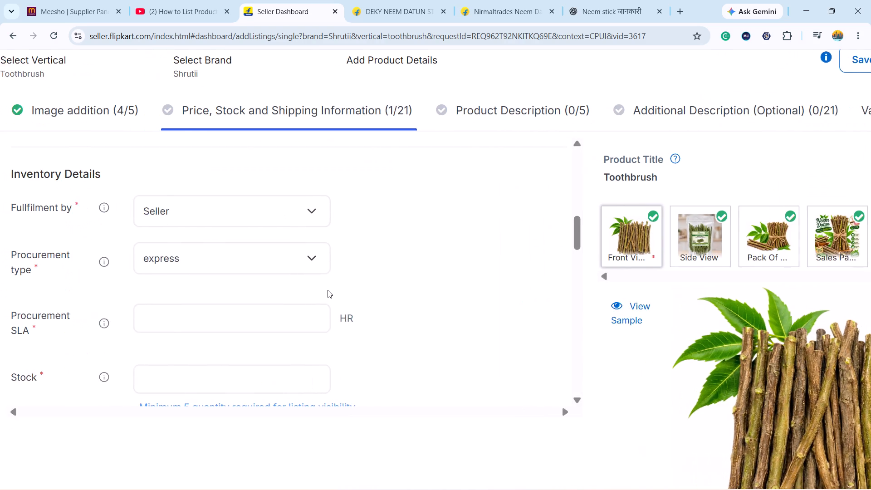
{"action": "scroll", "coordinate": [328, 290], "scroll_direction": "right", "scroll_amount": 1}
Resume the YouTube tutorial and skip ahead to about 11:11, examining how Procurement SLA and Stock are filled in, and pause it.
{"action": "left_click", "coordinate": [189, 0]}
{"action": "left_click", "coordinate": [260, 249]}
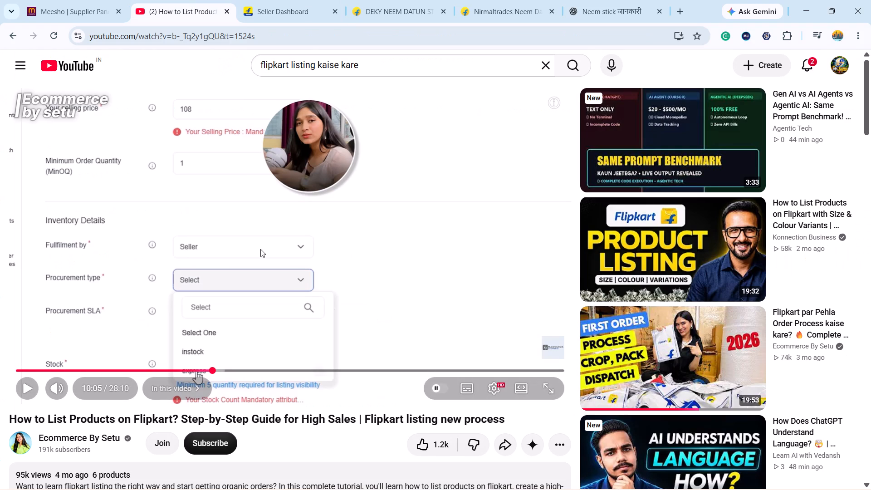
{"action": "key", "text": "Right"}
{"action": "key", "text": "Right"}
{"action": "key", "text": "Right"}
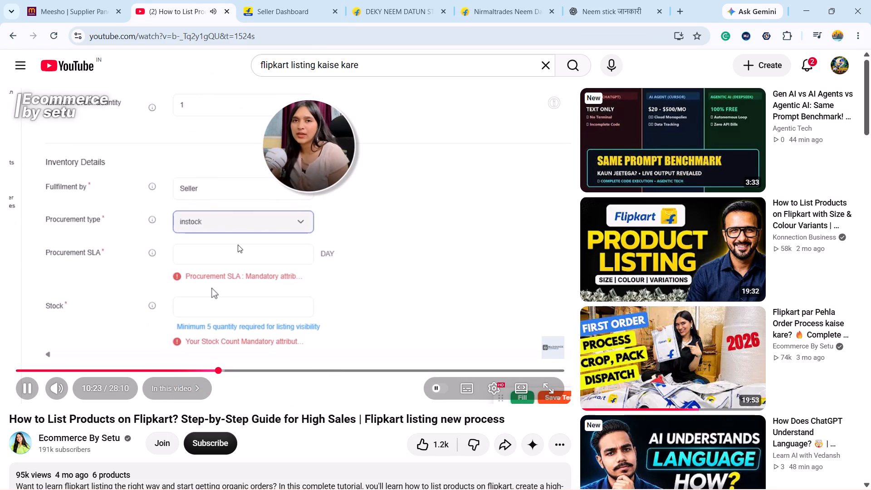
{"action": "key", "text": "Right"}
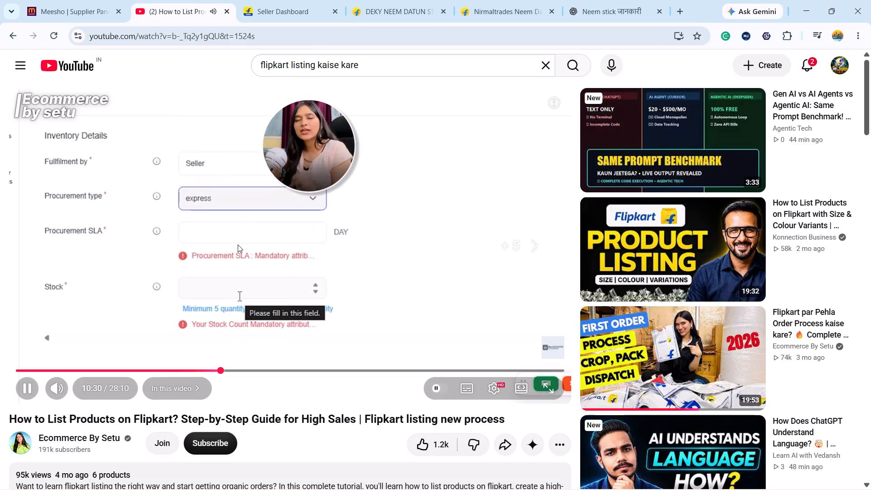
{"action": "key", "text": "Right"}
{"action": "key", "text": "Right"}
{"action": "key", "text": "Right"}
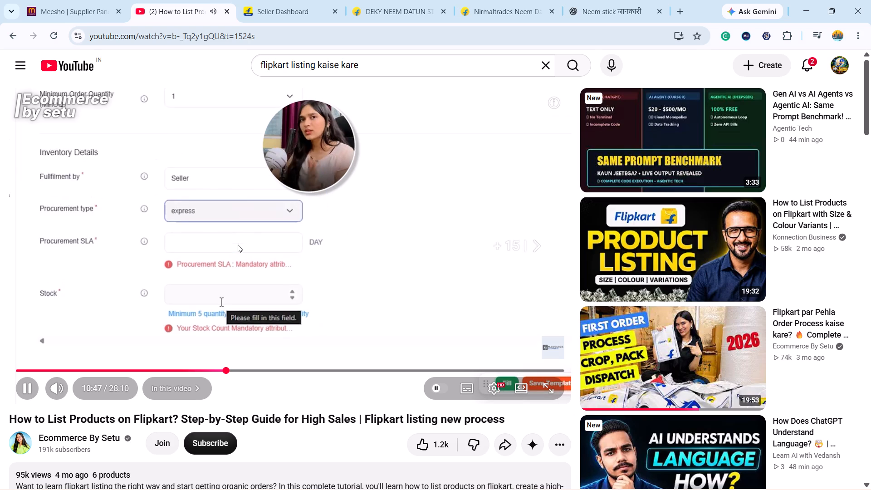
{"action": "key", "text": "Right"}
{"action": "key", "text": "Right"}
{"action": "key", "text": "Right"}
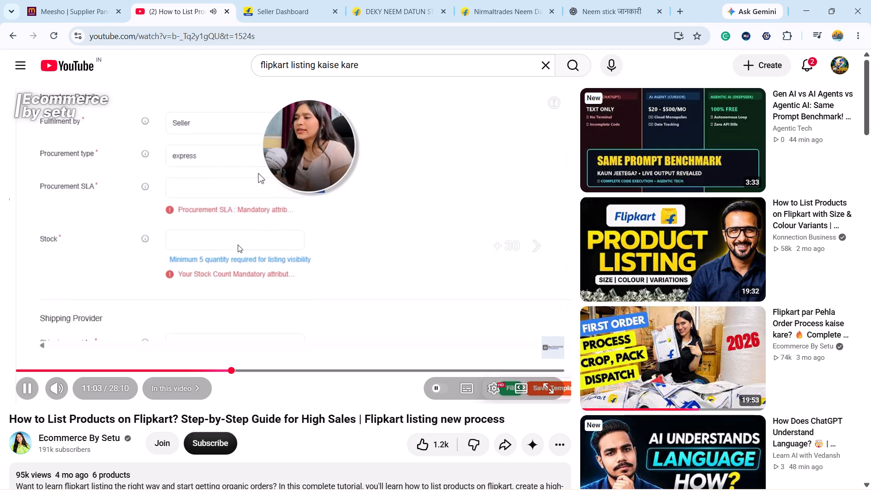
{"action": "key", "text": "Right"}
{"action": "key", "text": "Right"}
{"action": "key", "text": "Left"}
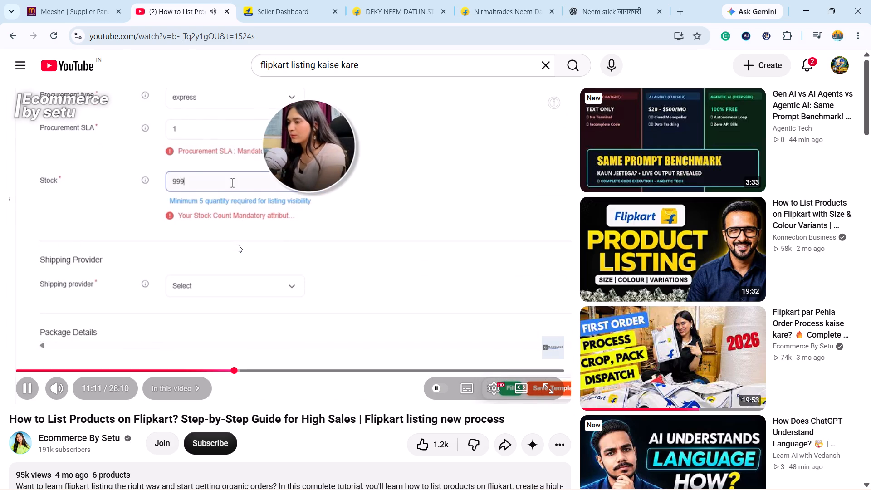
{"action": "left_click", "coordinate": [252, 231]}
Go to the listing's Procurement SLA field, and rewind the tutorial slightly to recheck its Procurement SLA entry.
{"action": "left_click", "coordinate": [284, 0]}
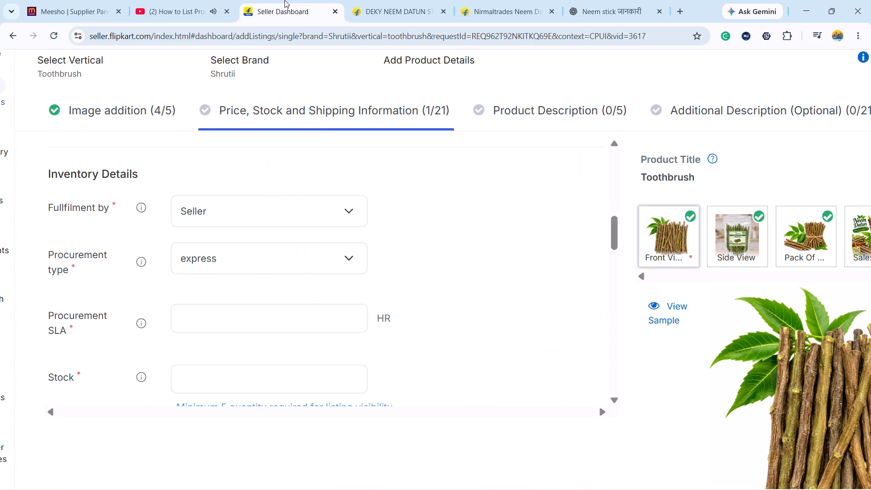
{"action": "scroll", "coordinate": [213, 377], "scroll_direction": "down", "scroll_amount": 1}
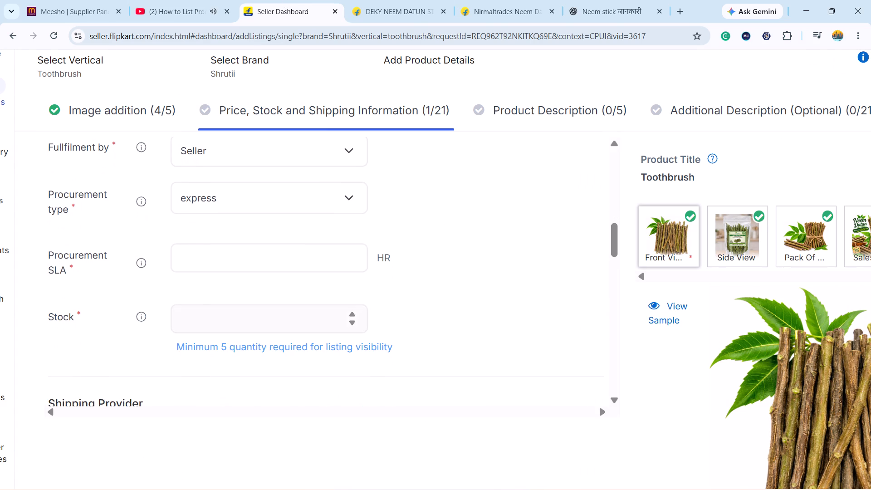
{"action": "left_click", "coordinate": [248, 264]}
{"action": "left_click", "coordinate": [248, 264]}
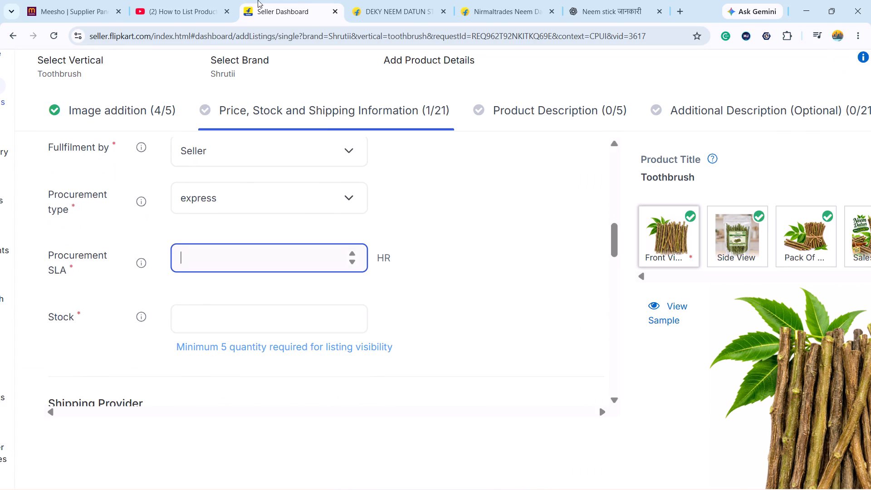
{"action": "left_click", "coordinate": [183, 0]}
{"action": "key", "text": "Left"}
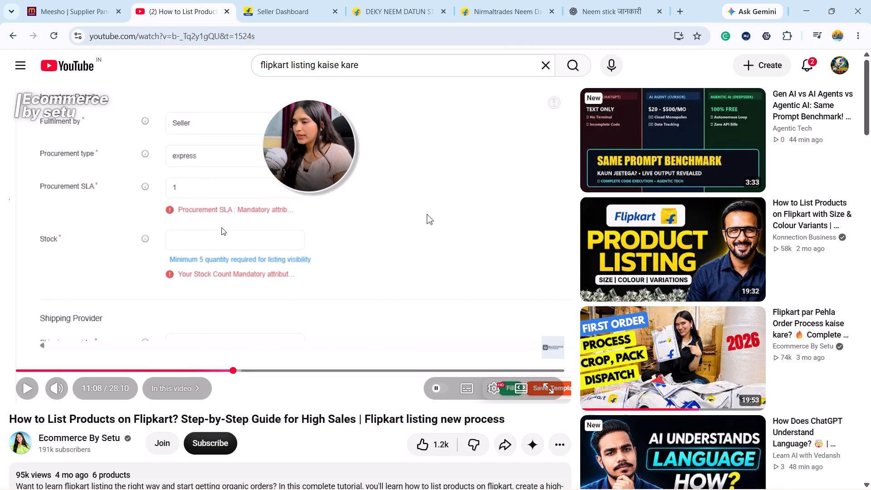
{"action": "key", "text": "space"}
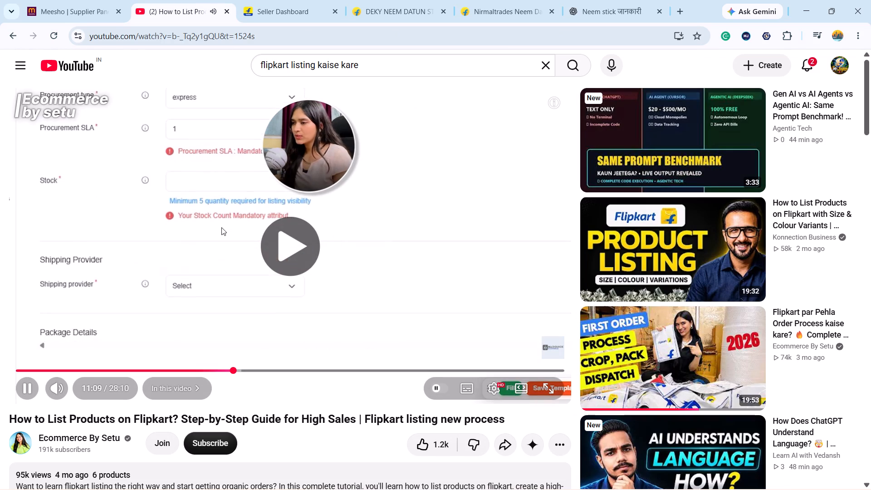
{"action": "key", "text": "space"}
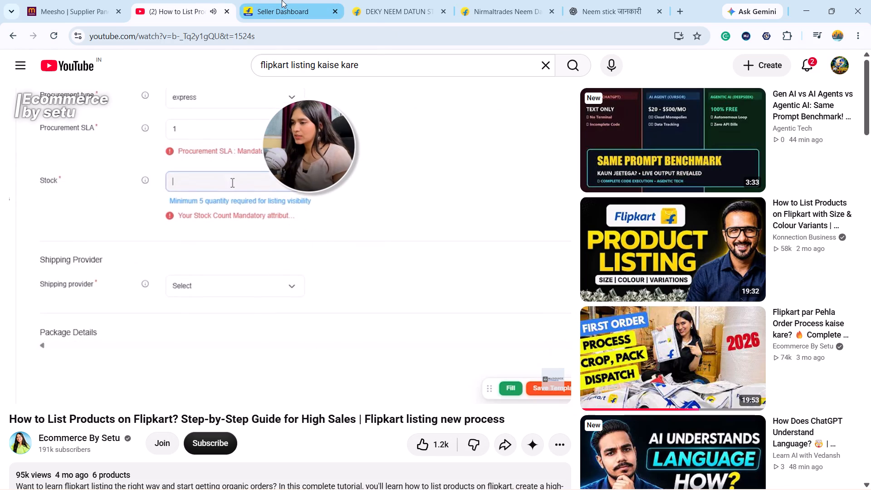
In the Seller Dashboard listing, set the Procurement SLA to 1 HR and the Stock to 999.
{"action": "left_click", "coordinate": [282, 0]}
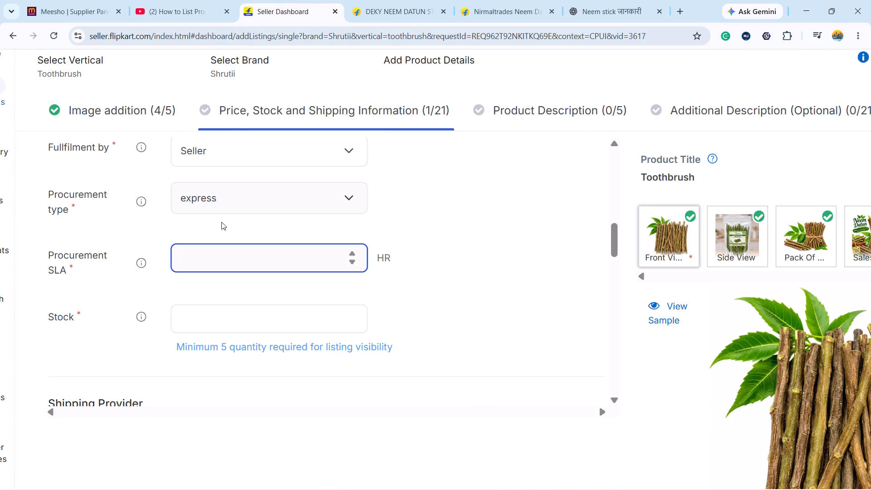
{"action": "key", "text": "1"}
{"action": "left_click", "coordinate": [223, 325]}
{"action": "type", "text": "999"}
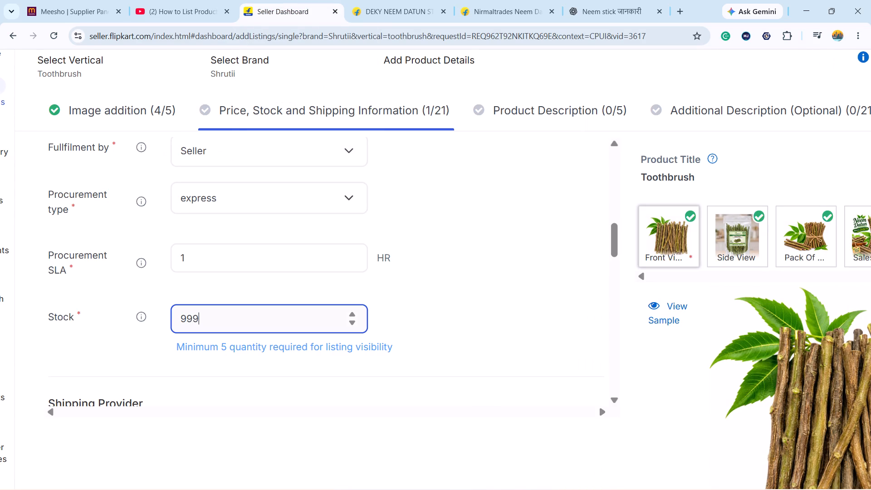
Choose Flipkart as the Shipping provider.
{"action": "scroll", "coordinate": [387, 348], "scroll_direction": "down", "scroll_amount": 1}
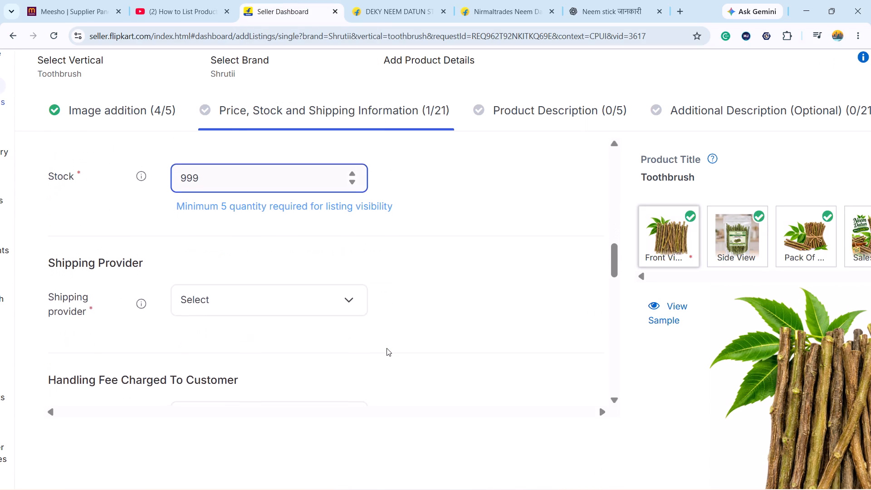
{"action": "scroll", "coordinate": [387, 348], "scroll_direction": "down", "scroll_amount": 1}
{"action": "left_click", "coordinate": [263, 256]}
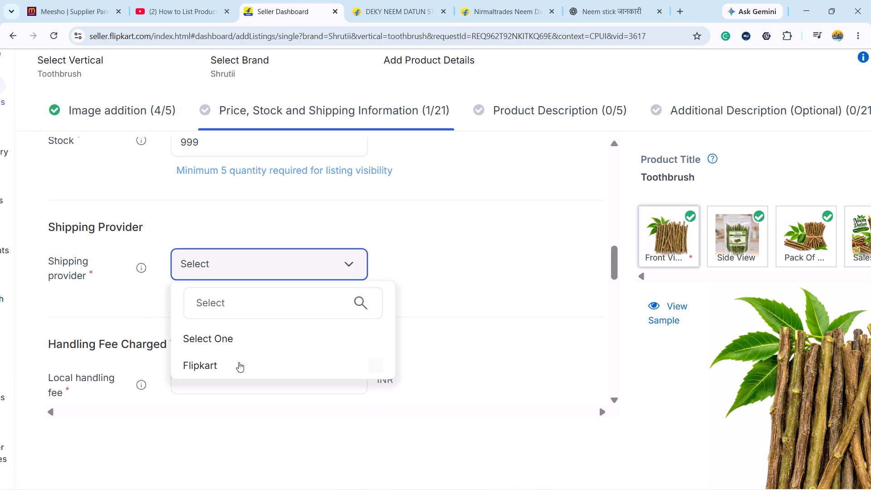
{"action": "scroll", "coordinate": [239, 332], "scroll_direction": "down", "scroll_amount": 1}
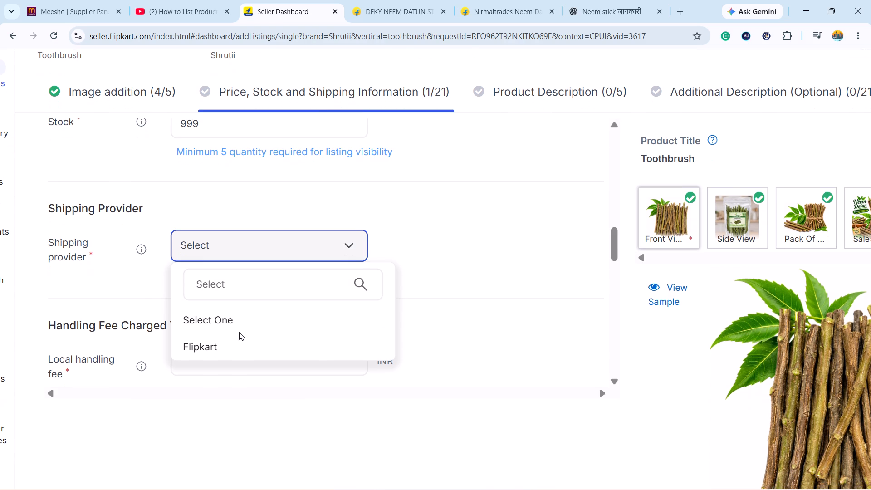
{"action": "left_click", "coordinate": [254, 298]}
{"action": "type", "text": "sho"}
{"action": "key", "text": "BackSpace"}
{"action": "key", "text": "BackSpace"}
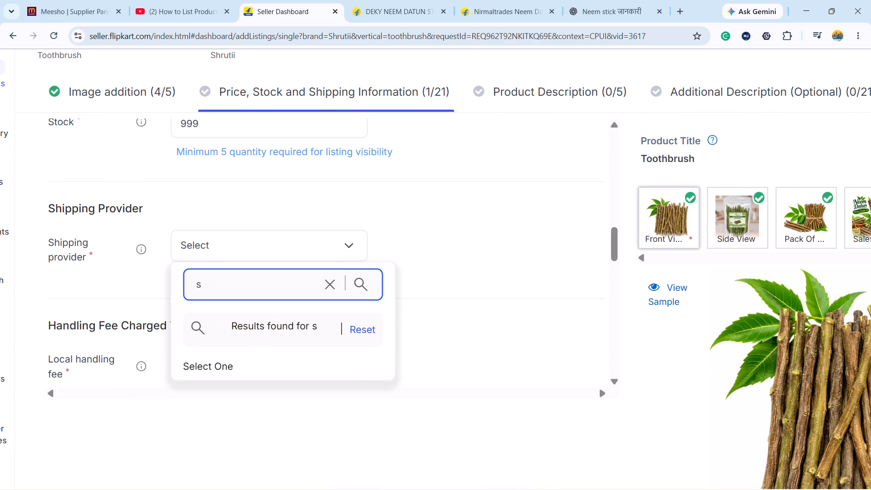
{"action": "key", "text": "BackSpace"}
{"action": "left_click", "coordinate": [210, 345]}
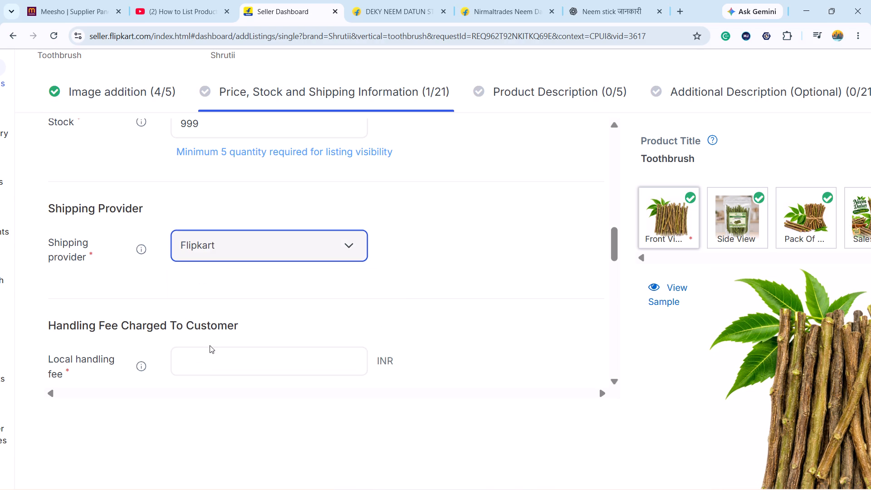
Read the explanation of the Local handling fee under Handling Fee Charged To Customer.
{"action": "scroll", "coordinate": [271, 308], "scroll_direction": "down", "scroll_amount": 1}
{"action": "left_click_drag", "start_coordinate": [73, 208], "coordinate": [115, 205]}
{"action": "left_click", "coordinate": [119, 211]}
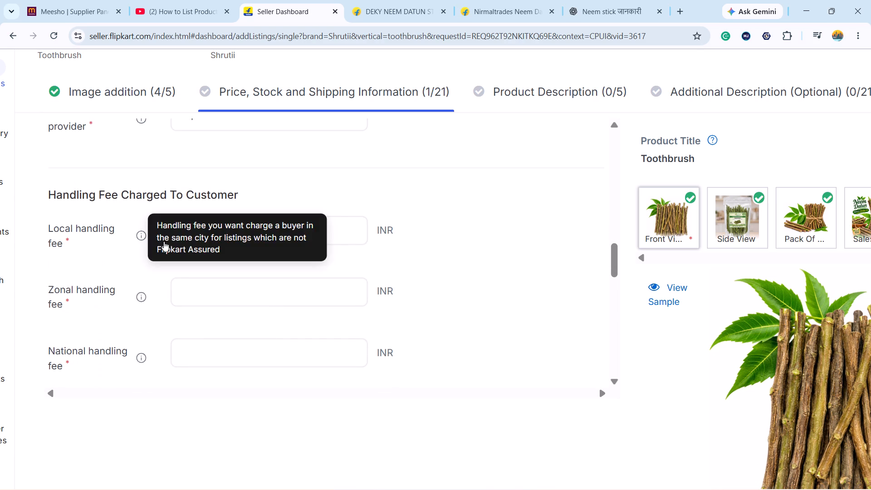
Return to the YouTube tutorial, skip ahead to its completed Package Details at about 12:03, and pause it there.
{"action": "left_click", "coordinate": [225, 0]}
{"action": "left_click", "coordinate": [219, 169]}
{"action": "key", "text": "Right"}
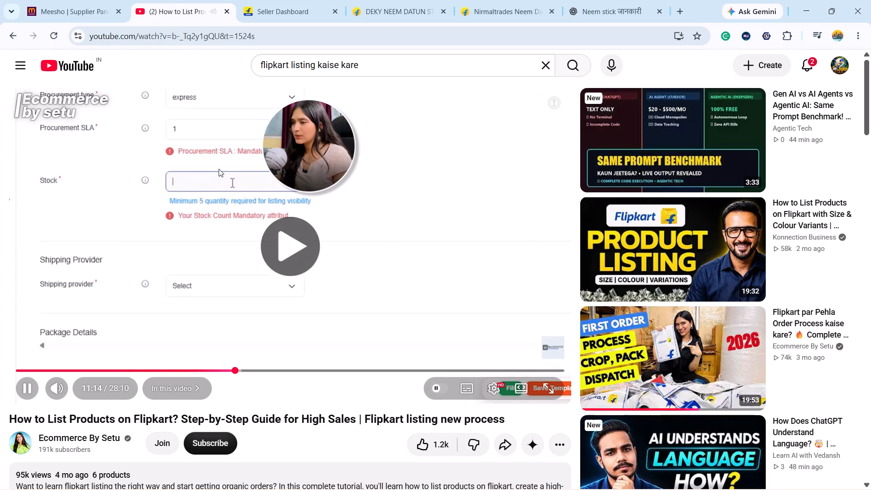
{"action": "key", "text": "Right"}
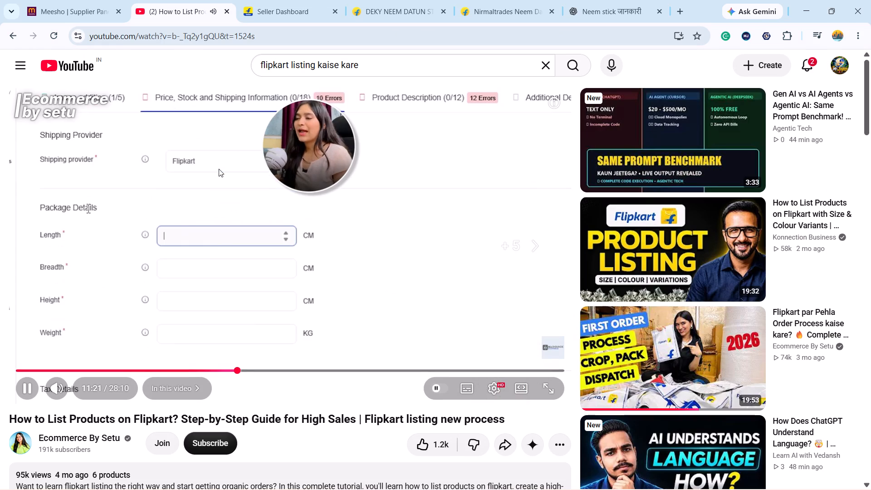
{"action": "key", "text": "Right"}
{"action": "key", "text": "Right"}
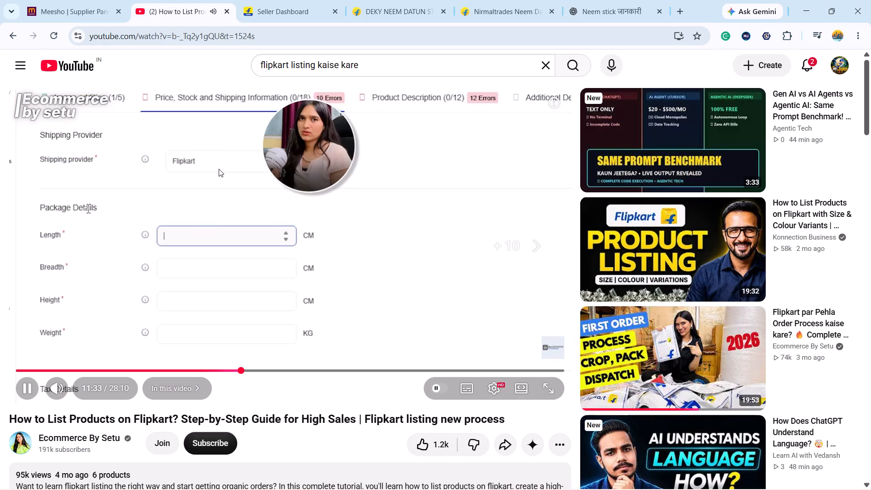
{"action": "key", "text": "Right"}
{"action": "key", "text": "Right"}
{"action": "key", "text": "Right"}
{"action": "key", "text": "Right"}
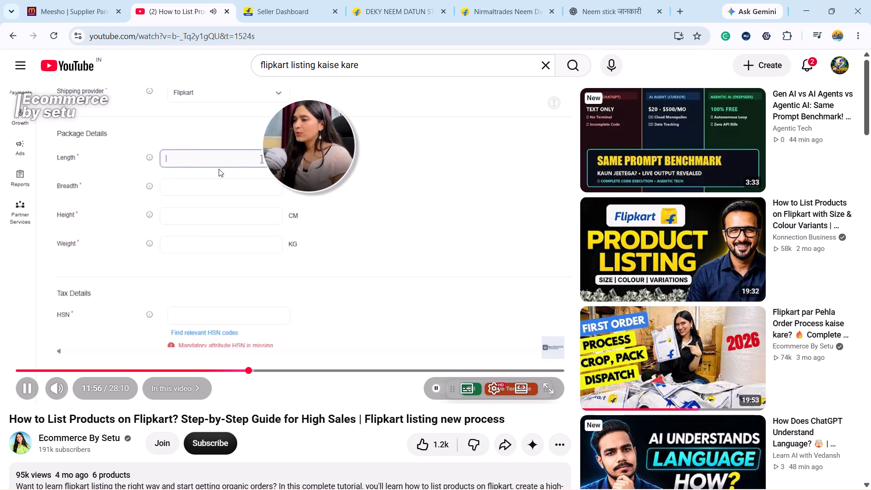
{"action": "key", "text": "Right"}
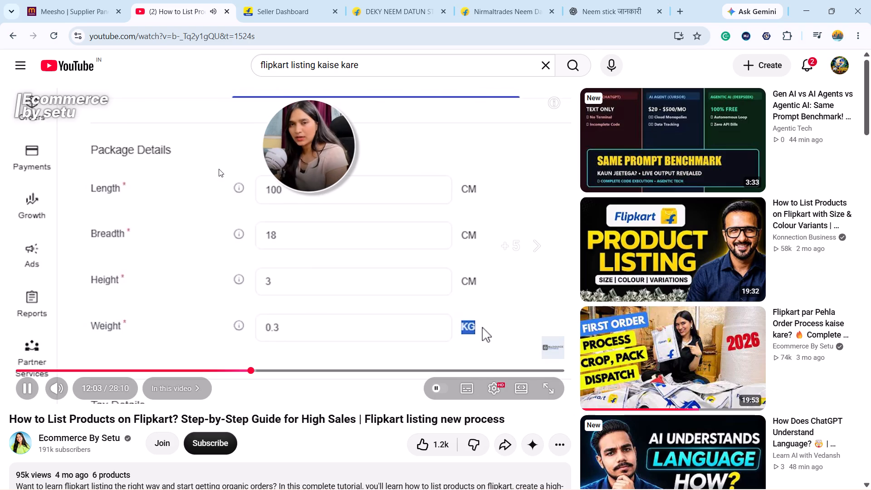
{"action": "key", "text": "space"}
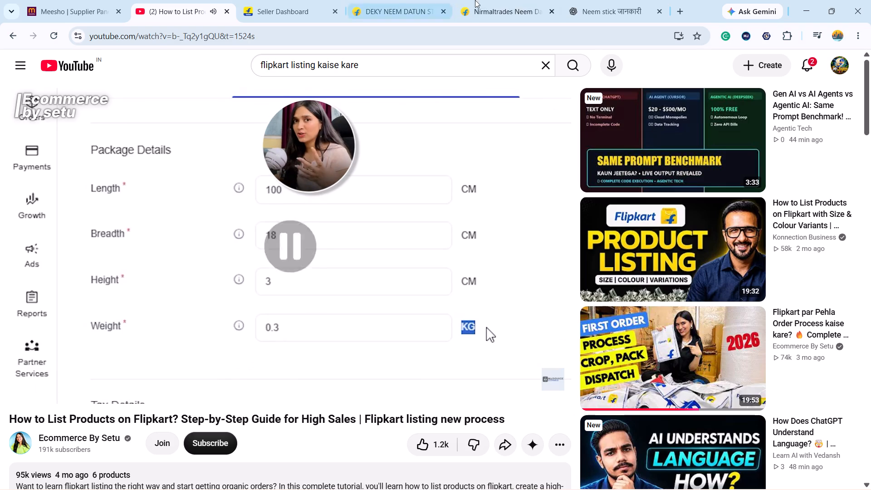
Open a Google search in a new tab beside the Seller Dashboard and shorten its query to Neem Datun.
{"action": "left_click", "coordinate": [680, 0]}
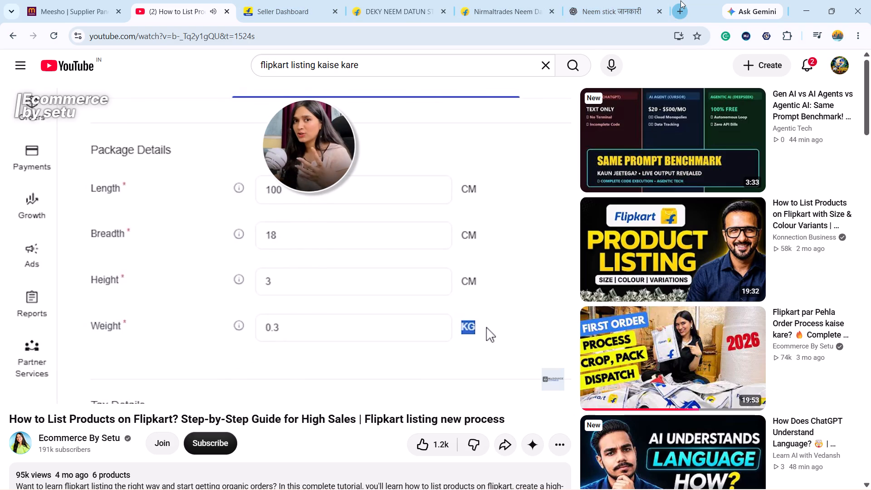
{"action": "left_click", "coordinate": [350, 244]}
{"action": "type", "text": "nee"}
{"action": "left_click", "coordinate": [396, 241]}
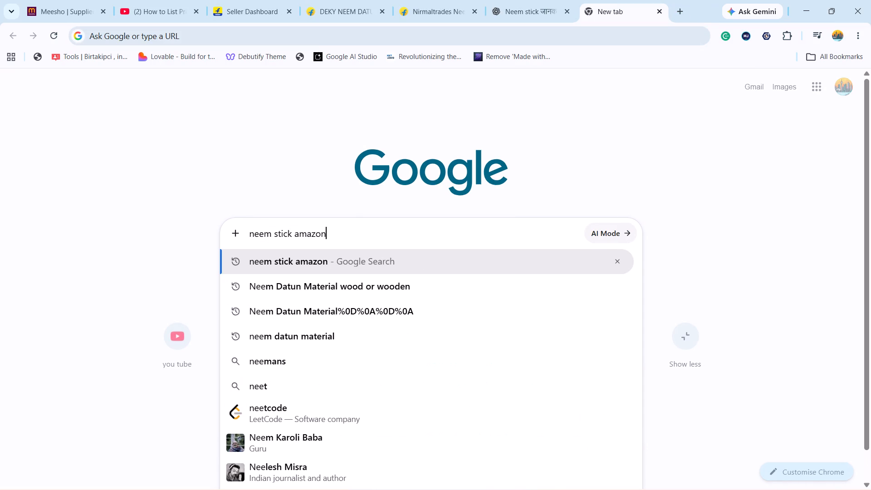
{"action": "left_click", "coordinate": [363, 285]}
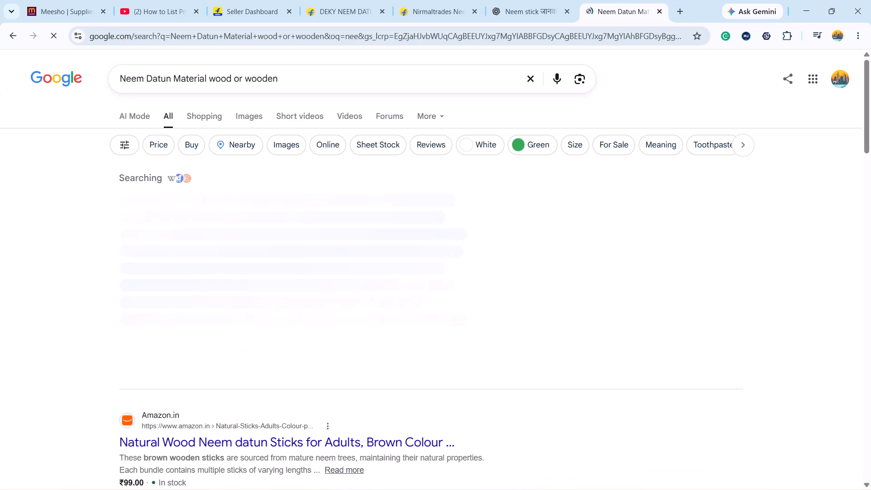
{"action": "left_click_drag", "start_coordinate": [317, 78], "coordinate": [166, 73]}
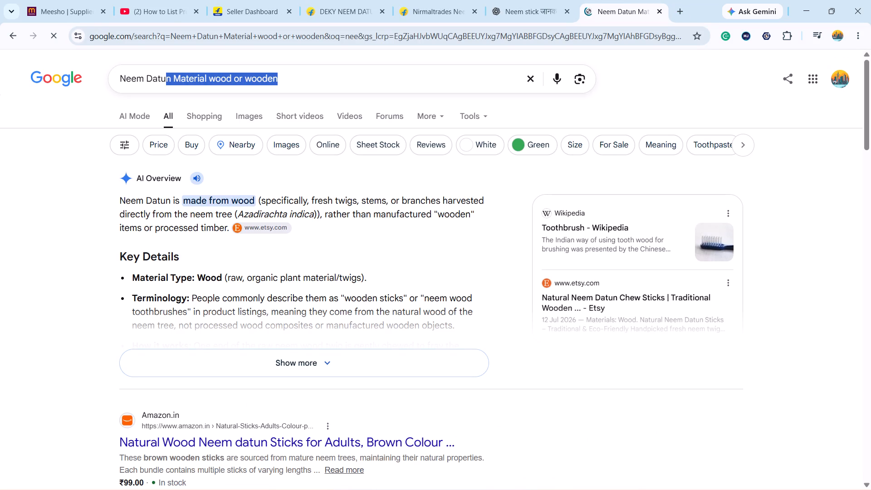
{"action": "left_click_drag", "start_coordinate": [166, 73], "coordinate": [176, 76]}
{"action": "key", "text": "BackSpace"}
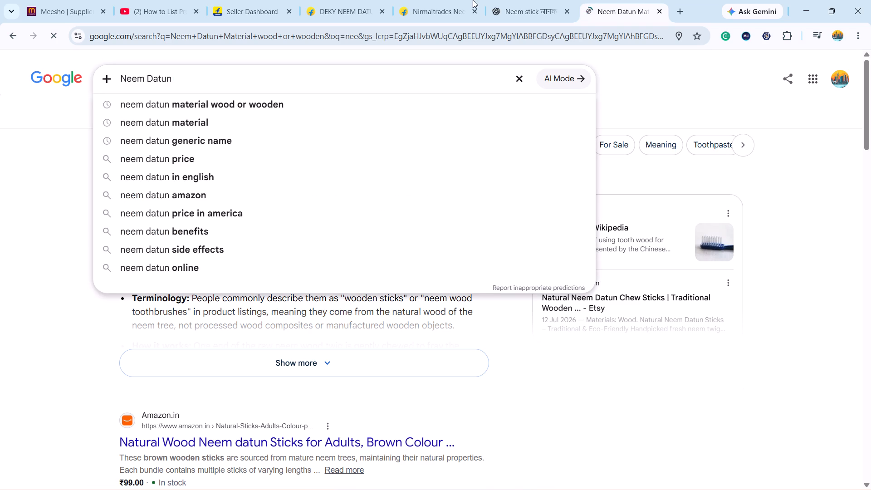
{"action": "left_click_drag", "start_coordinate": [636, 0], "coordinate": [357, 2]}
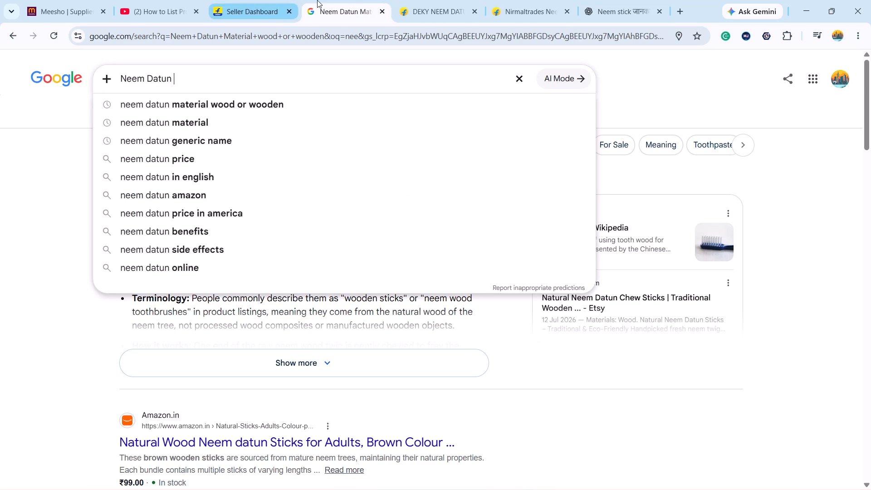
Return to the Seller Dashboard listing and look over the handling fee and Package Details fields.
{"action": "left_click", "coordinate": [251, 0]}
{"action": "scroll", "coordinate": [123, 254], "scroll_direction": "up", "scroll_amount": 1}
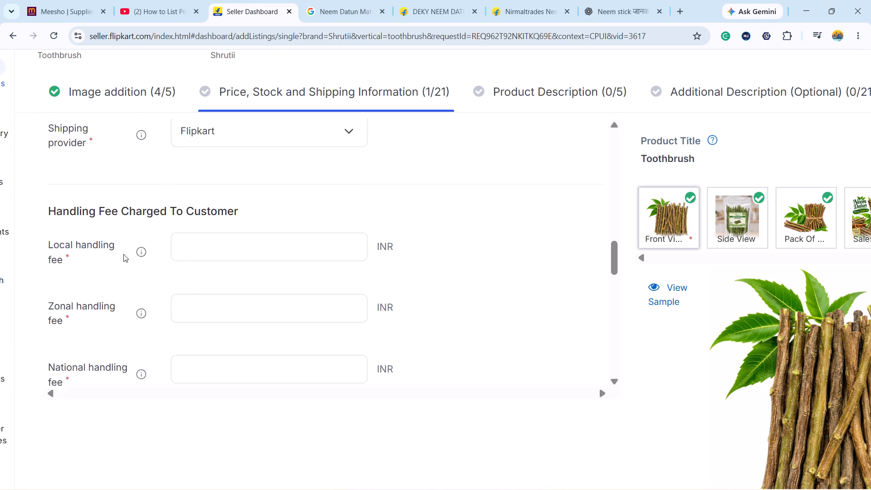
{"action": "scroll", "coordinate": [123, 254], "scroll_direction": "up", "scroll_amount": 1}
{"action": "left_click", "coordinate": [208, 289]}
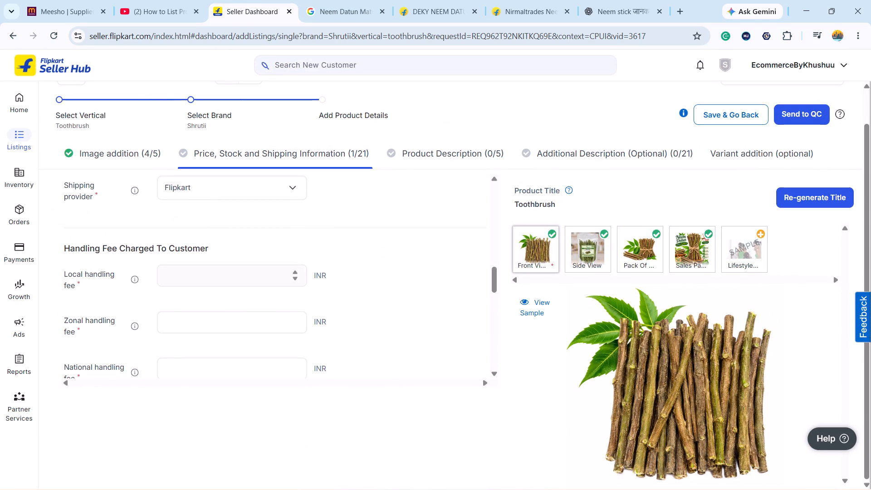
{"action": "left_click", "coordinate": [286, 278]}
{"action": "scroll", "coordinate": [286, 278], "scroll_direction": "right", "scroll_amount": 1}
{"action": "scroll", "coordinate": [154, 295], "scroll_direction": "down", "scroll_amount": 1}
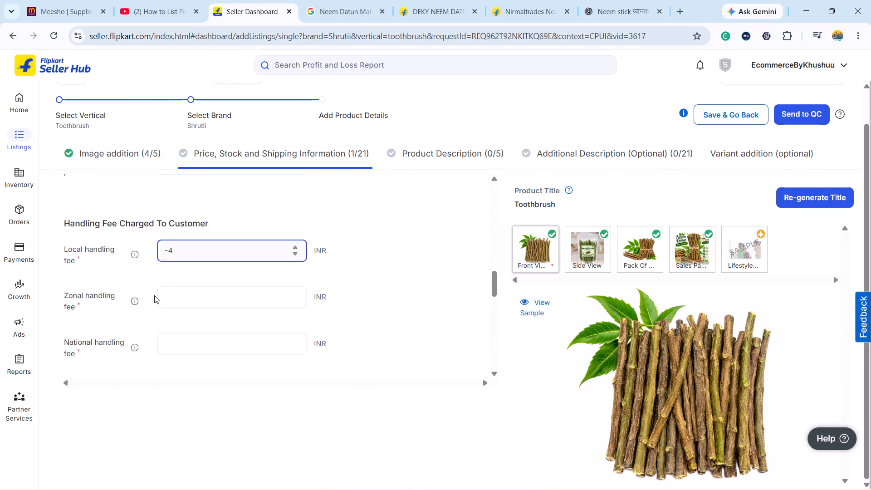
{"action": "scroll", "coordinate": [154, 295], "scroll_direction": "down", "scroll_amount": 2}
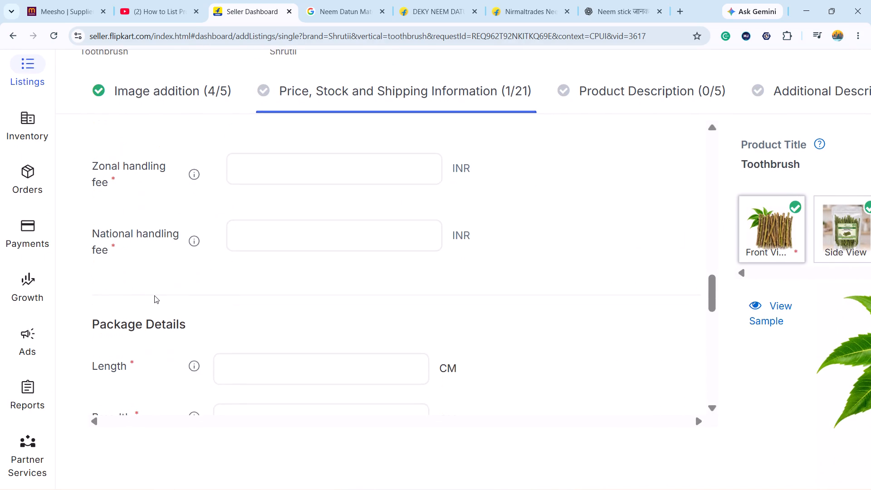
{"action": "scroll", "coordinate": [154, 295], "scroll_direction": "down", "scroll_amount": 1}
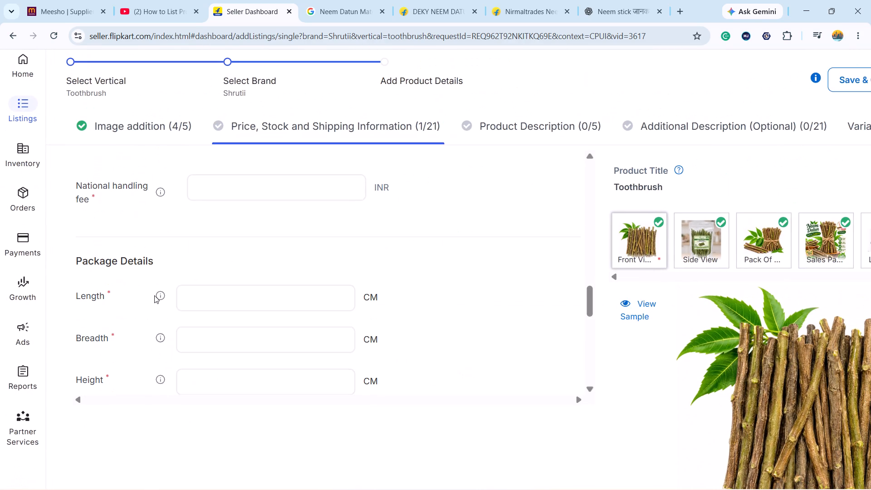
{"action": "scroll", "coordinate": [154, 295], "scroll_direction": "up", "scroll_amount": 3}
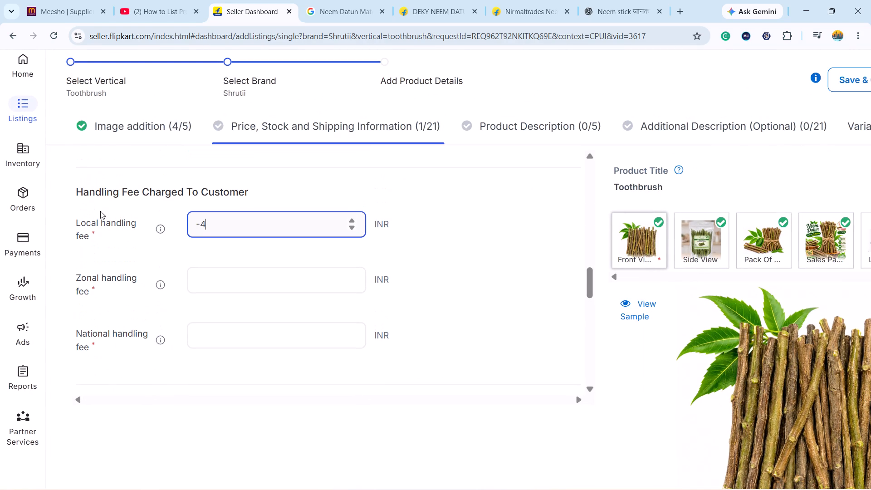
{"action": "left_click_drag", "start_coordinate": [72, 221], "coordinate": [113, 234]}
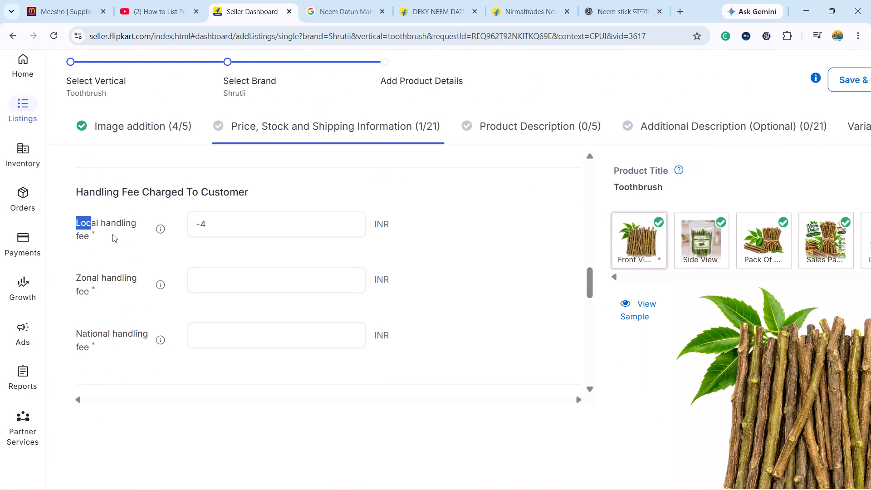
{"action": "left_click", "coordinate": [114, 237]}
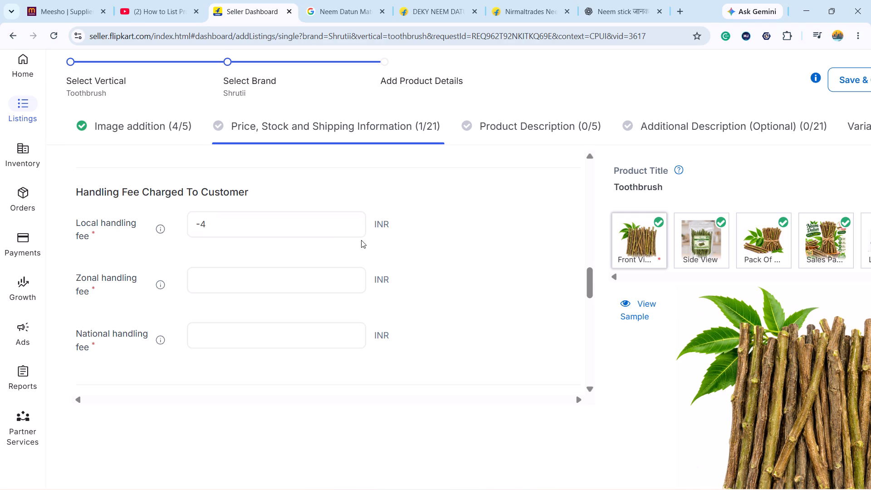
Set the Local handling fee charged to the customer to 90 INR.
{"action": "left_click", "coordinate": [354, 222]}
{"action": "key", "text": "BackSpace"}
{"action": "key", "text": "BackSpace"}
{"action": "key", "text": "BackSpace"}
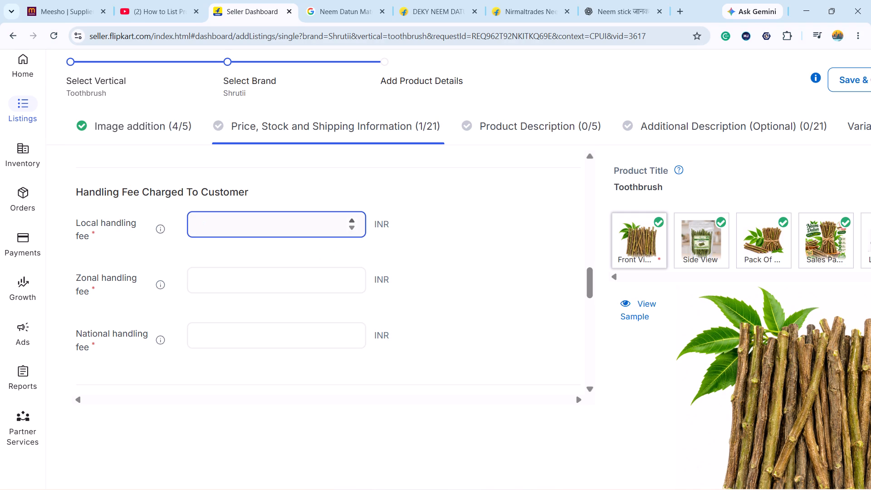
{"action": "type", "text": "12"}
{"action": "key", "text": "BackSpace"}
{"action": "key", "text": "BackSpace"}
{"action": "key", "text": "BackSpace"}
{"action": "key", "text": "2"}
{"action": "key", "text": "BackSpace"}
{"action": "type", "text": "90"}
Set the Zonal handling fee and the National handling fee to 90 INR each.
{"action": "left_click", "coordinate": [279, 276]}
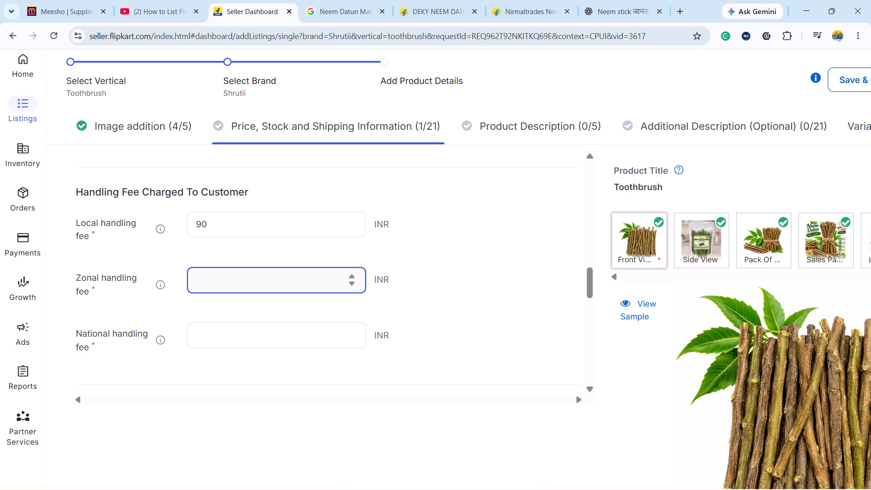
{"action": "type", "text": "90"}
{"action": "left_click", "coordinate": [231, 333]}
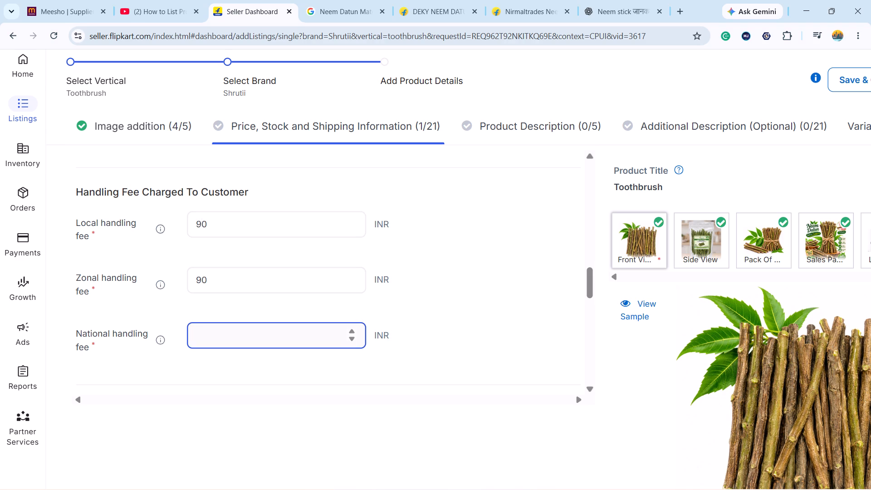
{"action": "type", "text": "90"}
{"action": "scroll", "coordinate": [231, 333], "scroll_direction": "down", "scroll_amount": 2}
{"action": "scroll", "coordinate": [230, 338], "scroll_direction": "up", "scroll_amount": 1}
{"action": "left_click", "coordinate": [247, 338]}
{"action": "key", "text": "BackSpace"}
{"action": "key", "text": "BackSpace"}
{"action": "key", "text": "BackSpace"}
{"action": "type", "text": "90"}
Copy the Length label from Package Details and search Google for the length of a Neem Datun.
{"action": "scroll", "coordinate": [448, 303], "scroll_direction": "down", "scroll_amount": 2}
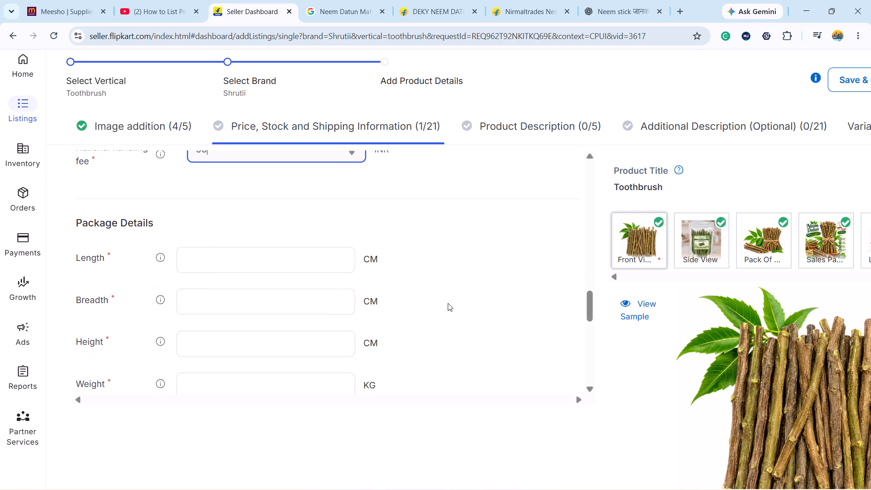
{"action": "scroll", "coordinate": [448, 303], "scroll_direction": "down", "scroll_amount": 1}
{"action": "left_click", "coordinate": [282, 252]}
{"action": "left_click_drag", "start_coordinate": [78, 243], "coordinate": [89, 245]}
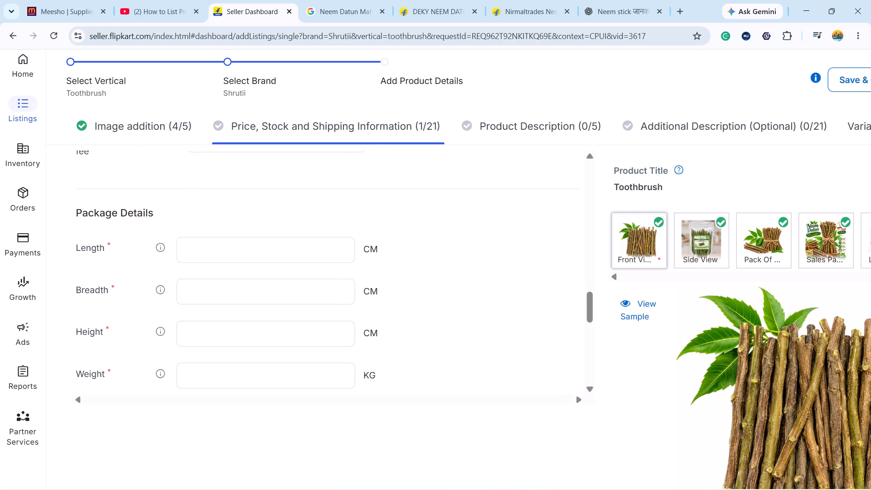
{"action": "left_click_drag", "start_coordinate": [89, 245], "coordinate": [102, 248]}
{"action": "key", "text": "ctrl+c"}
{"action": "key", "text": "ctrl+c"}
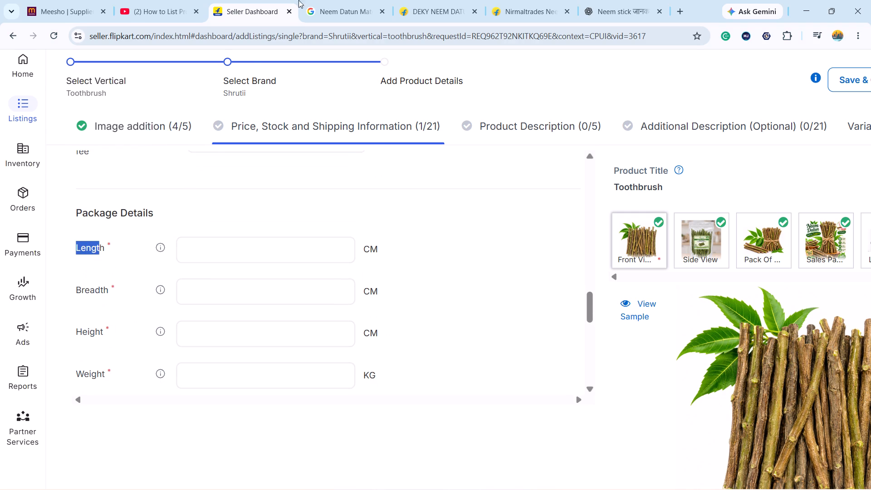
{"action": "left_click", "coordinate": [302, 0]}
{"action": "key", "text": "ctrl+v"}
{"action": "key", "text": "Return"}
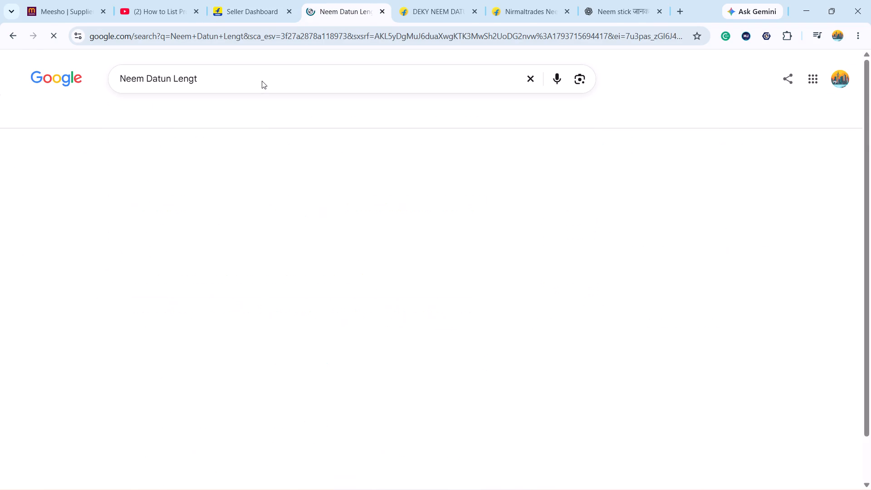
Back in the Seller Dashboard listing, set the package Length to 20 CM.
{"action": "left_click", "coordinate": [216, 0]}
{"action": "left_click", "coordinate": [214, 250]}
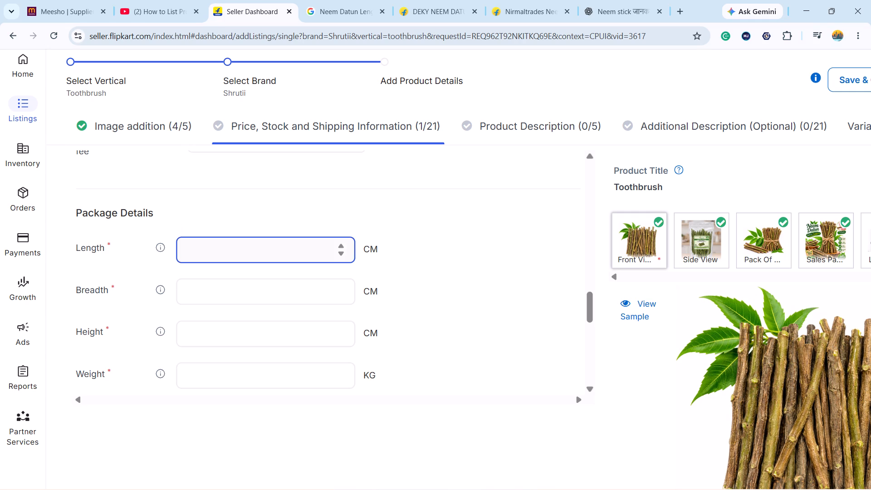
{"action": "type", "text": "20"}
{"action": "key", "text": "0"}
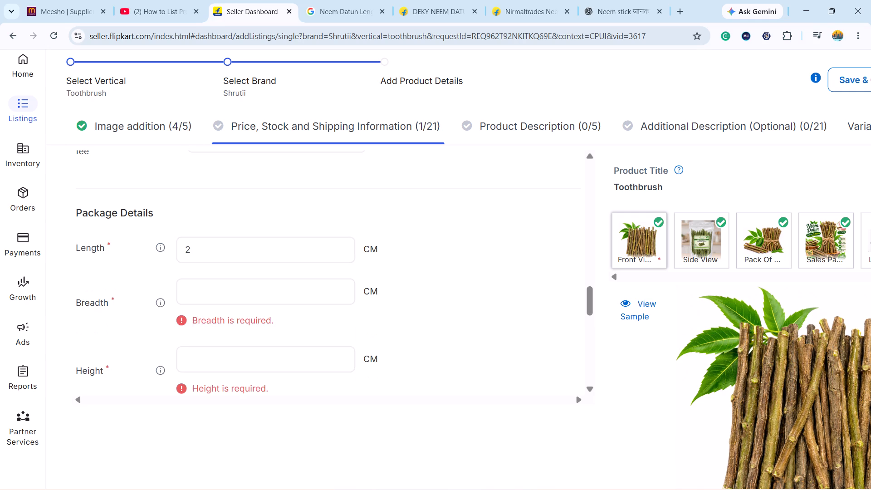
{"action": "left_click", "coordinate": [235, 247]}
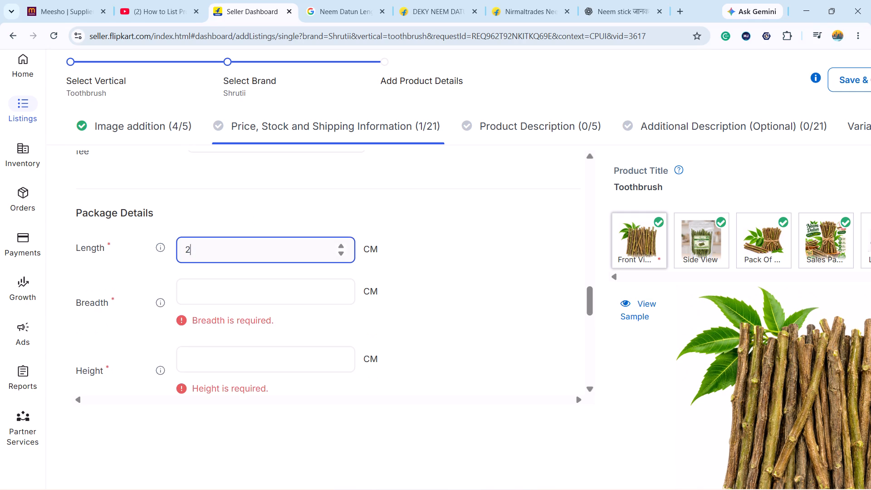
{"action": "key", "text": "0"}
Copy the Breadth label from Package Details in the listing form.
{"action": "left_click", "coordinate": [198, 299]}
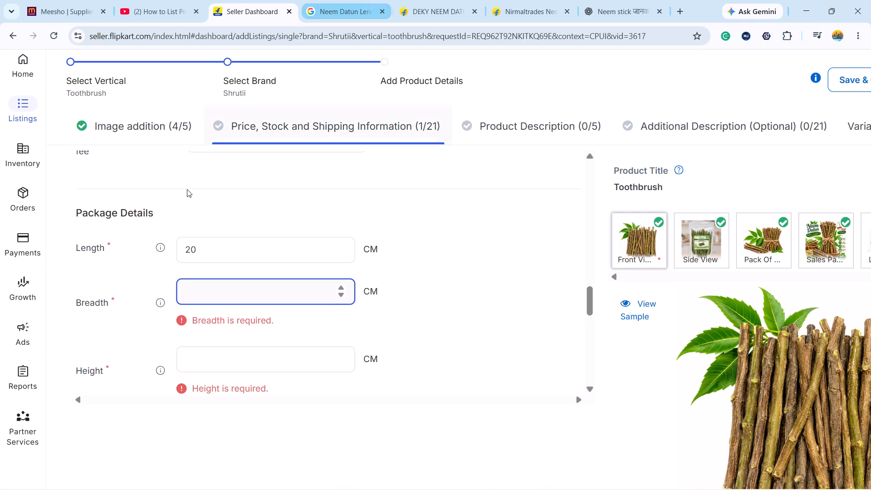
{"action": "left_click_drag", "start_coordinate": [69, 305], "coordinate": [114, 305]}
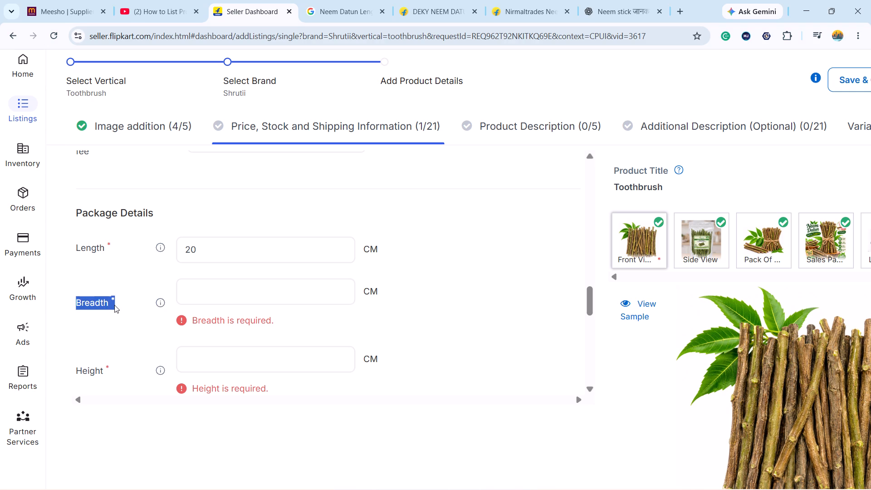
{"action": "key", "text": "ctrl+c"}
Expand the Google overview for Neem Datun length, and in the Seller Dashboard listing set the package Length to 15 CM.
{"action": "left_click", "coordinate": [334, 0]}
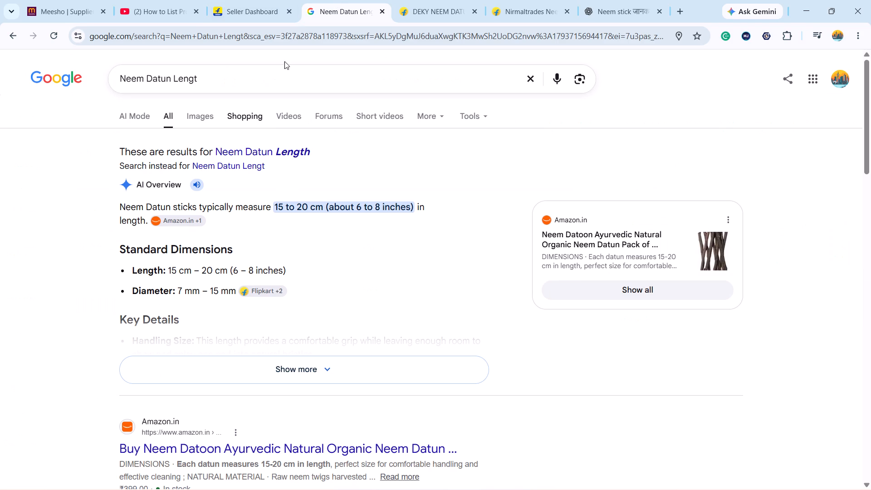
{"action": "left_click_drag", "start_coordinate": [273, 86], "coordinate": [186, 87]}
{"action": "left_click_drag", "start_coordinate": [186, 87], "coordinate": [230, 79]}
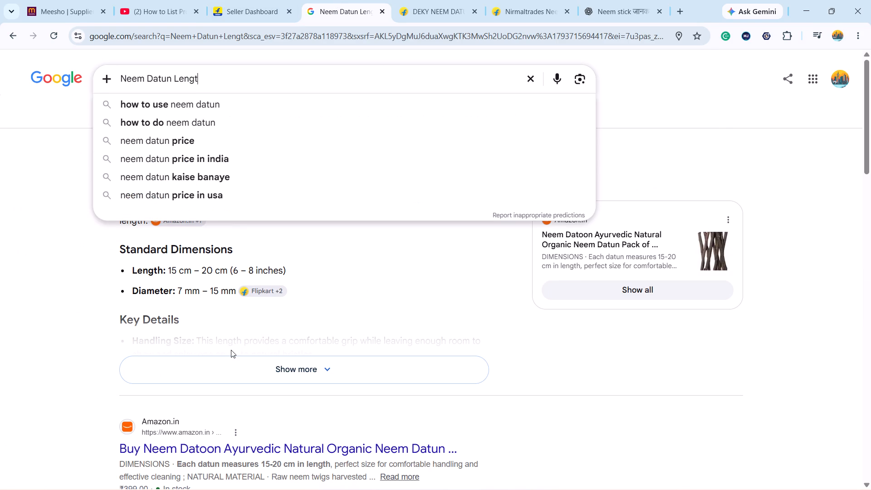
{"action": "left_click", "coordinate": [231, 361]}
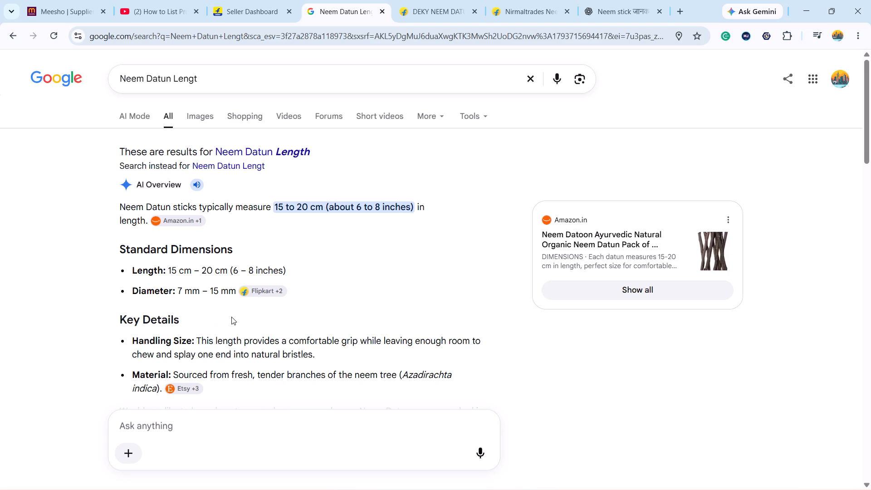
{"action": "left_click", "coordinate": [245, 0]}
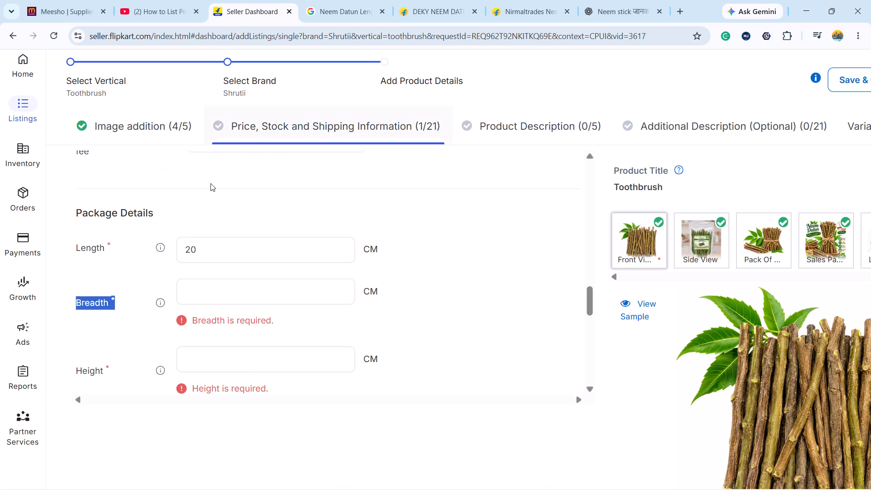
{"action": "left_click", "coordinate": [213, 255]}
{"action": "key", "text": "BackSpace"}
{"action": "key", "text": "BackSpace"}
{"action": "key", "text": "BackSpace"}
{"action": "type", "text": "15"}
Search Google for Neem Datun with the copied Breadth label, and set the package Breadth to 1 CM in the listing.
{"action": "left_click", "coordinate": [221, 295]}
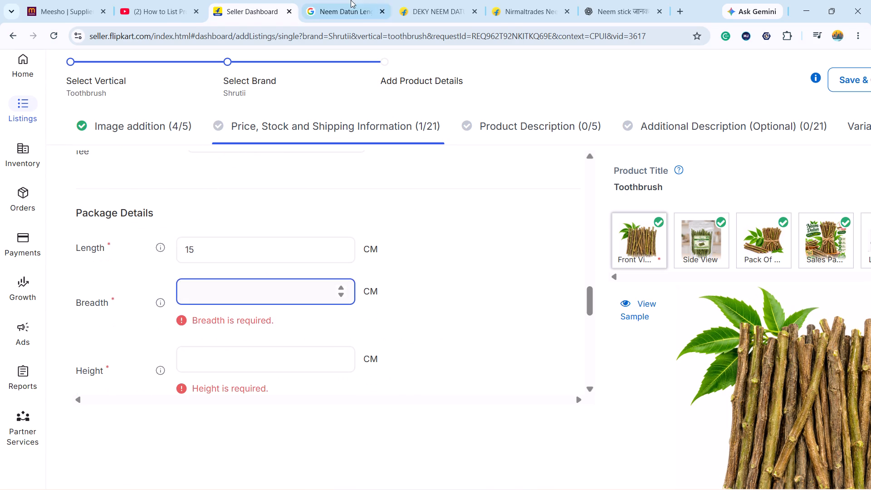
{"action": "left_click", "coordinate": [351, 0]}
{"action": "left_click_drag", "start_coordinate": [307, 78], "coordinate": [176, 74]}
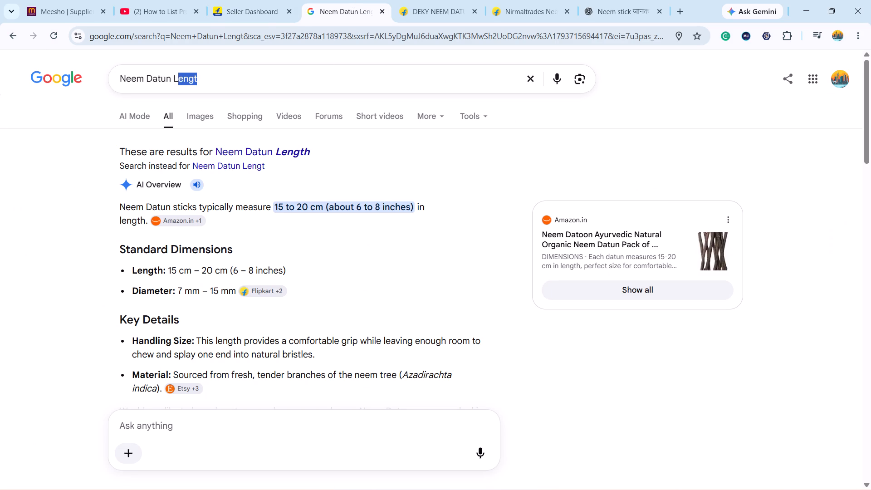
{"action": "left_click_drag", "start_coordinate": [176, 74], "coordinate": [174, 74]}
{"action": "key", "text": "v"}
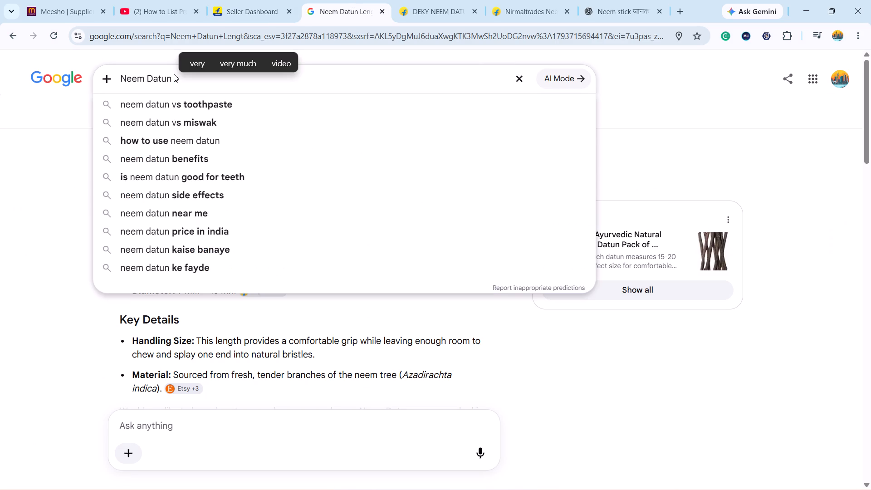
{"action": "left_click", "coordinate": [174, 74]}
{"action": "key", "text": "BackSpace"}
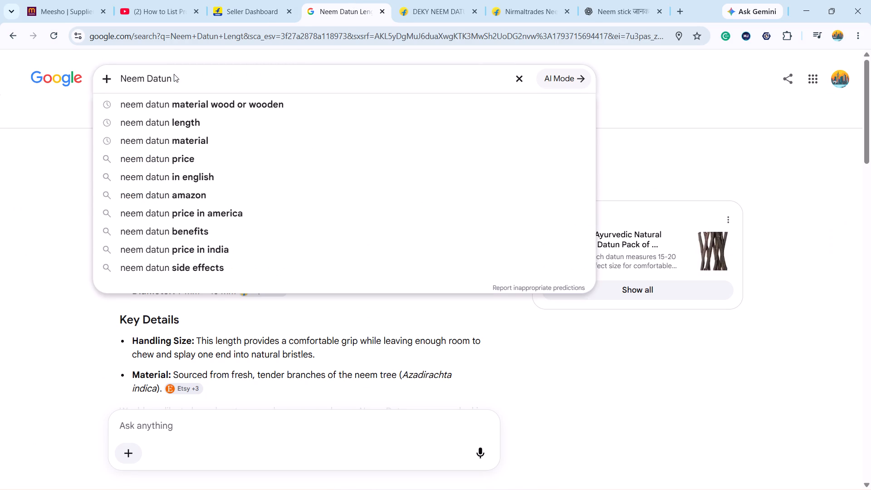
{"action": "key", "text": "ctrl+v"}
{"action": "key", "text": "Return"}
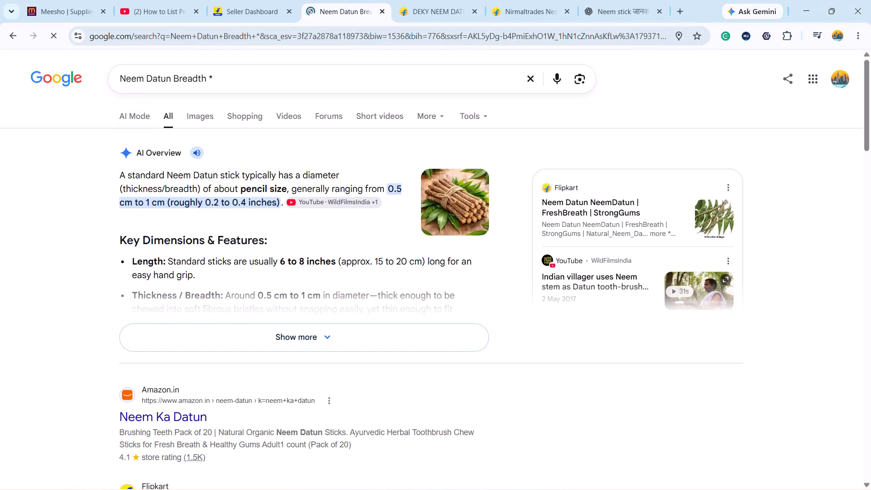
{"action": "left_click", "coordinate": [230, 0]}
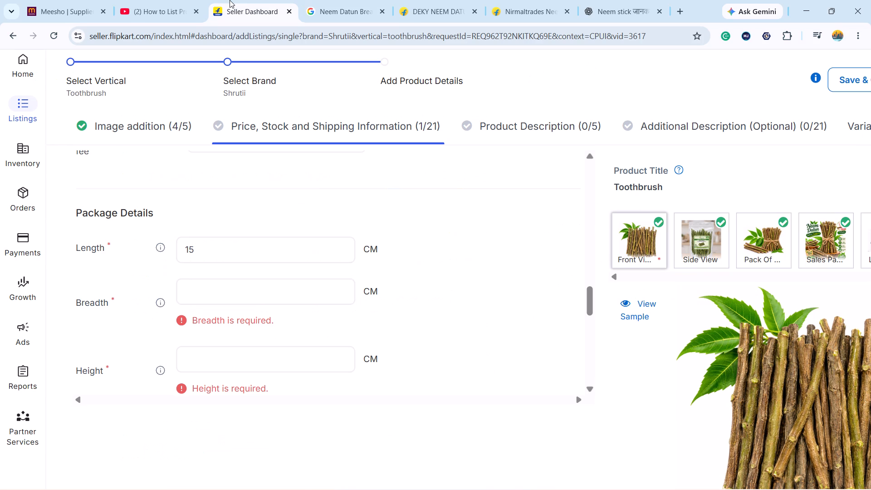
{"action": "key", "text": "1"}
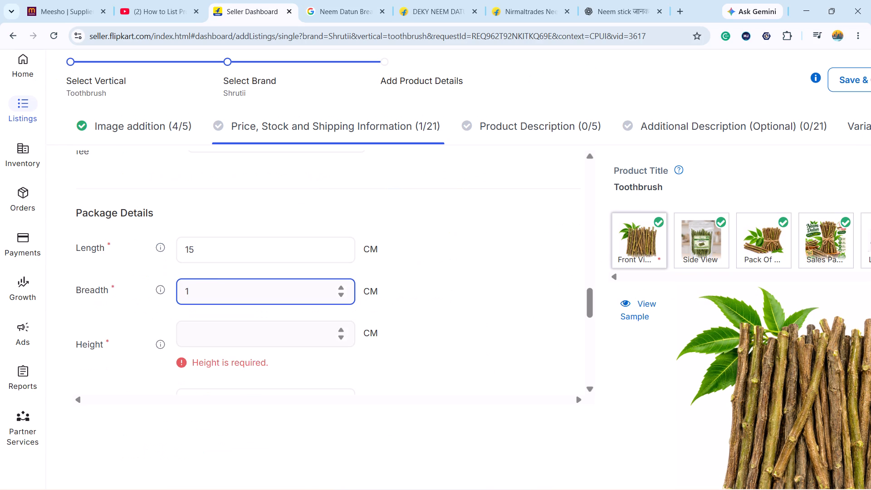
Search Google for "neem datun height" and set the package Height to 7 CM in the listing.
{"action": "left_click", "coordinate": [330, 0]}
{"action": "left_click_drag", "start_coordinate": [267, 71], "coordinate": [175, 73]}
{"action": "key", "text": "BackSpace"}
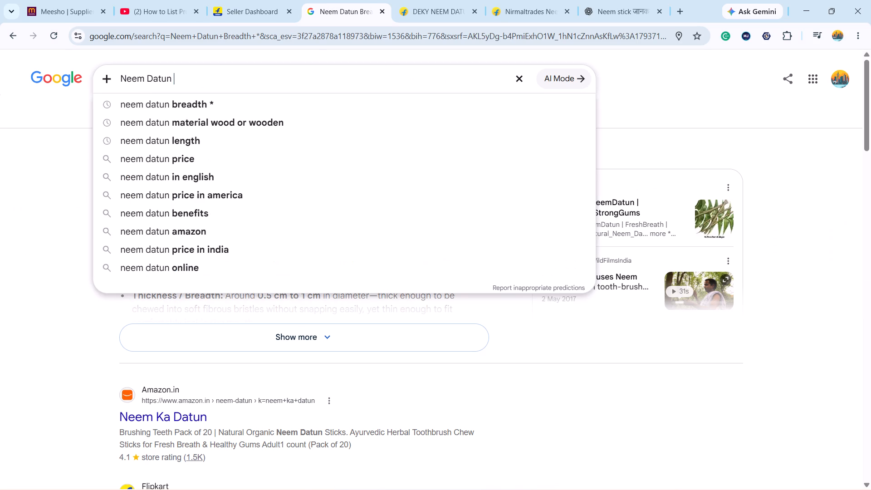
{"action": "type", "text": "hight"}
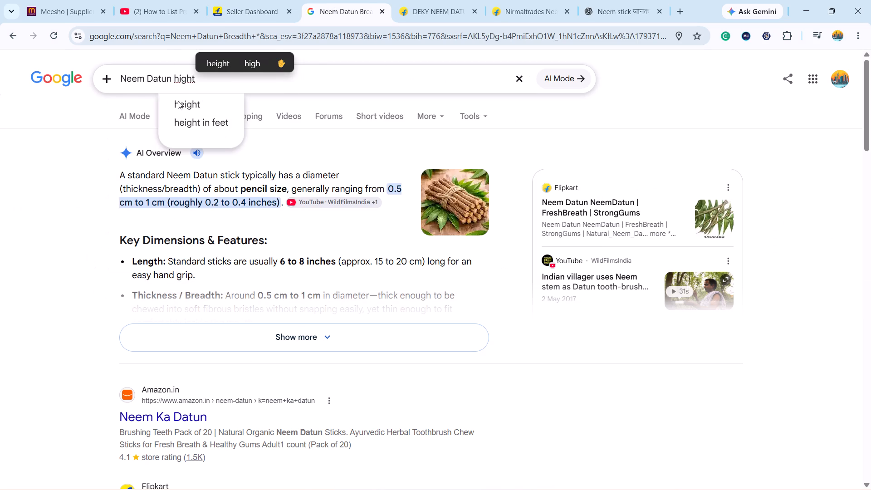
{"action": "left_click", "coordinate": [178, 103]}
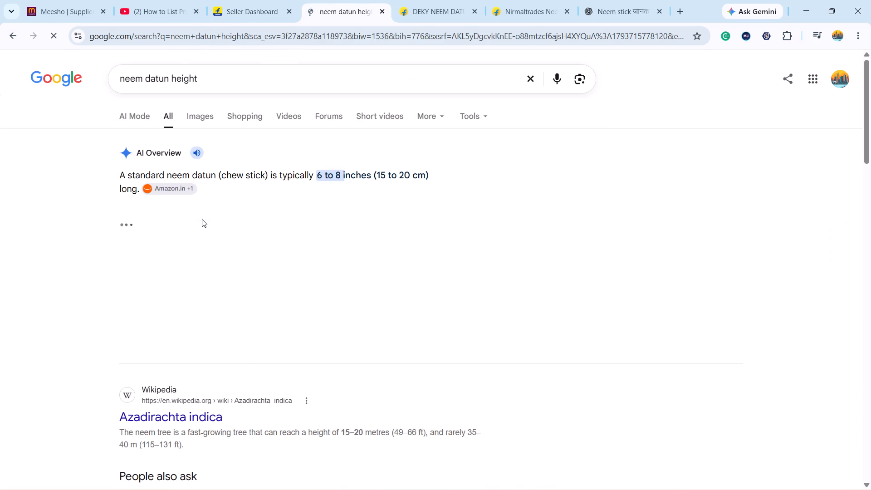
{"action": "left_click", "coordinate": [264, 0]}
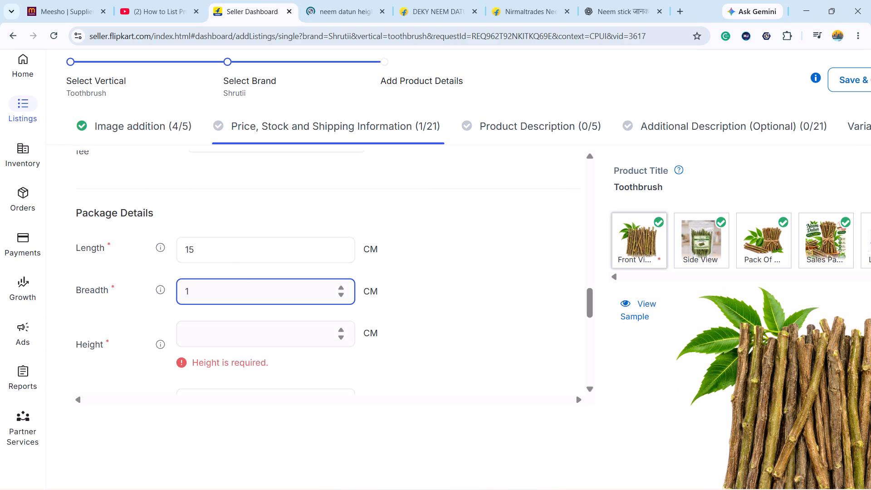
{"action": "left_click", "coordinate": [226, 335]}
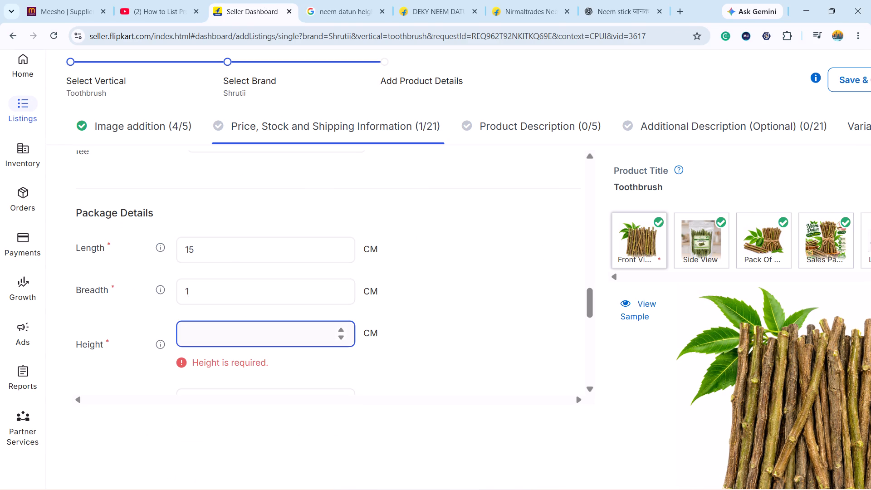
{"action": "key", "text": "5"}
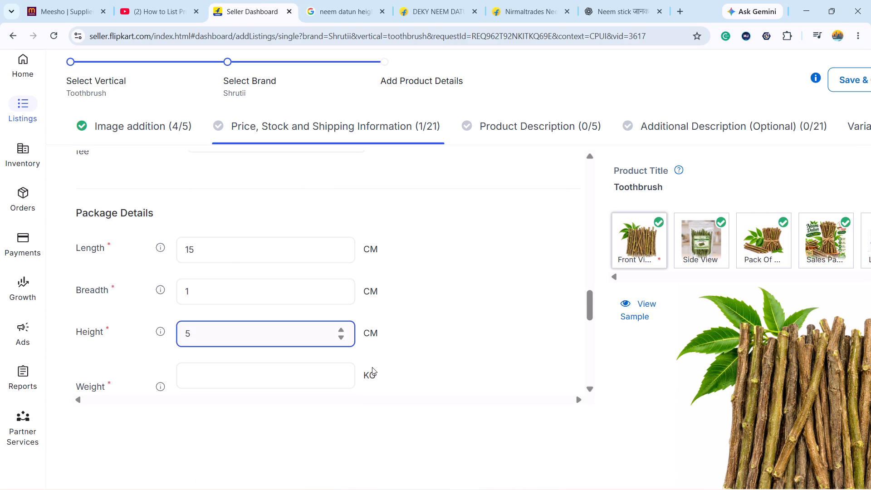
{"action": "key", "text": "BackSpace"}
{"action": "key", "text": "7"}
Search Google for "neem datun weight" and set the package Weight to 0.7 KG in the listing.
{"action": "scroll", "coordinate": [424, 389], "scroll_direction": "down", "scroll_amount": 1}
{"action": "left_click", "coordinate": [314, 320]}
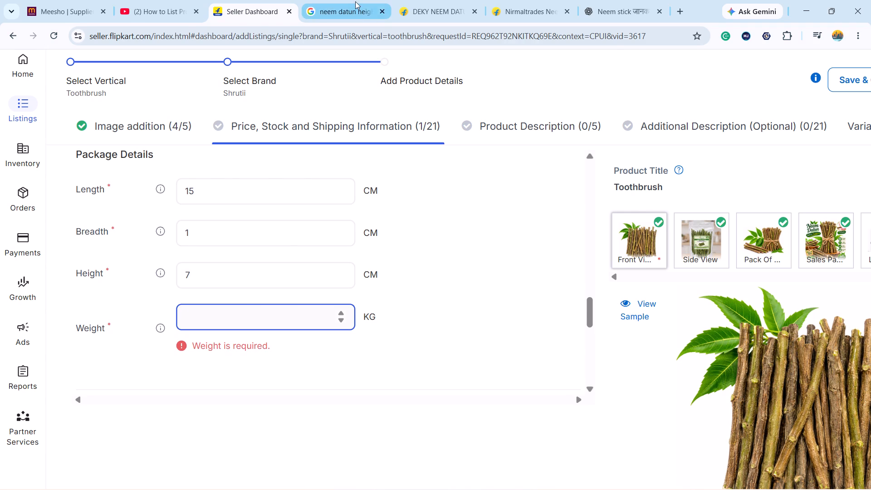
{"action": "left_click", "coordinate": [355, 1]}
{"action": "left_click_drag", "start_coordinate": [248, 88], "coordinate": [172, 81]}
{"action": "key", "text": "BackSpace"}
{"action": "type", "text": "wight"}
{"action": "left_click", "coordinate": [182, 112]}
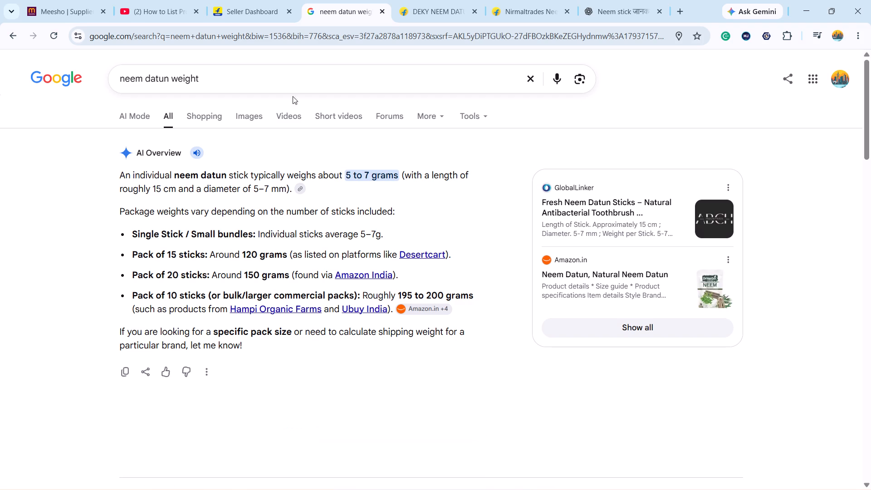
{"action": "left_click", "coordinate": [210, 0]}
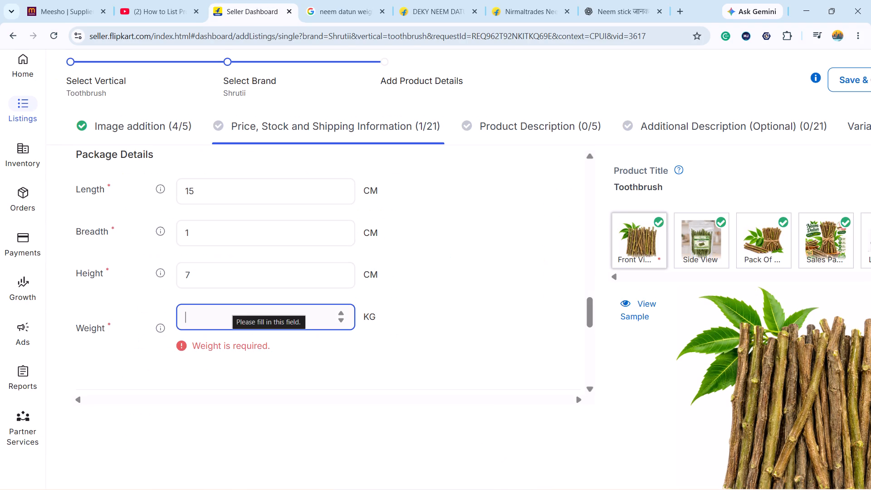
{"action": "key", "text": "0"}
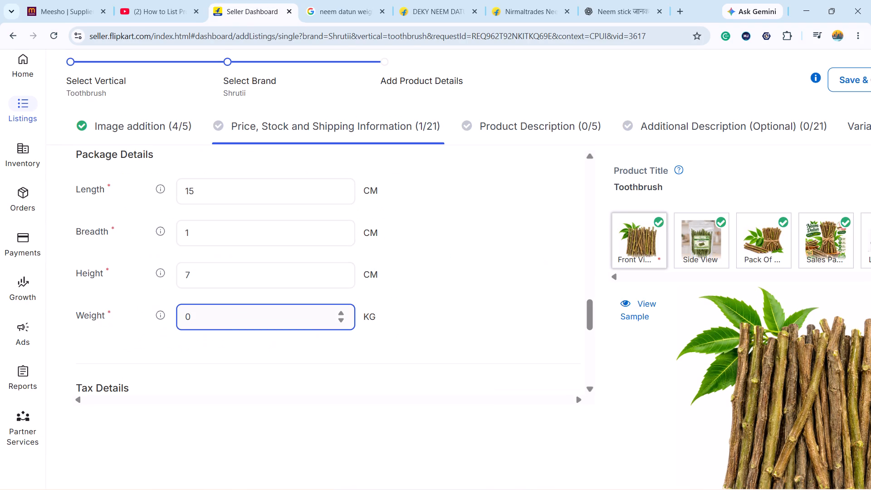
{"action": "type", "text": ".7"}
{"action": "scroll", "coordinate": [489, 374], "scroll_direction": "down", "scroll_amount": 2}
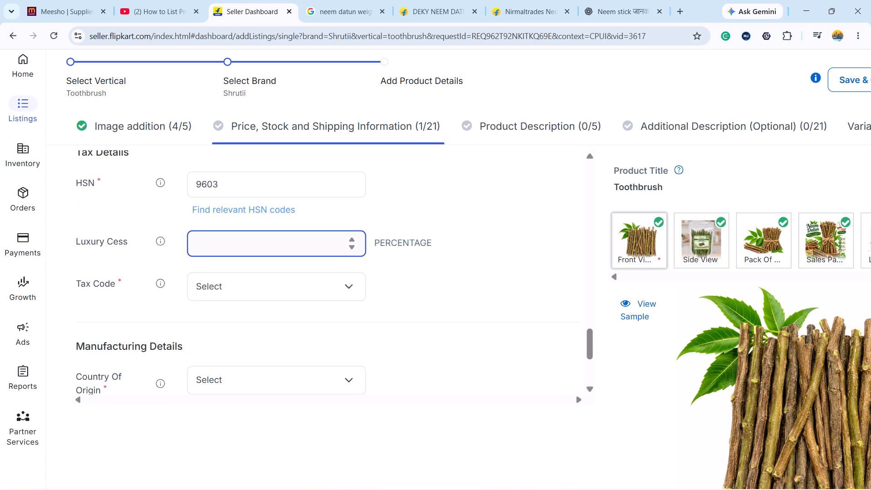
{"action": "left_click", "coordinate": [282, 293]}
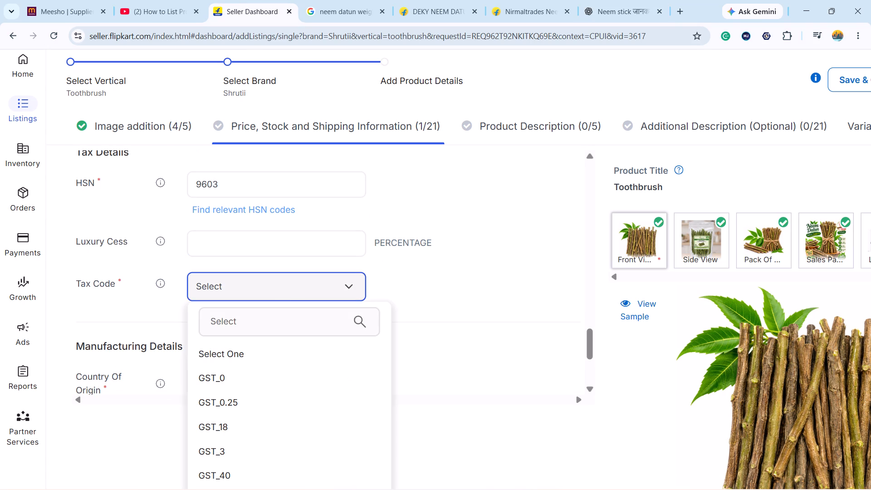
{"action": "left_click", "coordinate": [256, 377]}
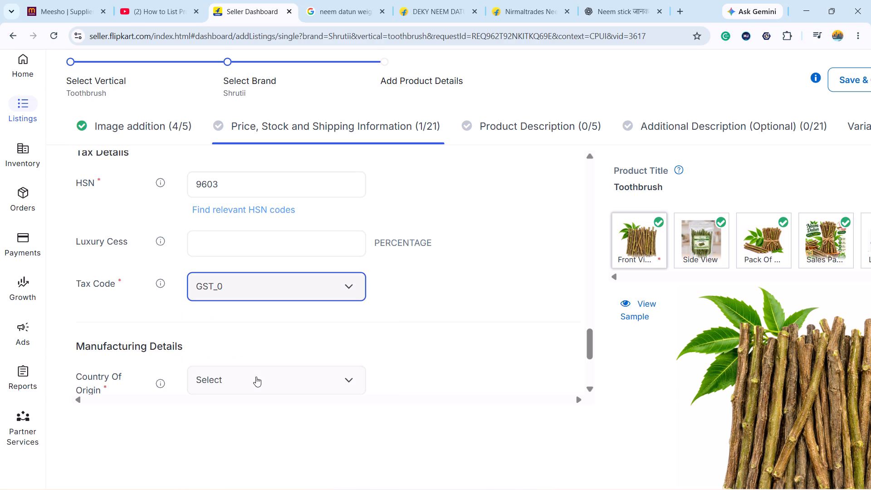
Set the Country Of Origin under Manufacturing Details to India.
{"action": "scroll", "coordinate": [273, 323], "scroll_direction": "down", "scroll_amount": 2}
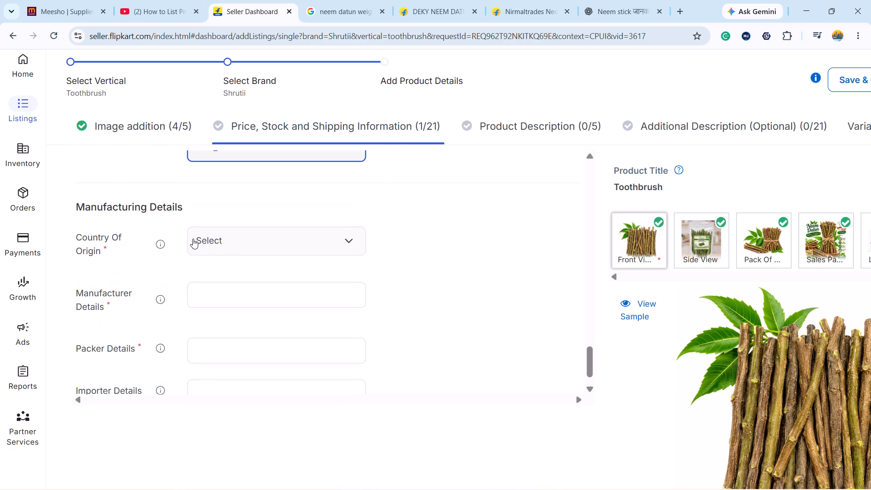
{"action": "left_click", "coordinate": [222, 245]}
{"action": "left_click", "coordinate": [230, 286]}
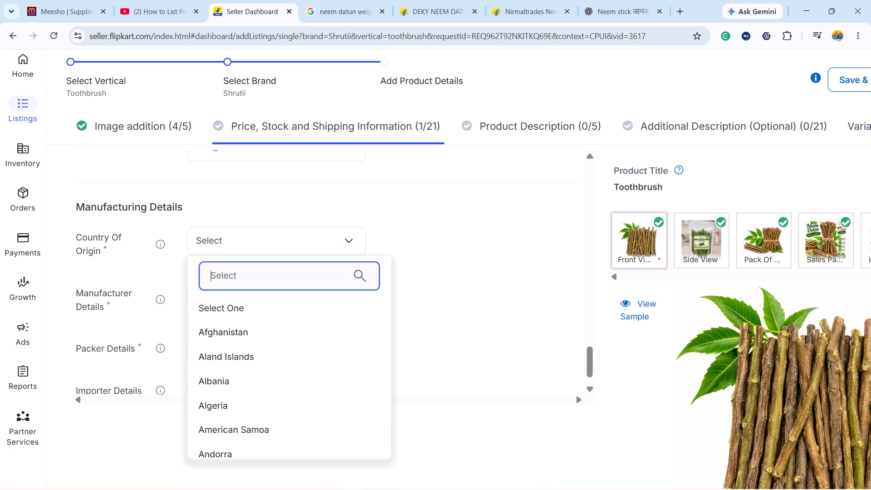
{"action": "type", "text": "ind"}
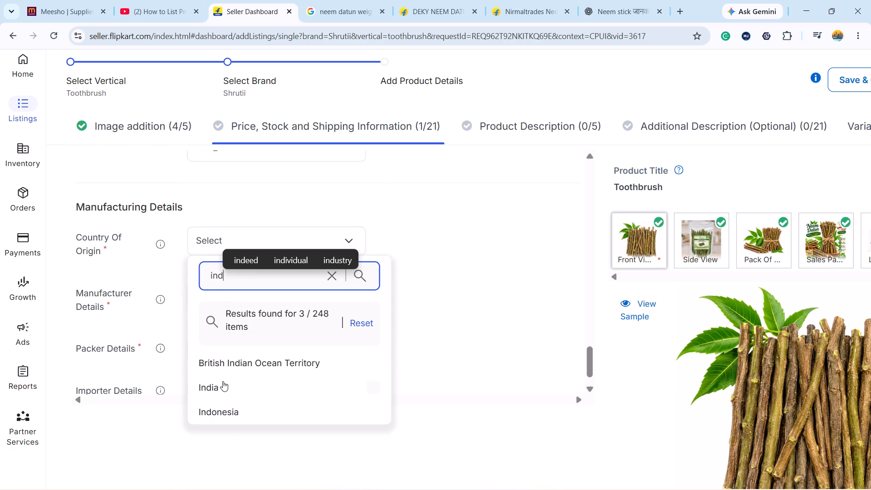
{"action": "left_click", "coordinate": [223, 381]}
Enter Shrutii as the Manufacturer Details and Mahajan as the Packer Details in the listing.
{"action": "scroll", "coordinate": [251, 354], "scroll_direction": "down", "scroll_amount": 1}
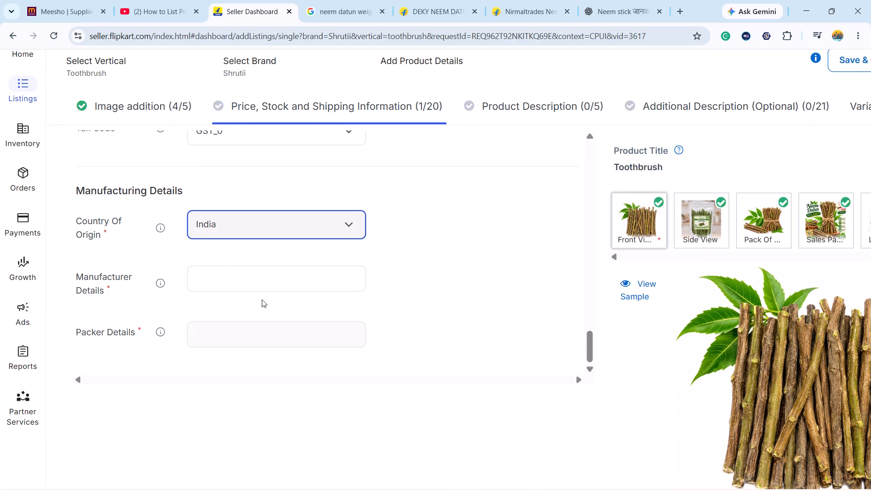
{"action": "left_click", "coordinate": [277, 274]}
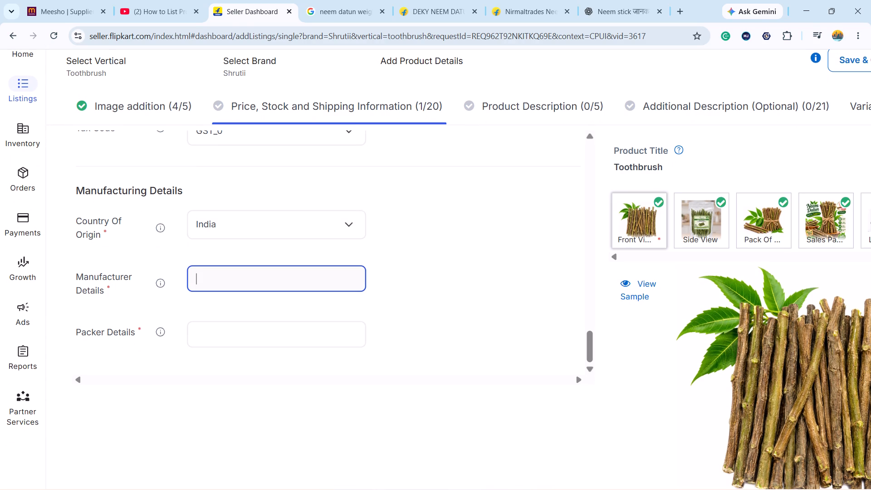
{"action": "key", "text": "s"}
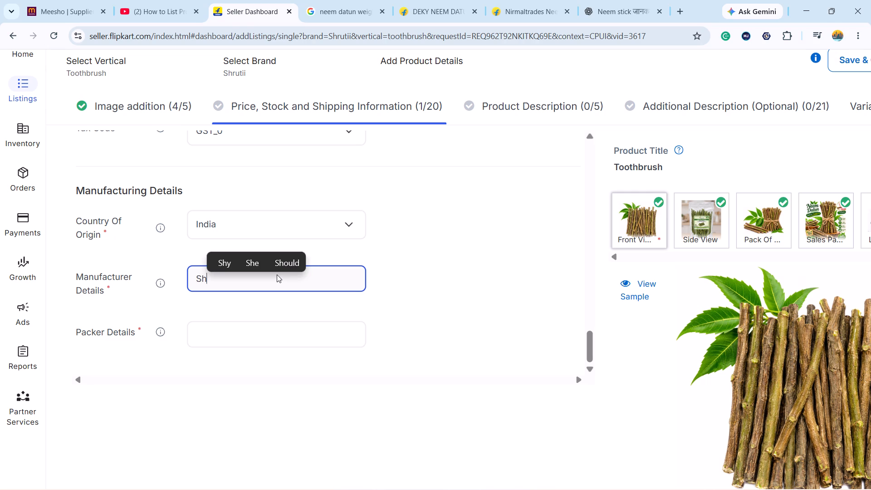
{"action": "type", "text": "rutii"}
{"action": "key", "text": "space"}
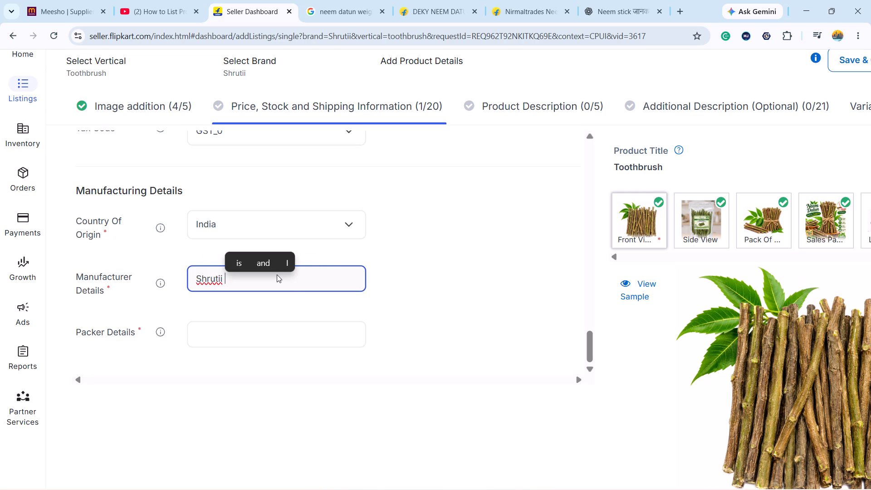
{"action": "left_click", "coordinate": [255, 327]}
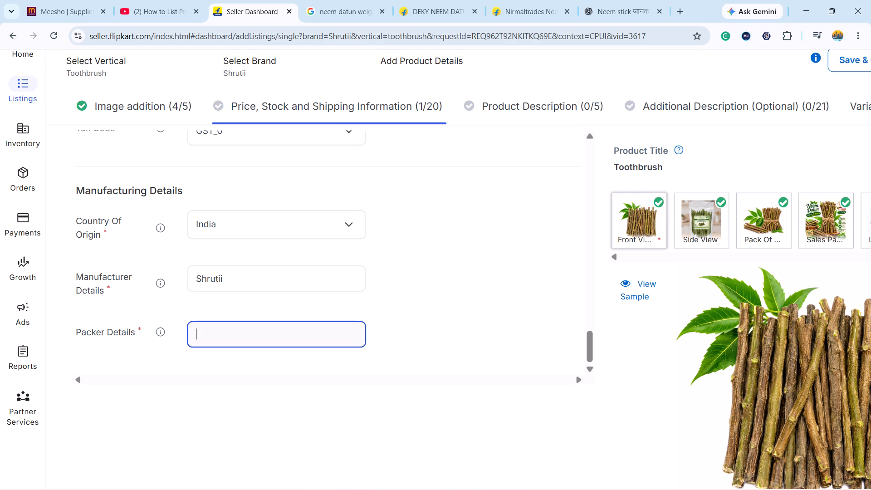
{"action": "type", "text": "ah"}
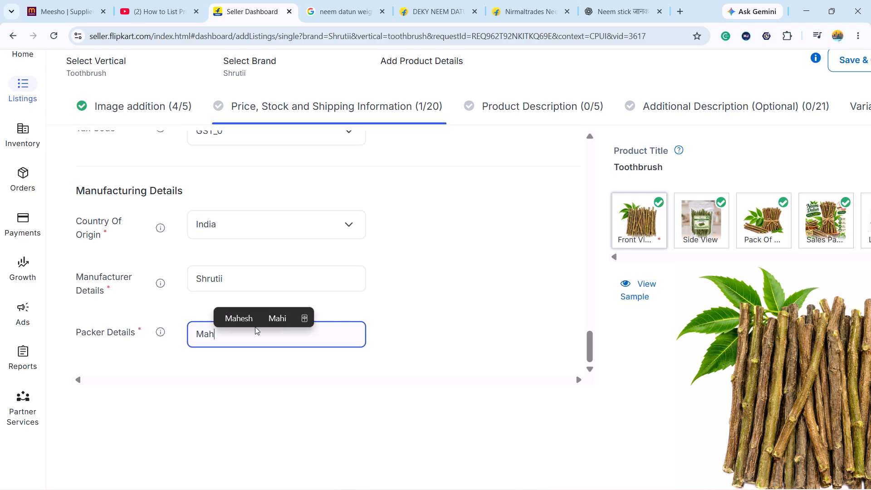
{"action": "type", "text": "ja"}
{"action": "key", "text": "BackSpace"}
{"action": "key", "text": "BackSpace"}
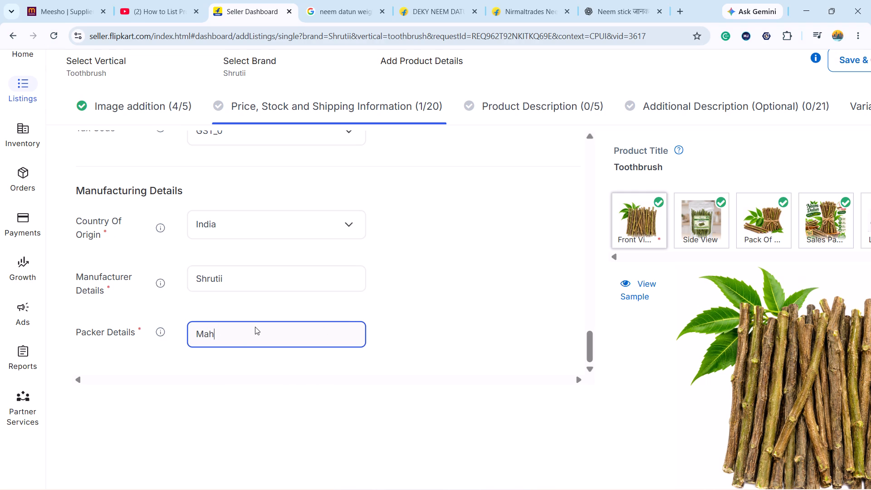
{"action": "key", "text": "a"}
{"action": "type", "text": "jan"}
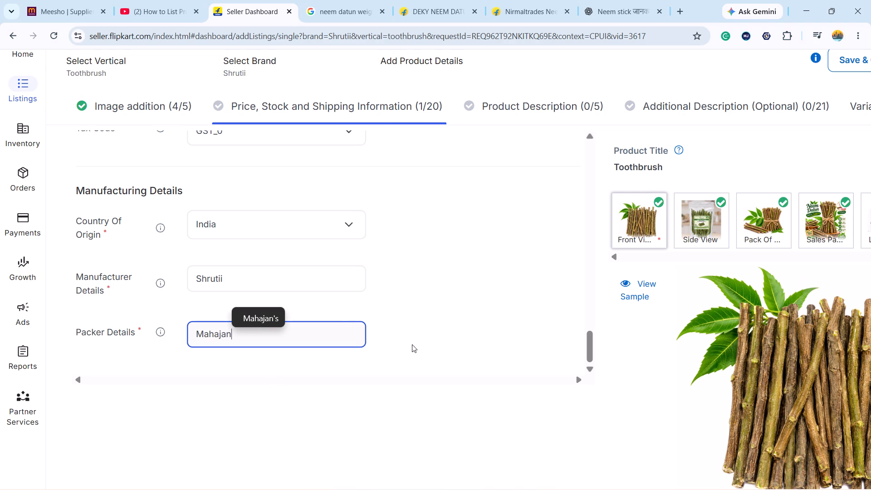
{"action": "left_click", "coordinate": [435, 317]}
Review the price, package and tax entries in the Price, Stock and Shipping Information section, including the selling price.
{"action": "scroll", "coordinate": [435, 317], "scroll_direction": "down", "scroll_amount": 2}
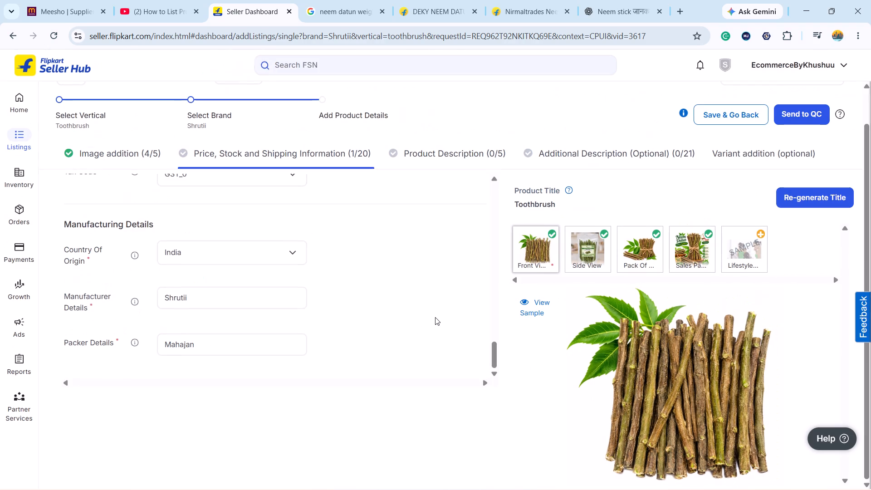
{"action": "scroll", "coordinate": [321, 322], "scroll_direction": "up", "scroll_amount": 3}
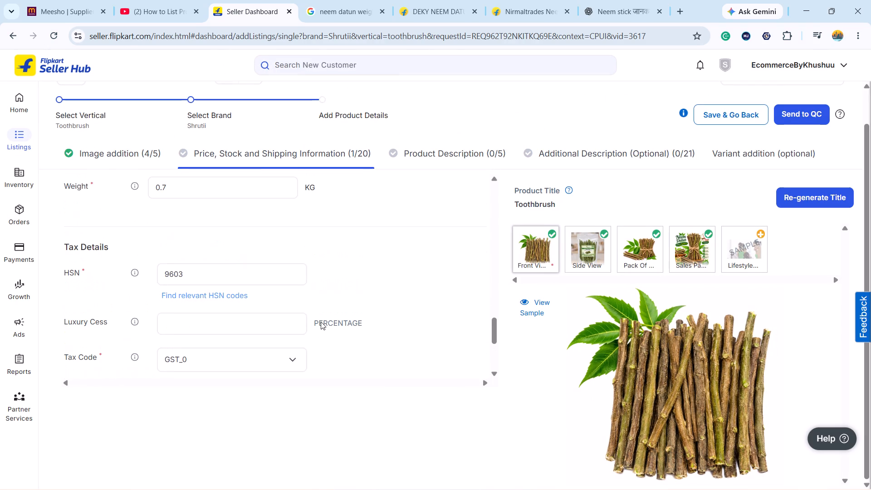
{"action": "scroll", "coordinate": [244, 269], "scroll_direction": "up", "scroll_amount": 3}
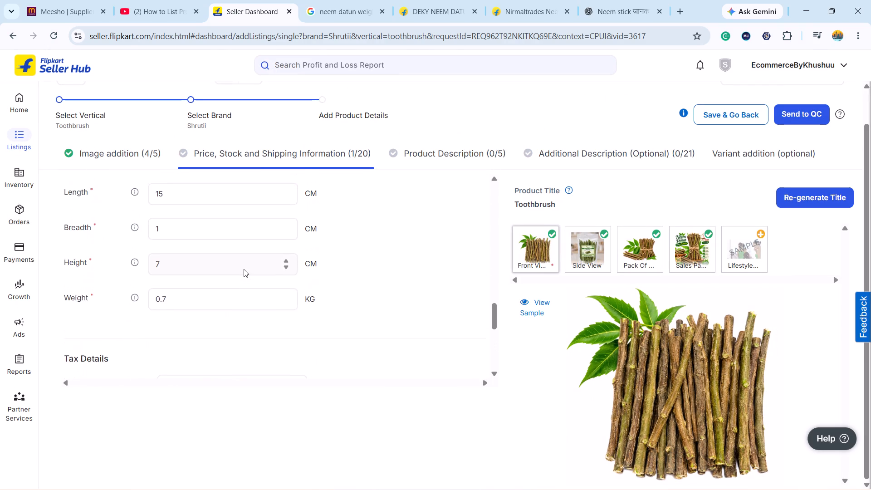
{"action": "scroll", "coordinate": [244, 269], "scroll_direction": "up", "scroll_amount": 4}
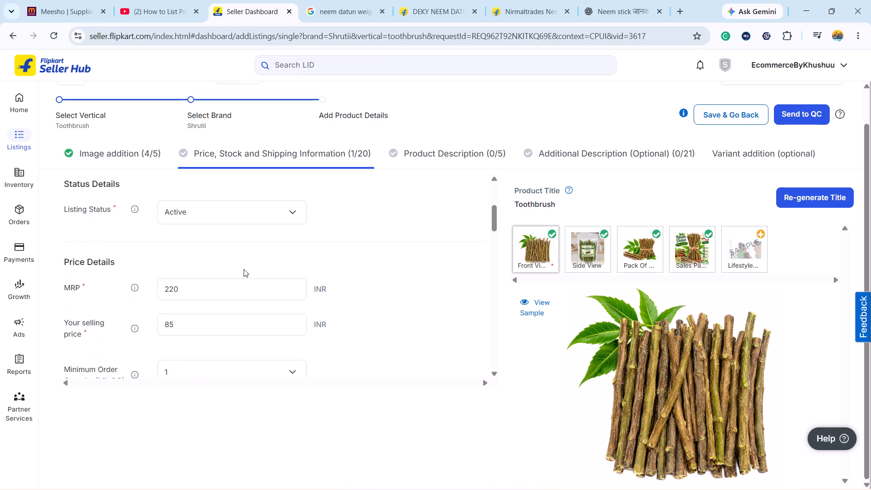
{"action": "scroll", "coordinate": [244, 269], "scroll_direction": "down", "scroll_amount": 2}
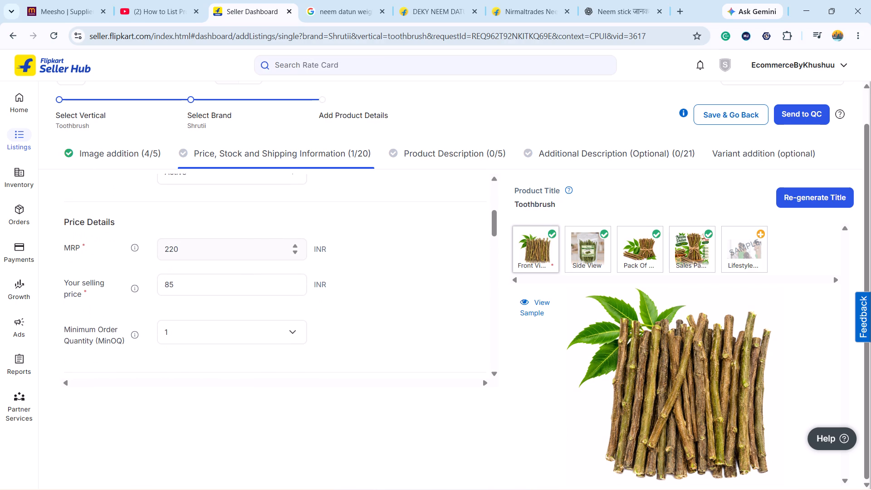
{"action": "scroll", "coordinate": [260, 238], "scroll_direction": "down", "scroll_amount": 1}
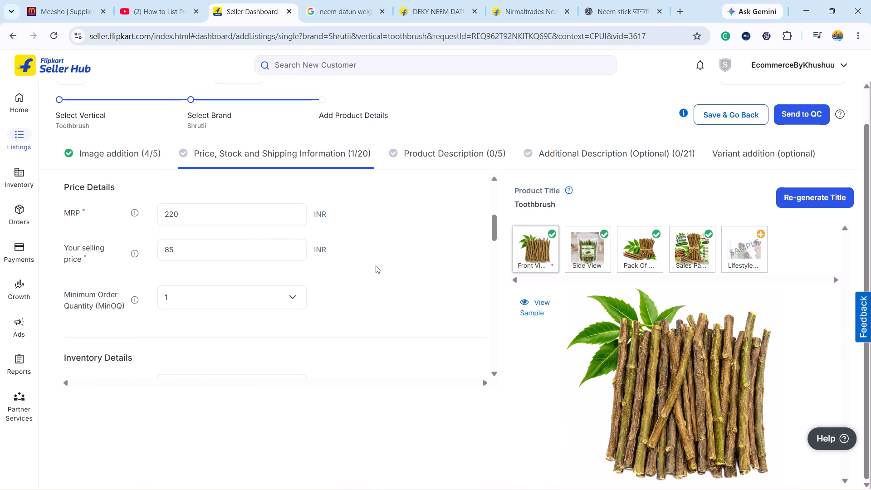
{"action": "left_click", "coordinate": [235, 240]}
{"action": "left_click_drag", "start_coordinate": [235, 240], "coordinate": [206, 245]}
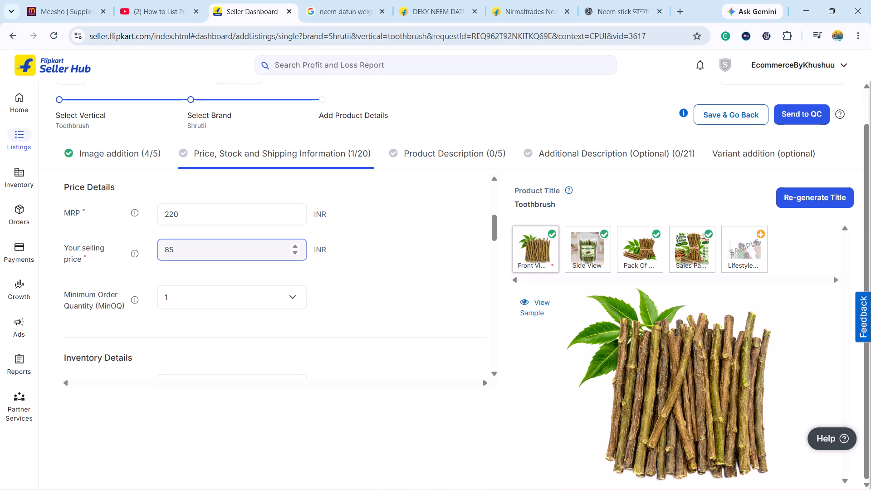
{"action": "left_click_drag", "start_coordinate": [206, 245], "coordinate": [166, 252]}
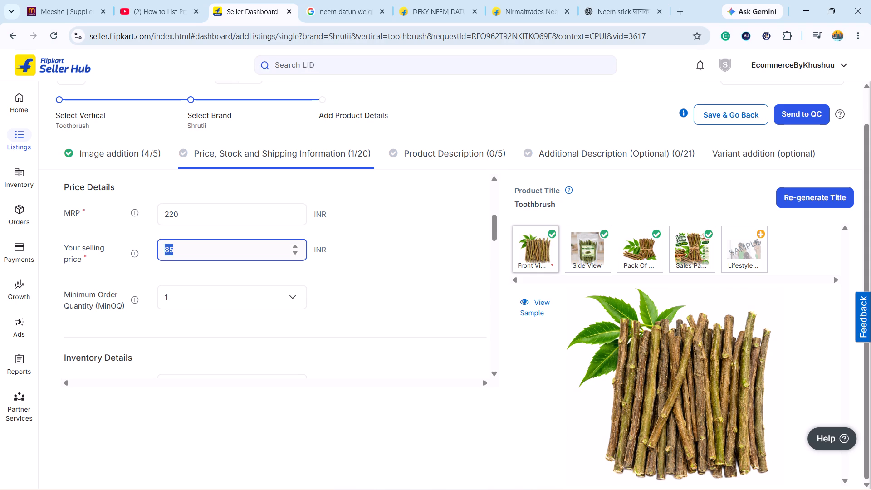
{"action": "left_click", "coordinate": [187, 252]}
{"action": "left_click", "coordinate": [389, 240]}
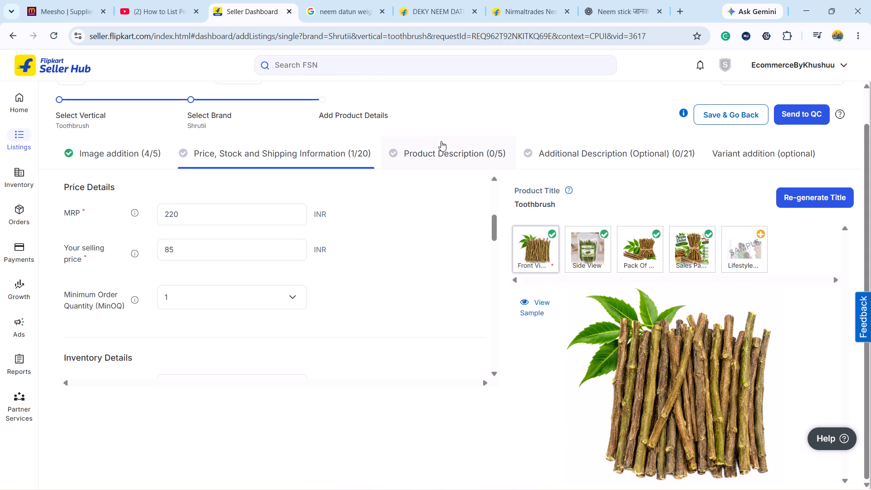
{"action": "left_click", "coordinate": [441, 141]}
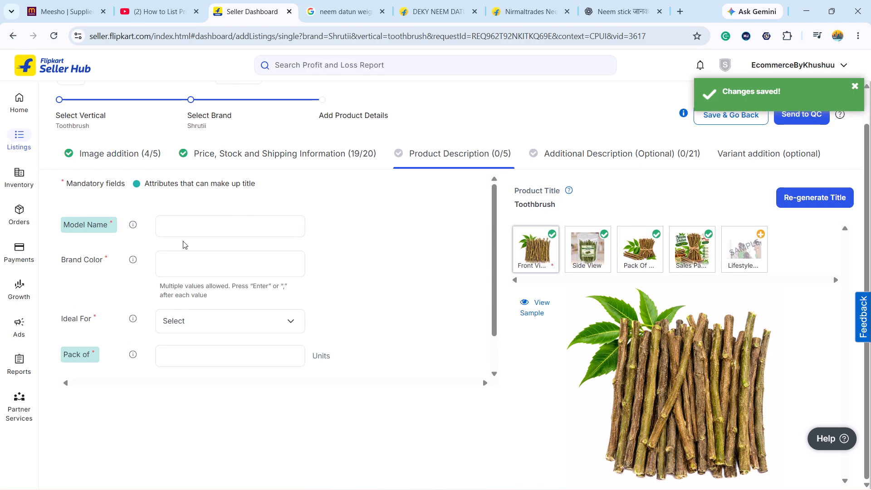
{"action": "scroll", "coordinate": [50, 222], "scroll_direction": "right", "scroll_amount": 1}
{"action": "left_click_drag", "start_coordinate": [42, 218], "coordinate": [108, 216]}
{"action": "key", "text": "ctrl+c"}
{"action": "key", "text": "ctrl+c"}
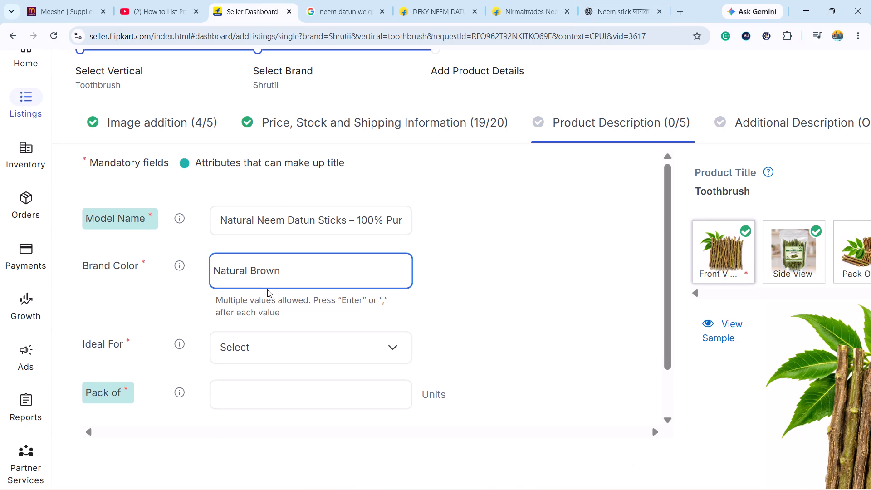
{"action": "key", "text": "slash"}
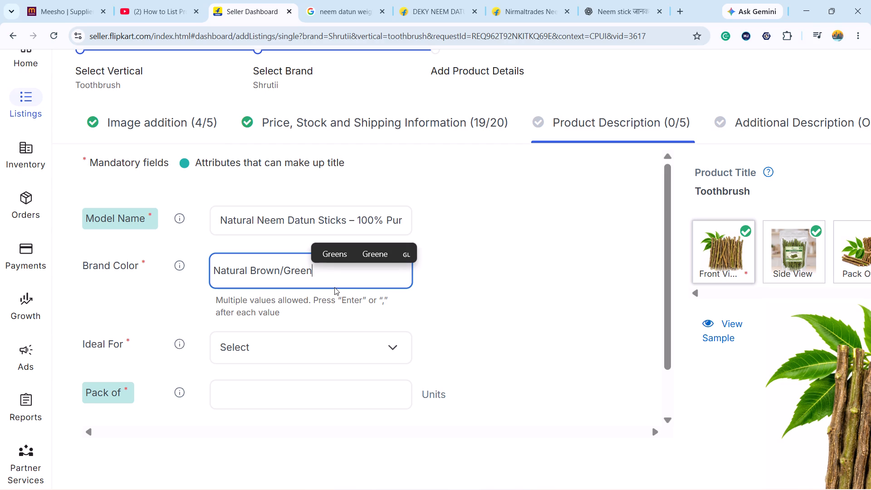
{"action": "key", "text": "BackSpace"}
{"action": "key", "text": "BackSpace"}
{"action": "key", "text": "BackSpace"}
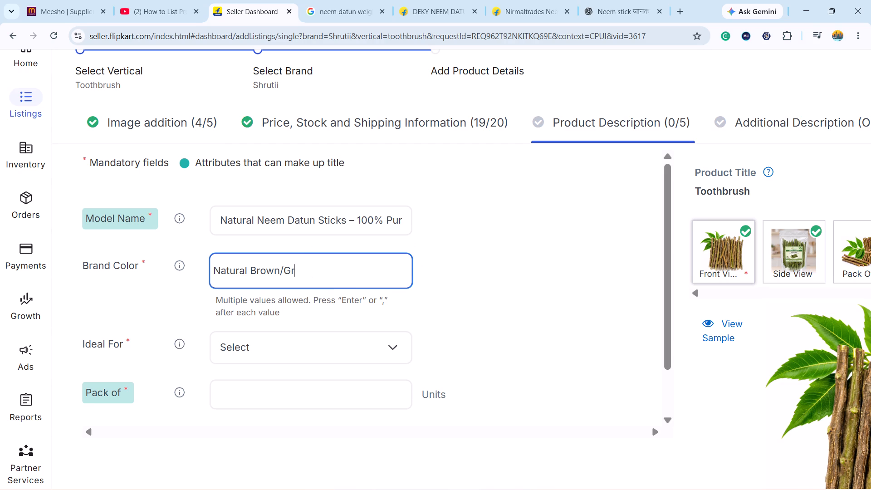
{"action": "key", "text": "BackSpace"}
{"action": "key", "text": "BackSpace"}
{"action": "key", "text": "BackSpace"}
Commit Natural Brown as a Brand Color value and add Natural Green as a second one.
{"action": "scroll", "coordinate": [466, 330], "scroll_direction": "down", "scroll_amount": 1}
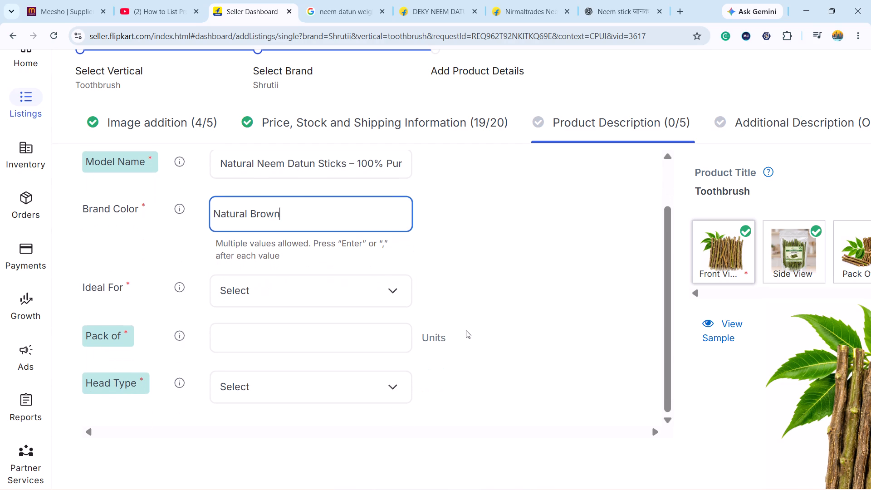
{"action": "left_click", "coordinate": [366, 283]}
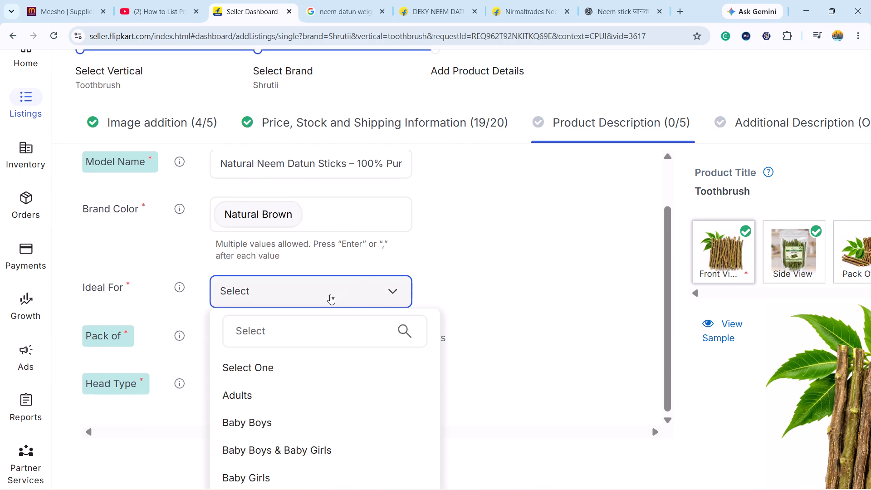
{"action": "left_click", "coordinate": [341, 215]}
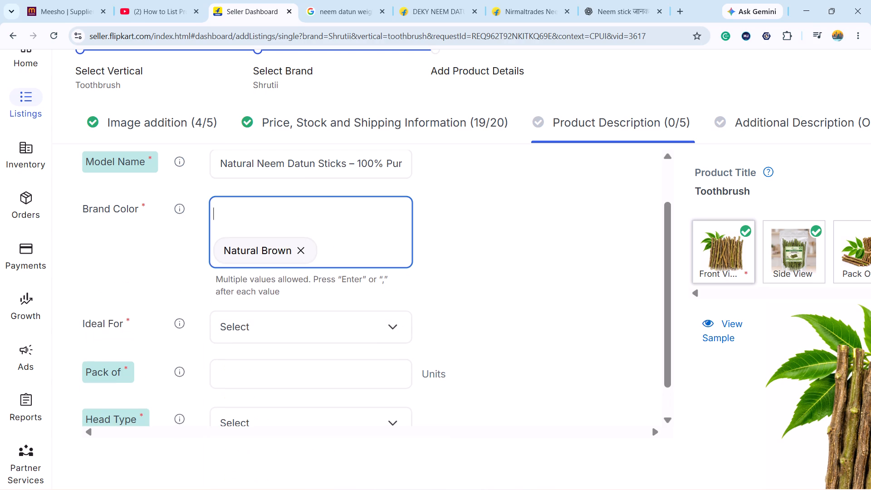
{"action": "type", "text": "atu"}
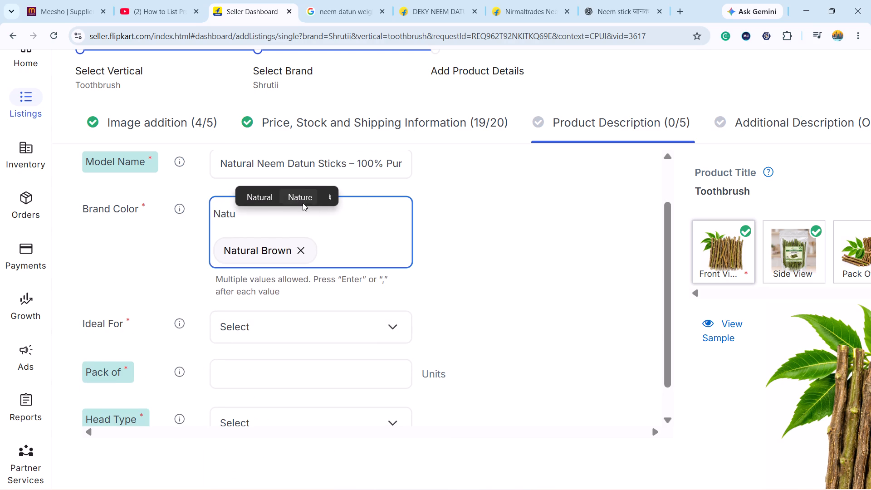
{"action": "left_click", "coordinate": [245, 199]}
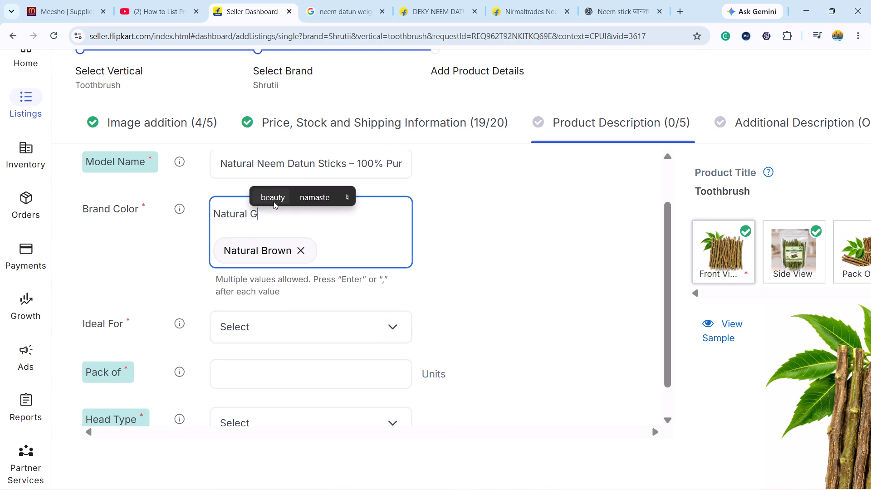
{"action": "key", "text": "Return"}
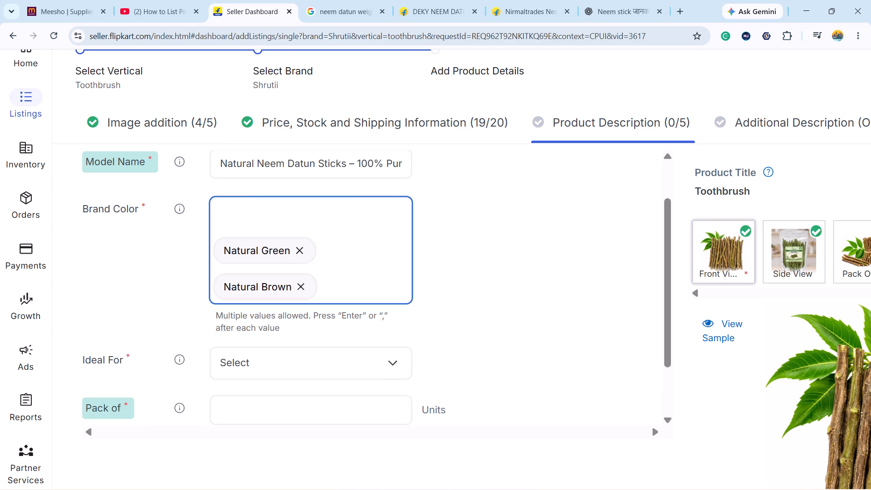
Look over the Ideal For options, copy the "Ideal For" field label and search Google for "neem datun Ideal For".
{"action": "scroll", "coordinate": [310, 270], "scroll_direction": "down", "scroll_amount": 1}
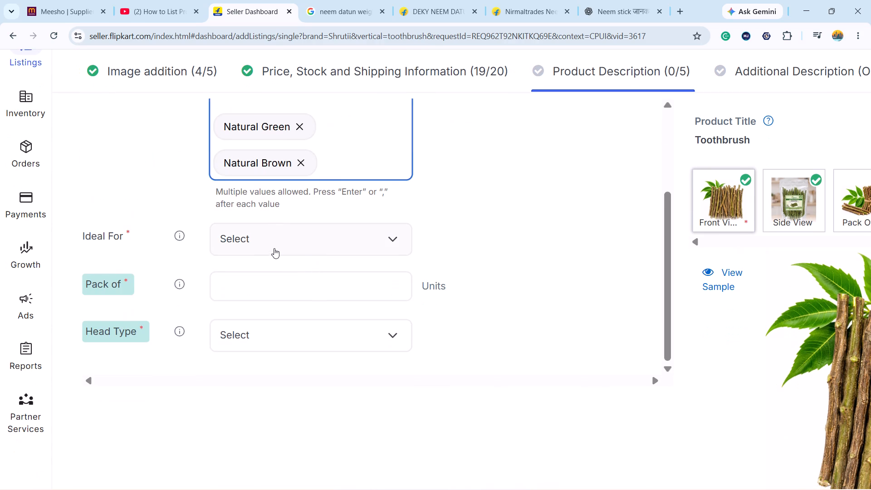
{"action": "left_click", "coordinate": [274, 248]}
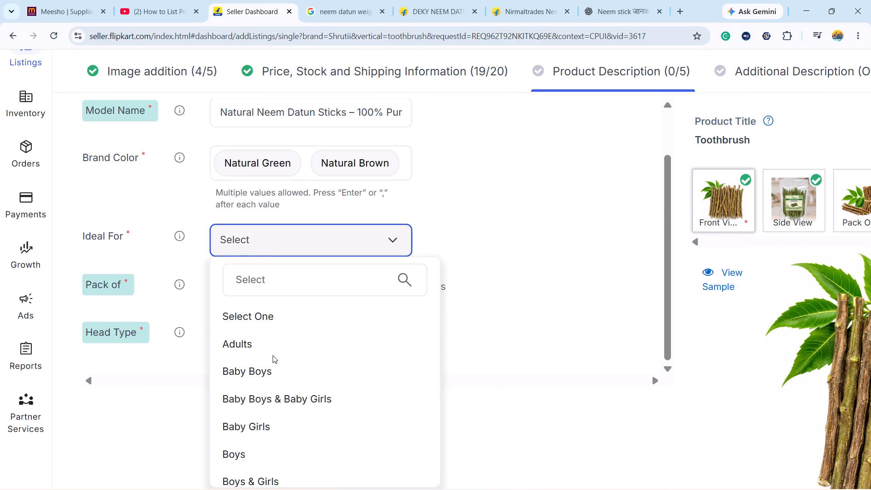
{"action": "scroll", "coordinate": [273, 355], "scroll_direction": "down", "scroll_amount": 1}
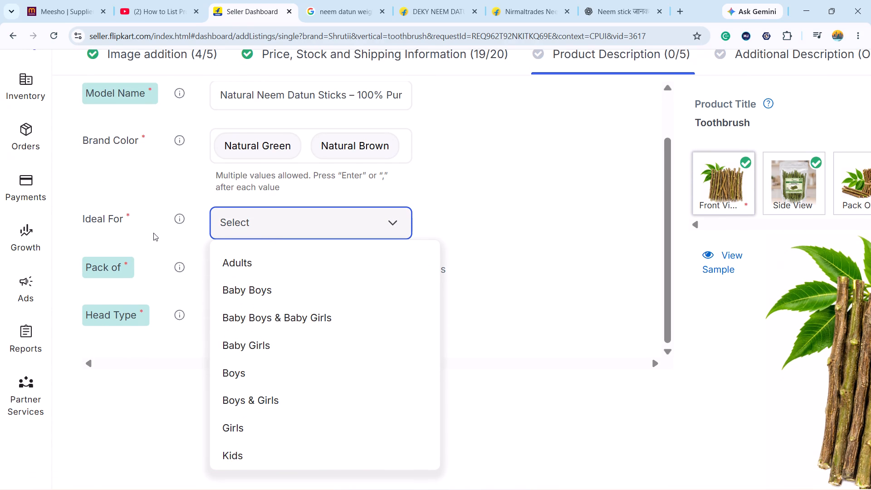
{"action": "left_click_drag", "start_coordinate": [84, 220], "coordinate": [120, 220]}
{"action": "left_click_drag", "start_coordinate": [120, 220], "coordinate": [78, 219]}
{"action": "left_click", "coordinate": [78, 219]}
{"action": "left_click_drag", "start_coordinate": [78, 219], "coordinate": [121, 217]}
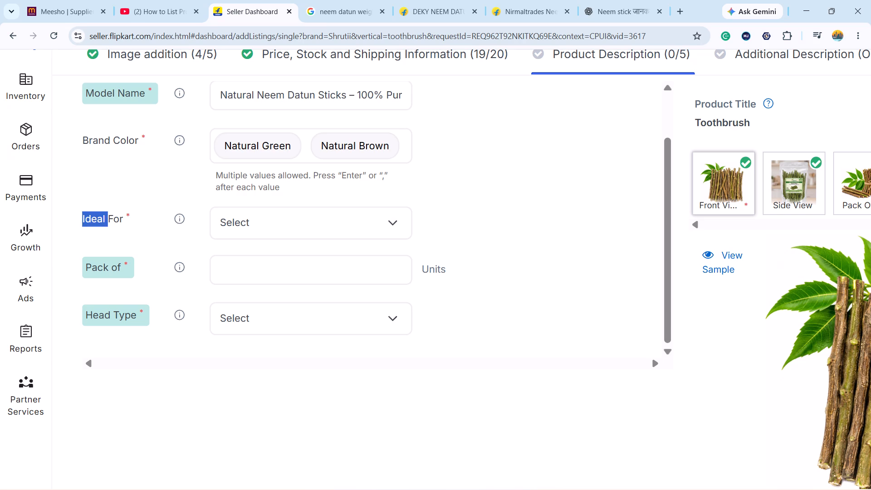
{"action": "key", "text": "ctrl+c"}
{"action": "key", "text": "ctrl+c"}
{"action": "left_click", "coordinate": [335, 0]}
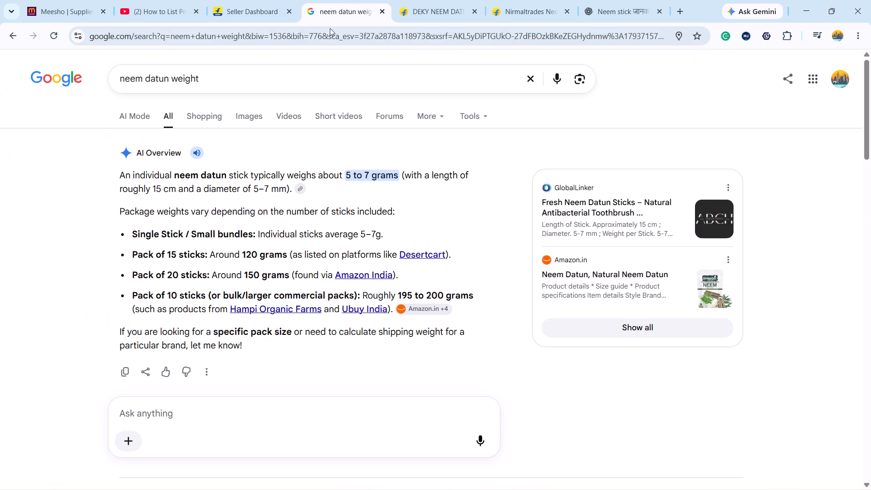
{"action": "left_click_drag", "start_coordinate": [301, 82], "coordinate": [166, 80]}
{"action": "left_click_drag", "start_coordinate": [166, 80], "coordinate": [171, 81]}
{"action": "key", "text": "ctrl+v"}
{"action": "key", "text": "Return"}
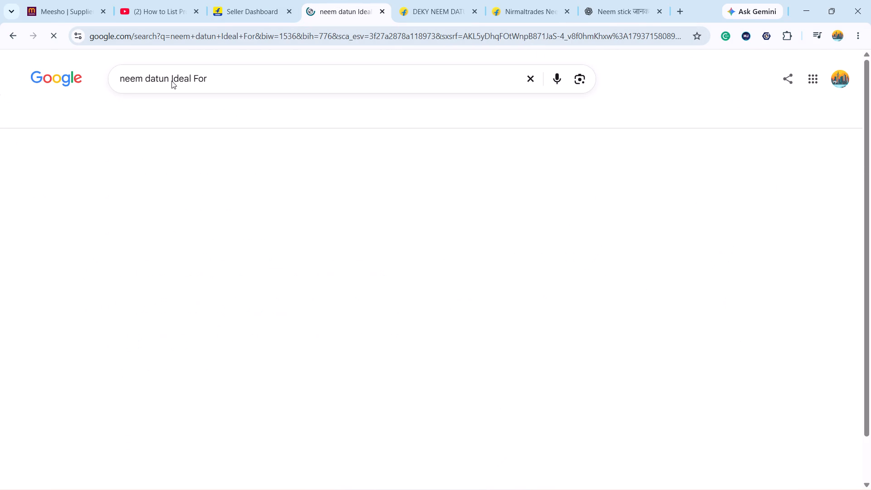
{"action": "left_click", "coordinate": [274, 242]}
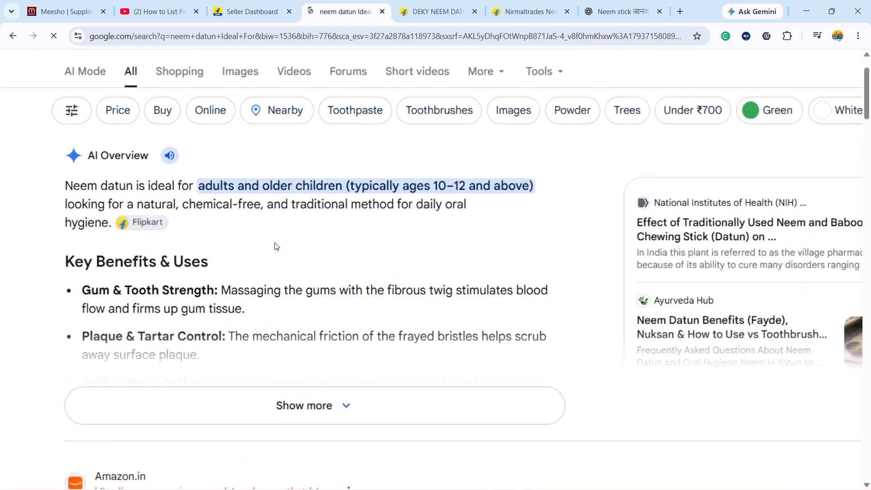
Return to the Flipkart Seller Hub listing and set Ideal For to Adults.
{"action": "left_click", "coordinate": [211, 0]}
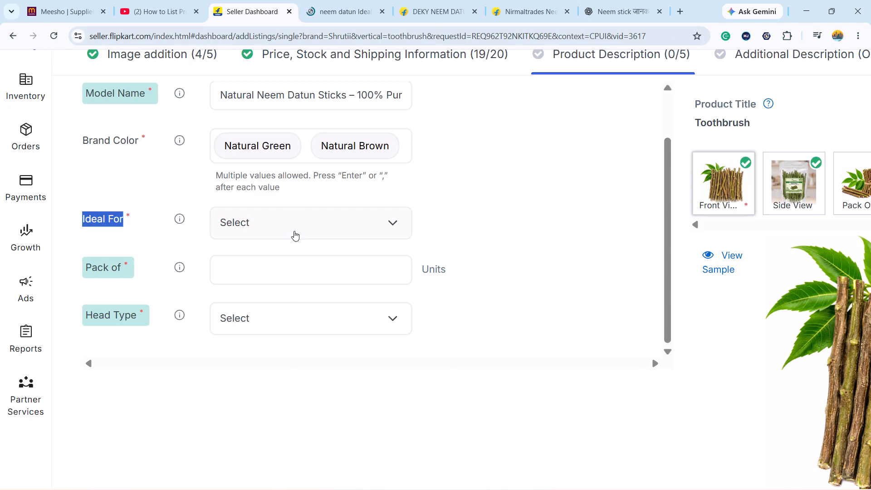
{"action": "left_click", "coordinate": [294, 231]}
{"action": "scroll", "coordinate": [299, 367], "scroll_direction": "down", "scroll_amount": 3}
{"action": "scroll", "coordinate": [299, 367], "scroll_direction": "up", "scroll_amount": 1}
{"action": "scroll", "coordinate": [258, 266], "scroll_direction": "up", "scroll_amount": 1}
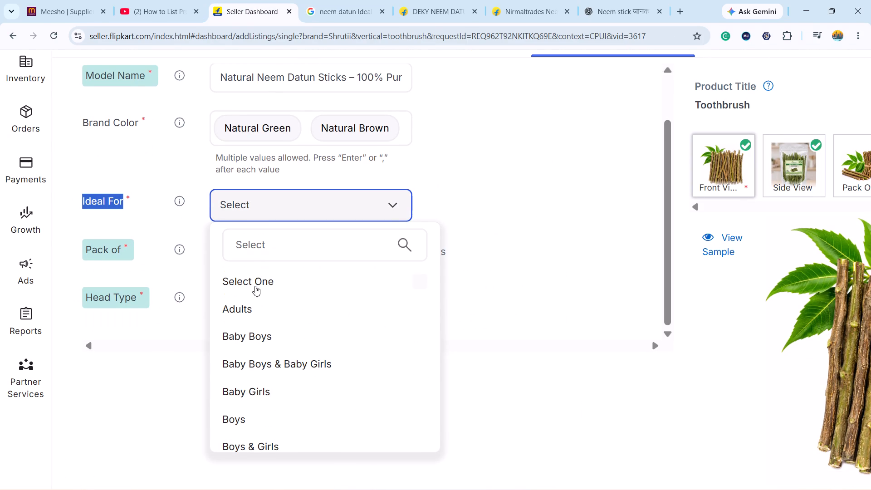
{"action": "scroll", "coordinate": [251, 310], "scroll_direction": "down", "scroll_amount": 4}
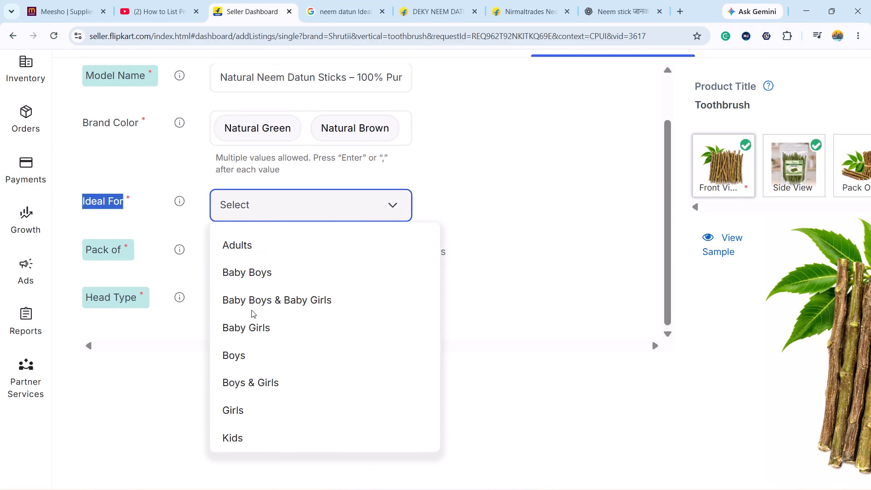
{"action": "scroll", "coordinate": [251, 310], "scroll_direction": "up", "scroll_amount": 7}
{"action": "left_click", "coordinate": [251, 314]}
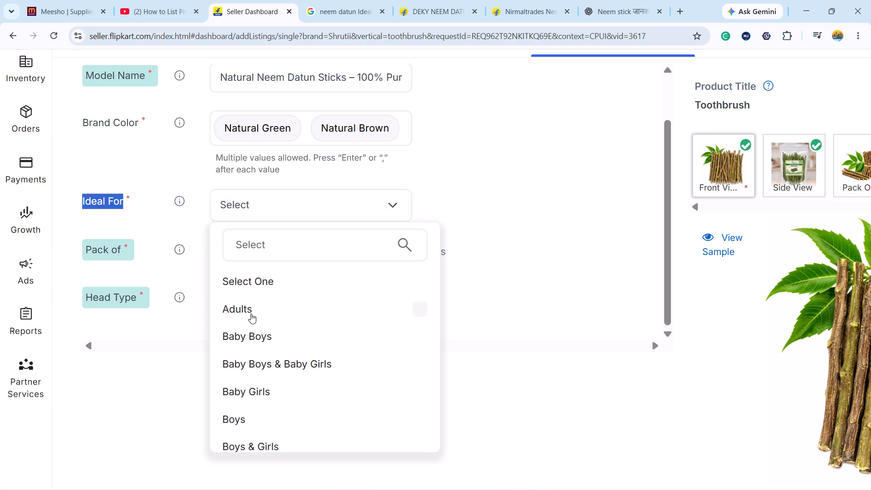
{"action": "left_click", "coordinate": [545, 231]}
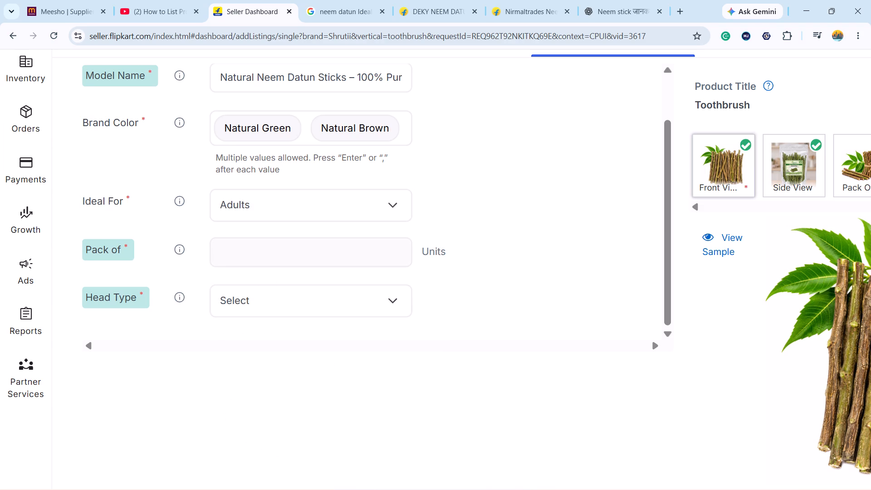
Look through the Head Type options in the Product Description and set Head Type to Soft.
{"action": "left_click_drag", "start_coordinate": [83, 247], "coordinate": [138, 256]}
{"action": "left_click", "coordinate": [138, 256]}
{"action": "scroll", "coordinate": [215, 282], "scroll_direction": "down", "scroll_amount": 2}
{"action": "left_click", "coordinate": [262, 295]}
{"action": "scroll", "coordinate": [268, 358], "scroll_direction": "down", "scroll_amount": 1}
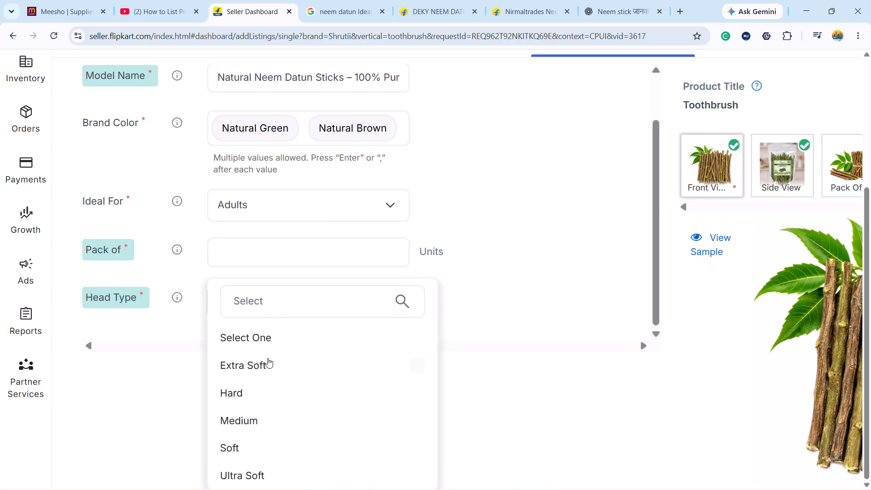
{"action": "scroll", "coordinate": [285, 375], "scroll_direction": "down", "scroll_amount": 1}
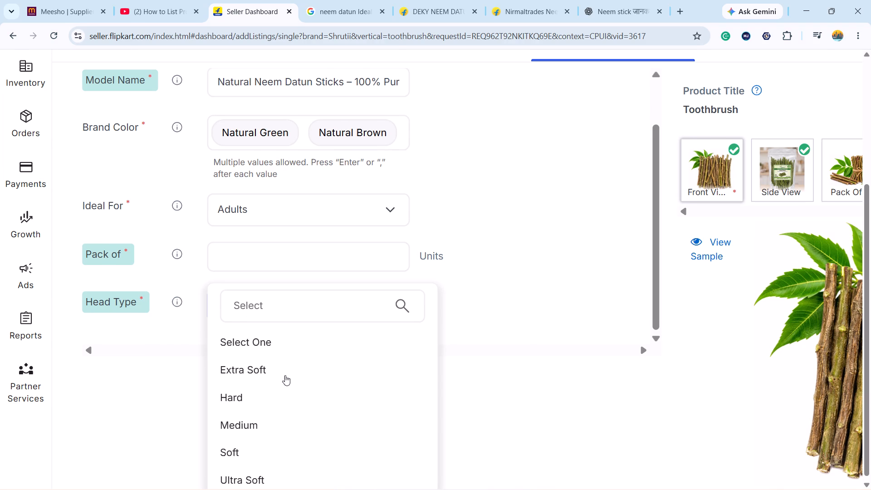
{"action": "scroll", "coordinate": [263, 421], "scroll_direction": "down", "scroll_amount": 2}
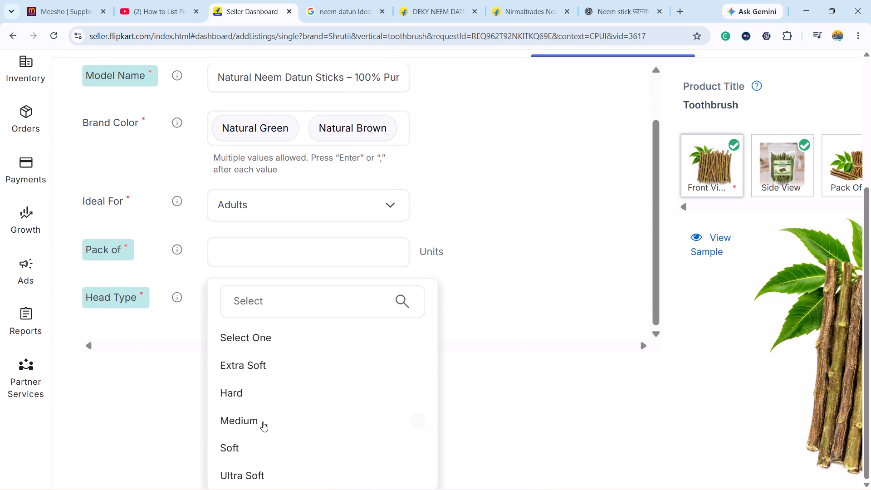
{"action": "left_click", "coordinate": [252, 442]}
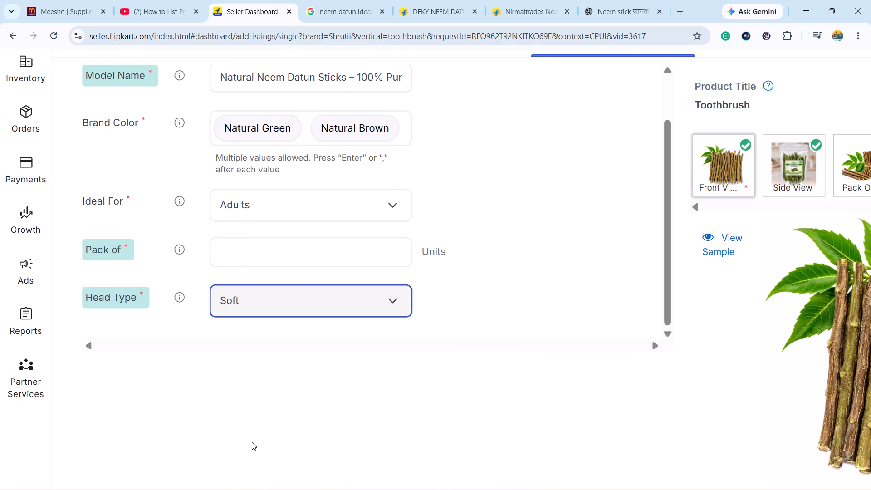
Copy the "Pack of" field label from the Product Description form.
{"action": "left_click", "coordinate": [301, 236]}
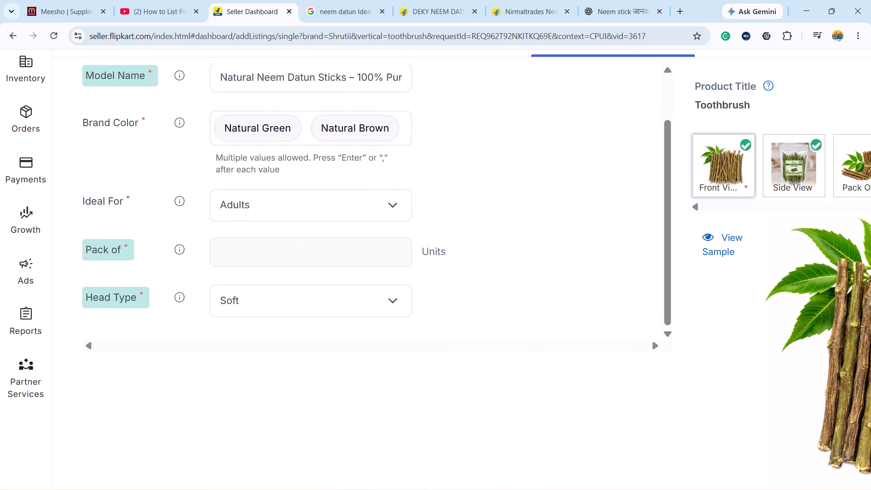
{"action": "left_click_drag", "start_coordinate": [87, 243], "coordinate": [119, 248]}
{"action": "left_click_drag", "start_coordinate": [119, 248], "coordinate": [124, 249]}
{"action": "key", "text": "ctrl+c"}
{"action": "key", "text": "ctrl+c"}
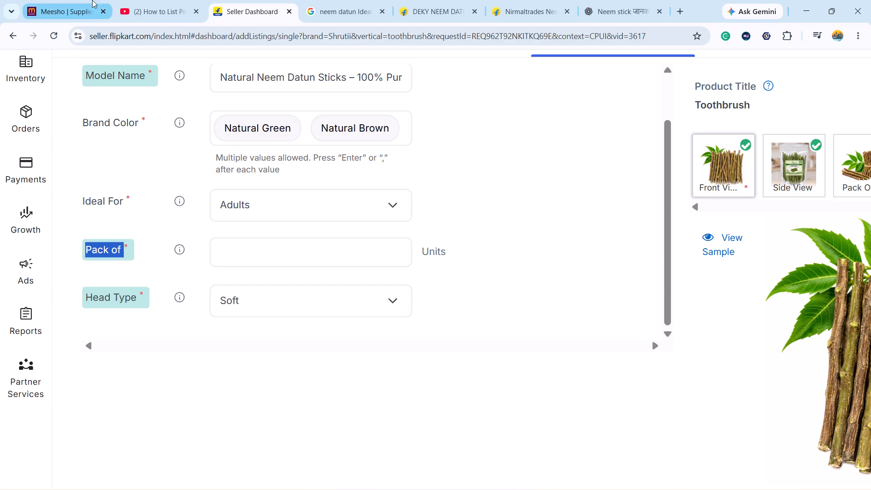
Switch to the YouTube Flipkart listing tutorial and skim forward through its Product Description part to the Additional Description section.
{"action": "left_click", "coordinate": [115, 0]}
{"action": "left_click", "coordinate": [245, 154]}
{"action": "key", "text": "Right"}
{"action": "key", "text": "Right"}
{"action": "key", "text": "Right"}
{"action": "key", "text": "Right"}
{"action": "key", "text": "Right"}
{"action": "key", "text": "Right"}
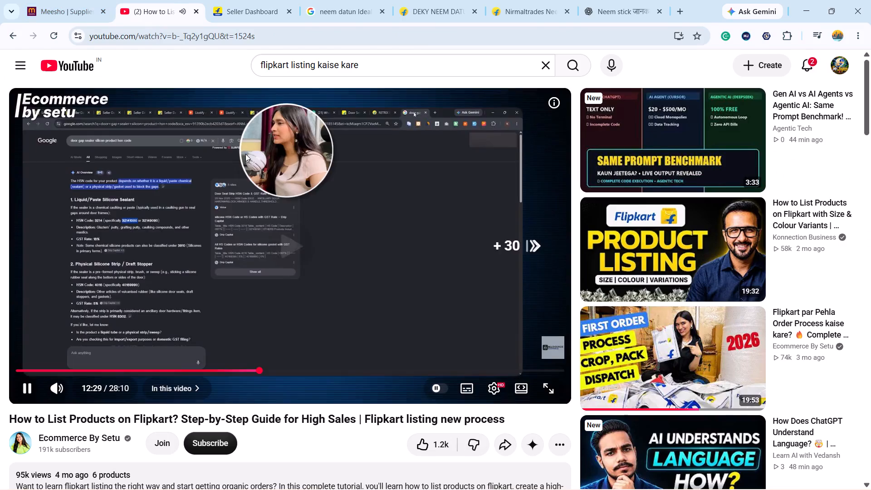
{"action": "key", "text": "Right"}
{"action": "key", "text": "Right"}
{"action": "key", "text": "Right"}
{"action": "key", "text": "Right"}
{"action": "key", "text": "Right"}
{"action": "key", "text": "Right"}
{"action": "key", "text": "Right"}
{"action": "key", "text": "Right"}
{"action": "key", "text": "Right"}
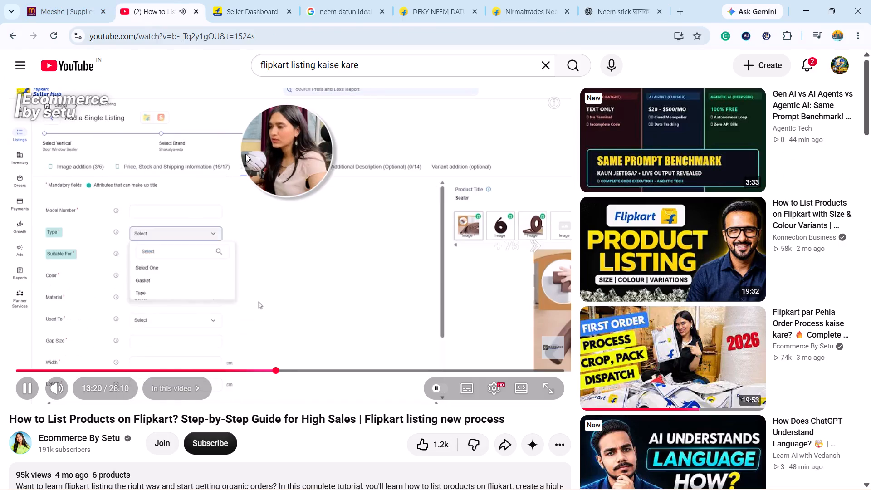
{"action": "key", "text": "Right"}
{"action": "key", "text": "Right"}
{"action": "key", "text": "Right"}
{"action": "key", "text": "Right"}
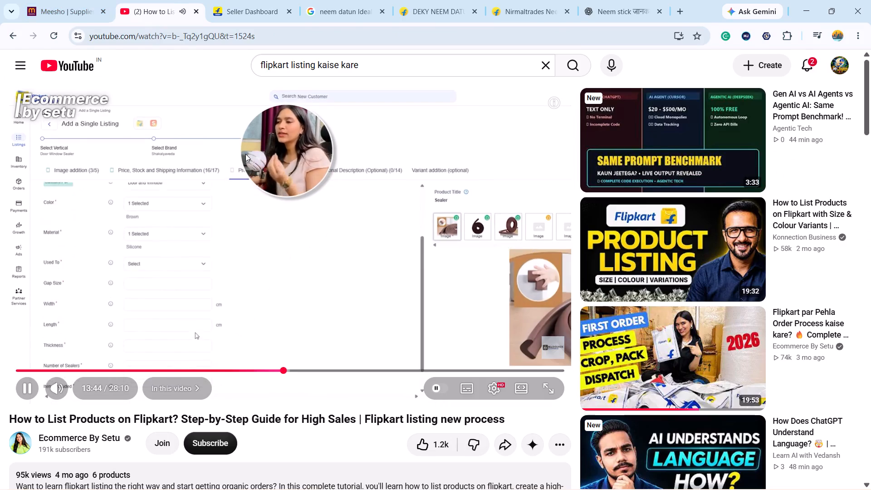
{"action": "key", "text": "Right"}
{"action": "key", "text": "Right"}
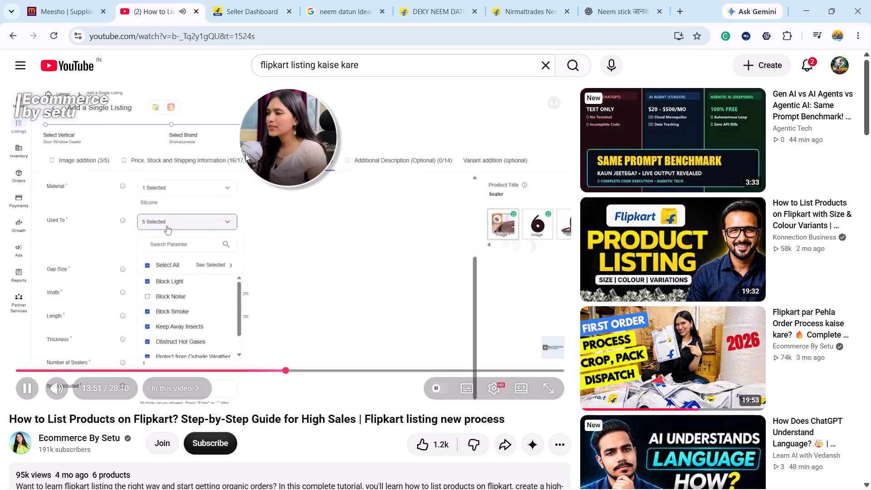
{"action": "key", "text": "Right"}
{"action": "key", "text": "Right"}
{"action": "key", "text": "Right"}
{"action": "key", "text": "Right"}
{"action": "key", "text": "Right"}
{"action": "key", "text": "Right"}
{"action": "key", "text": "Right"}
{"action": "key", "text": "Right"}
{"action": "key", "text": "Right"}
{"action": "key", "text": "Right"}
{"action": "key", "text": "Right"}
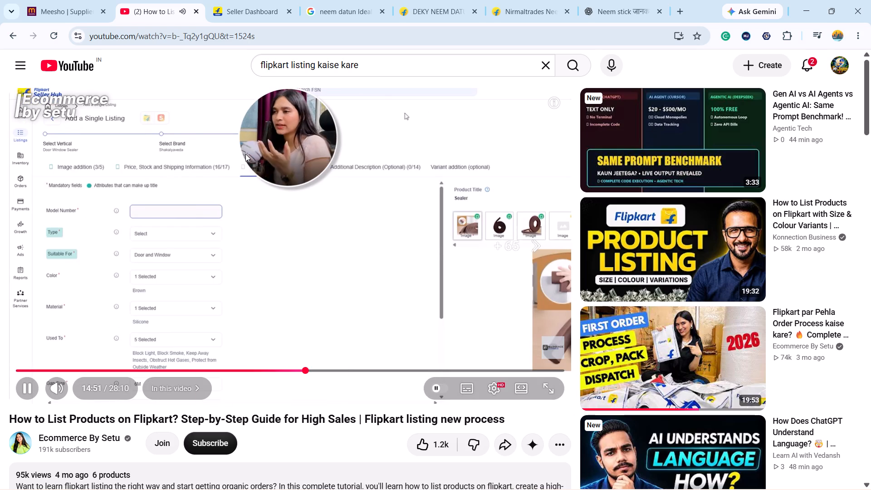
{"action": "key", "text": "Right"}
{"action": "key", "text": "Right"}
{"action": "key", "text": "Right"}
{"action": "key", "text": "Right"}
{"action": "key", "text": "Right"}
{"action": "key", "text": "Right"}
{"action": "key", "text": "Right"}
{"action": "key", "text": "Right"}
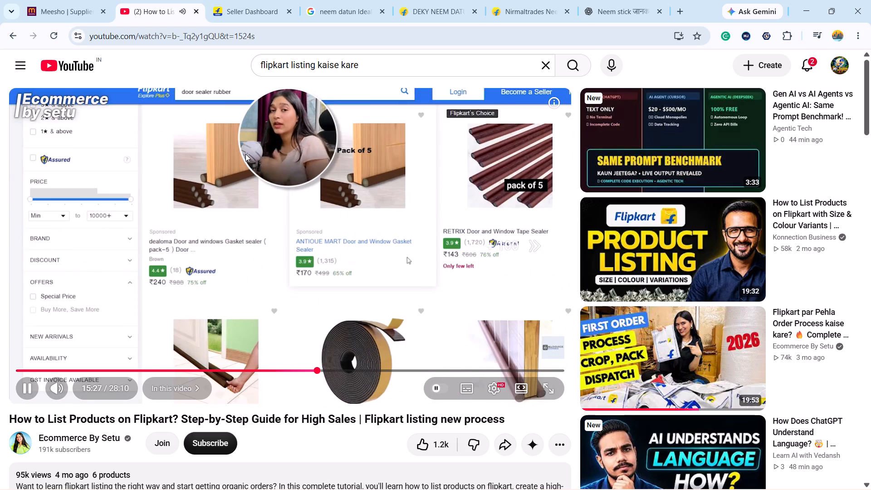
{"action": "key", "text": "Right"}
{"action": "key", "text": "Right"}
{"action": "key", "text": "Right"}
{"action": "key", "text": "Right"}
{"action": "key", "text": "Right"}
{"action": "key", "text": "Right"}
{"action": "key", "text": "Right"}
{"action": "key", "text": "Right"}
{"action": "key", "text": "Right"}
{"action": "key", "text": "Right"}
{"action": "key", "text": "Right"}
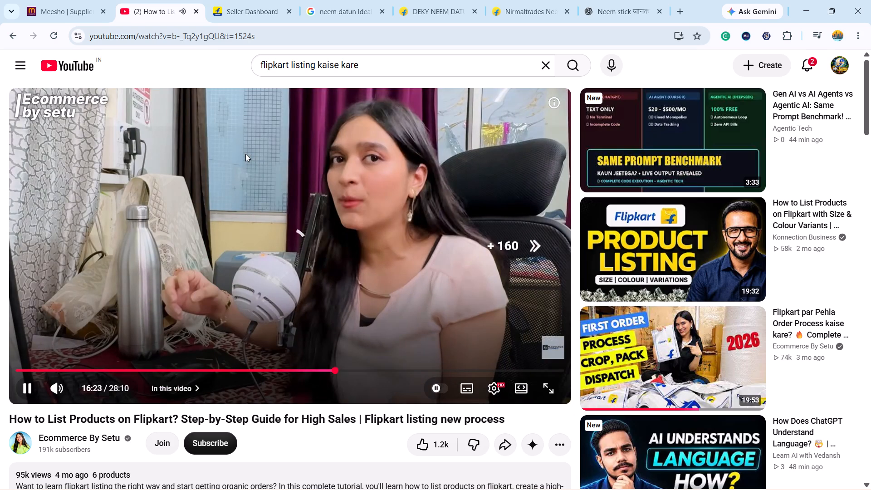
{"action": "key", "text": "Right"}
{"action": "key", "text": "Right"}
{"action": "key", "text": "Right"}
{"action": "key", "text": "Right"}
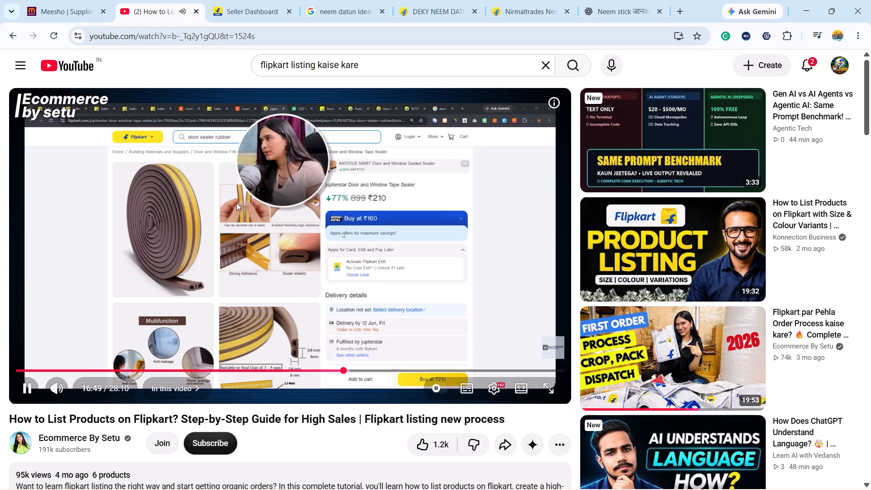
{"action": "key", "text": "Right"}
{"action": "key", "text": "Right"}
{"action": "key", "text": "Right"}
{"action": "key", "text": "Right"}
{"action": "key", "text": "Right"}
{"action": "key", "text": "Right"}
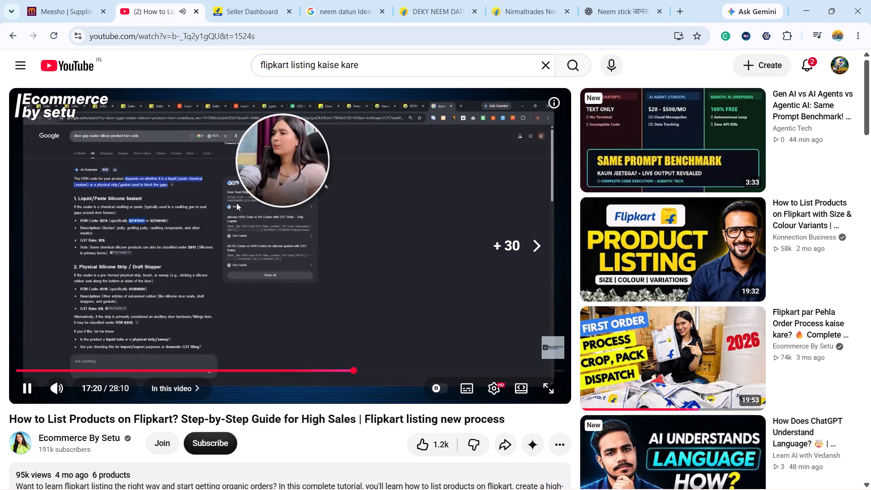
{"action": "key", "text": "Right"}
{"action": "key", "text": "Right"}
{"action": "key", "text": "Right"}
{"action": "key", "text": "Right"}
{"action": "key", "text": "Right"}
{"action": "key", "text": "Right"}
{"action": "key", "text": "Right"}
{"action": "key", "text": "Right"}
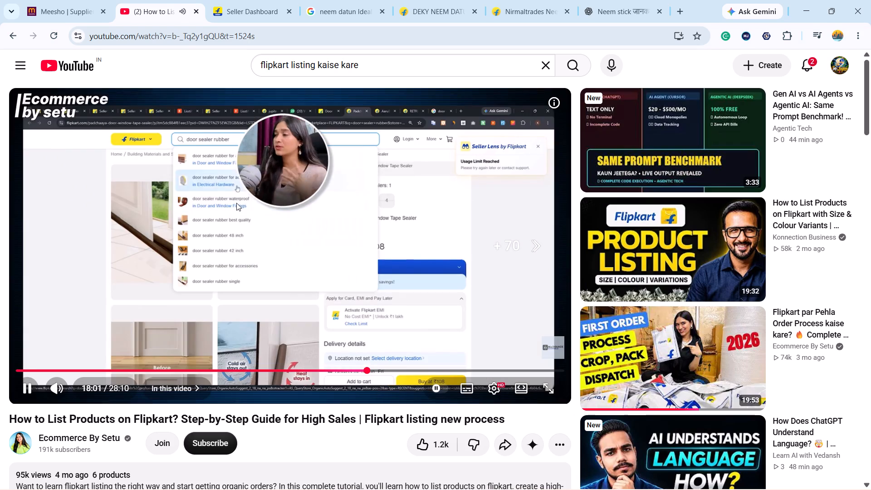
{"action": "key", "text": "Right"}
{"action": "key", "text": "Right"}
{"action": "key", "text": "Right"}
{"action": "key", "text": "Right"}
{"action": "key", "text": "Right"}
{"action": "key", "text": "Right"}
{"action": "key", "text": "Right"}
{"action": "key", "text": "Right"}
{"action": "key", "text": "Right"}
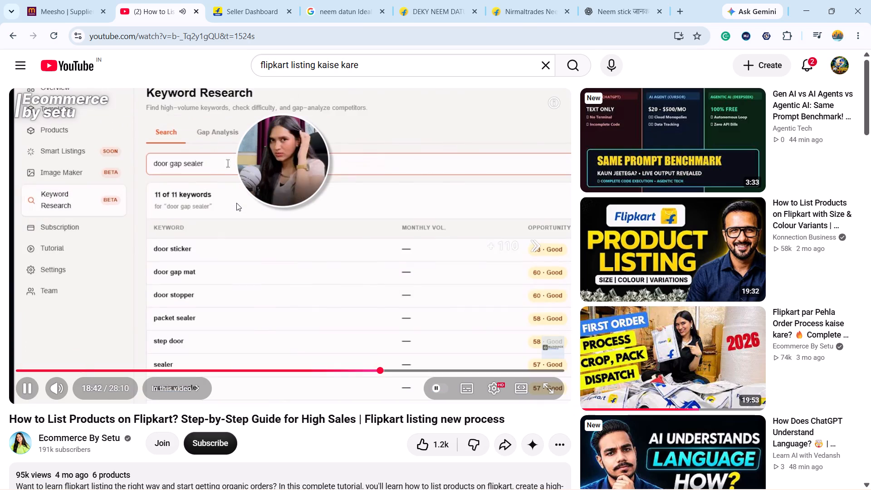
{"action": "key", "text": "Right"}
{"action": "key", "text": "Right"}
{"action": "key", "text": "Right"}
{"action": "key", "text": "Right"}
{"action": "key", "text": "Right"}
{"action": "key", "text": "Right"}
{"action": "key", "text": "Right"}
{"action": "key", "text": "Right"}
{"action": "key", "text": "Right"}
{"action": "key", "text": "Right"}
{"action": "key", "text": "Right"}
{"action": "key", "text": "Right"}
{"action": "key", "text": "Right"}
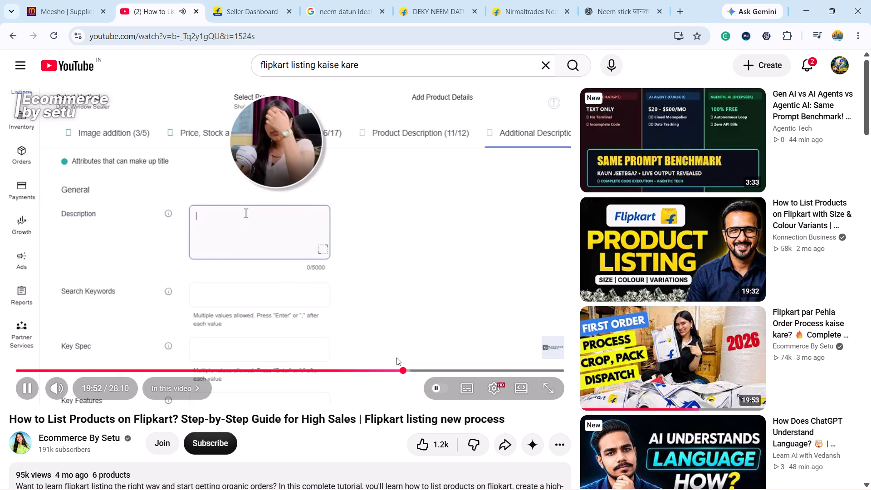
Rewind the tutorial to the filled-in Product Description form, magnify the form and pause the video there.
{"action": "key", "text": "Left"}
{"action": "key", "text": "Left"}
{"action": "key", "text": "Left"}
{"action": "key", "text": "Left"}
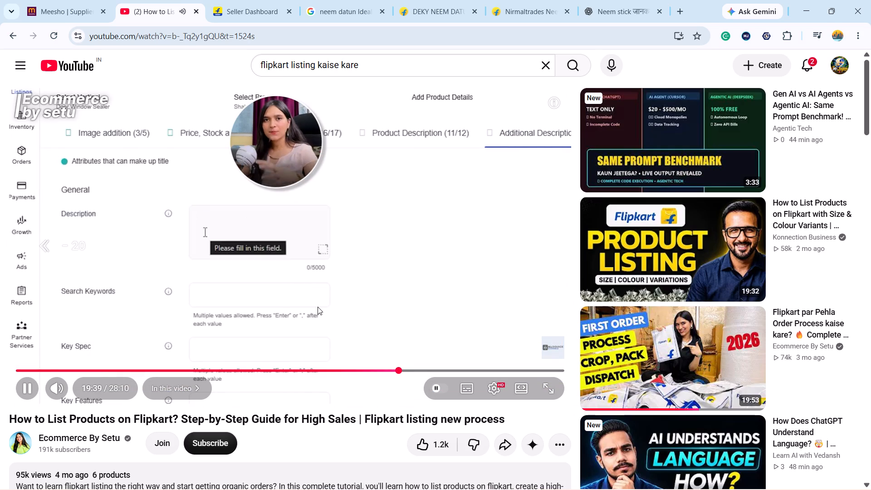
{"action": "key", "text": "Left"}
{"action": "key", "text": "Left"}
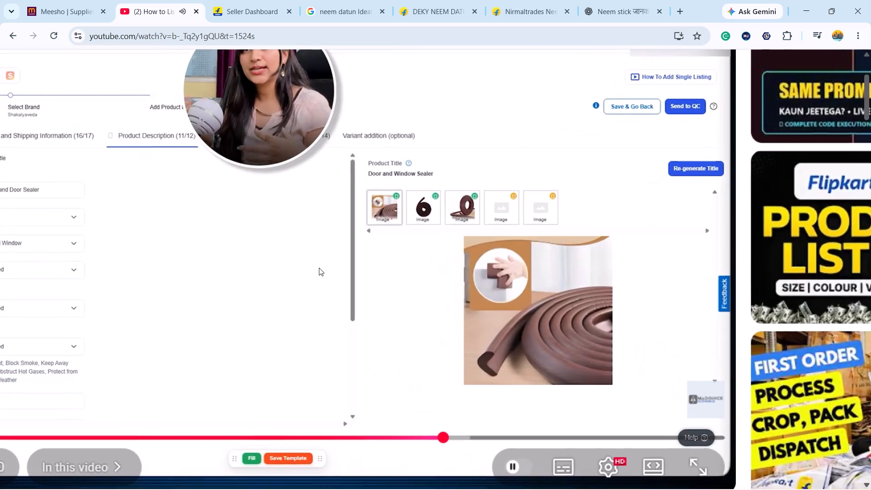
{"action": "scroll", "coordinate": [319, 268], "scroll_direction": "right", "scroll_amount": 2}
{"action": "scroll", "coordinate": [213, 269], "scroll_direction": "right", "scroll_amount": 1}
{"action": "left_click", "coordinate": [192, 285]}
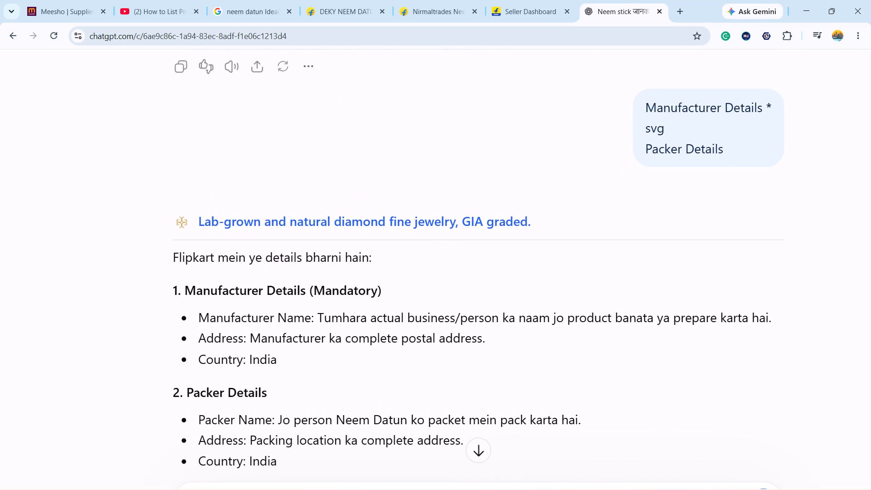
Enter the seller's first name in both the Manufacturer Details and Packer Details fields of the listing.
{"action": "left_click", "coordinate": [548, 0]}
{"action": "left_click", "coordinate": [279, 336]}
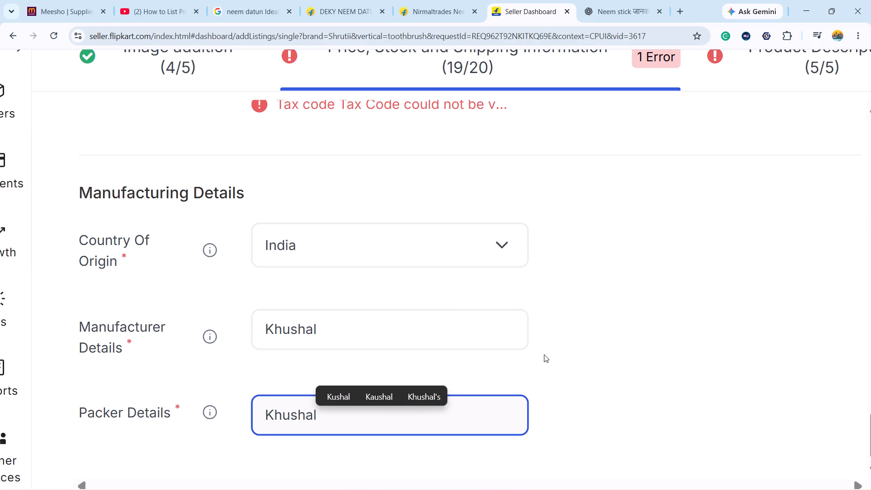
{"action": "left_click", "coordinate": [559, 137]}
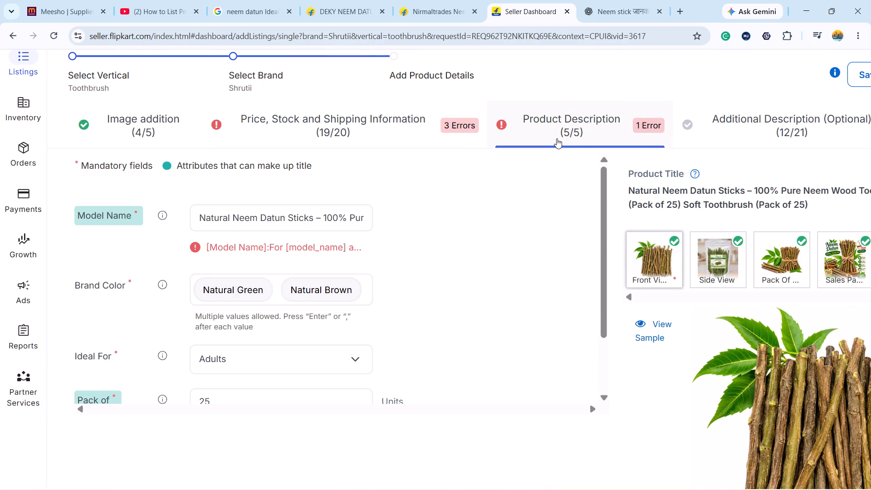
Replace the Seller SKU ID in the Price, Stock and Shipping Information section with ND25.
{"action": "left_click", "coordinate": [432, 129]}
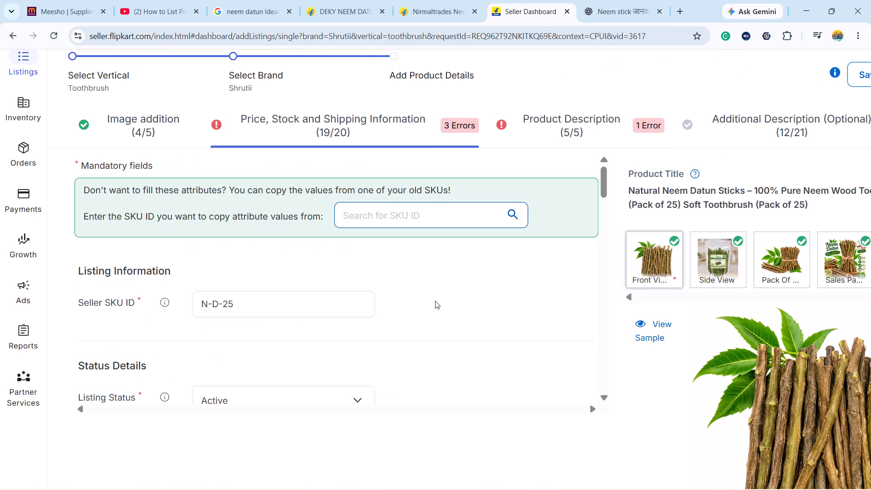
{"action": "scroll", "coordinate": [435, 301], "scroll_direction": "down", "scroll_amount": 1}
{"action": "scroll", "coordinate": [435, 301], "scroll_direction": "up", "scroll_amount": 1}
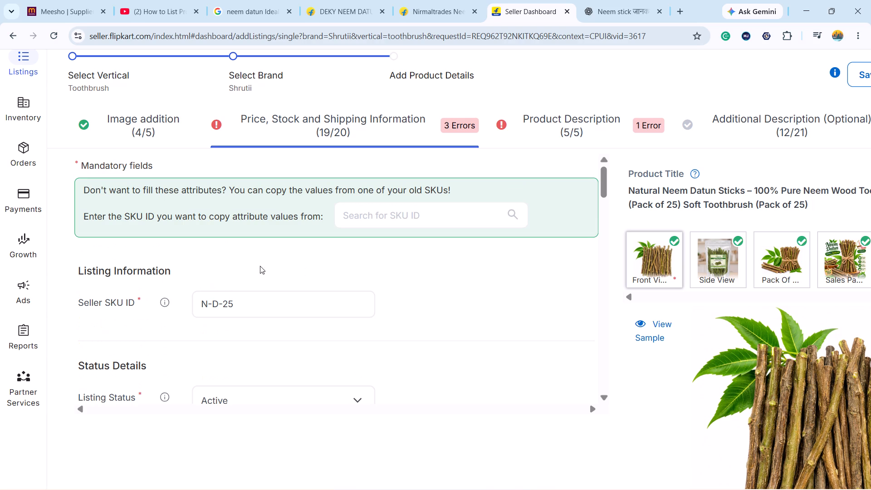
{"action": "left_click_drag", "start_coordinate": [249, 299], "coordinate": [182, 305]}
{"action": "key", "text": "BackSpace"}
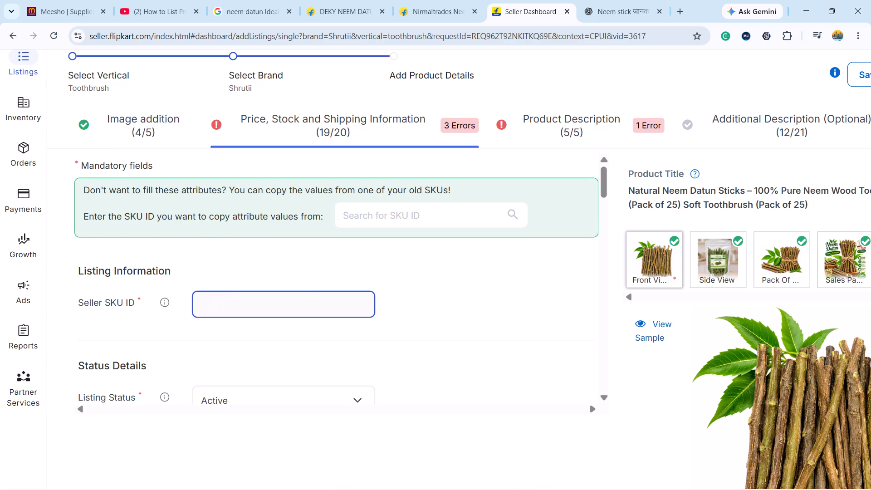
{"action": "key", "text": "n"}
{"action": "key", "text": "Return"}
Review the package, tax and manufacturing details, and resubmit the existing Packer Details and Manufacturer Details entries.
{"action": "scroll", "coordinate": [402, 370], "scroll_direction": "down", "scroll_amount": 6}
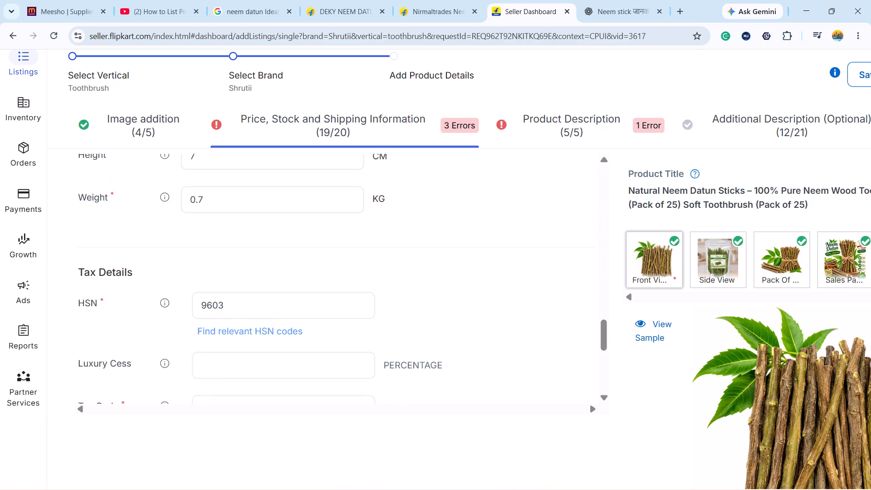
{"action": "scroll", "coordinate": [402, 370], "scroll_direction": "up", "scroll_amount": 1}
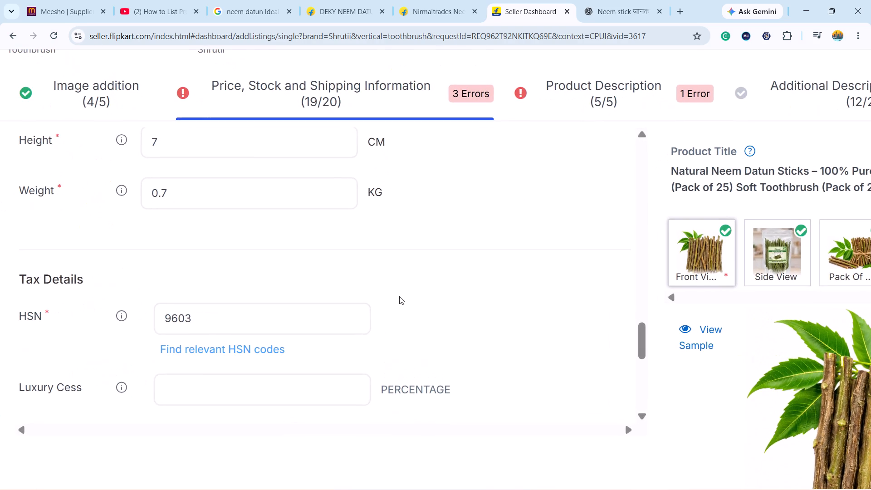
{"action": "scroll", "coordinate": [399, 296], "scroll_direction": "right", "scroll_amount": 1}
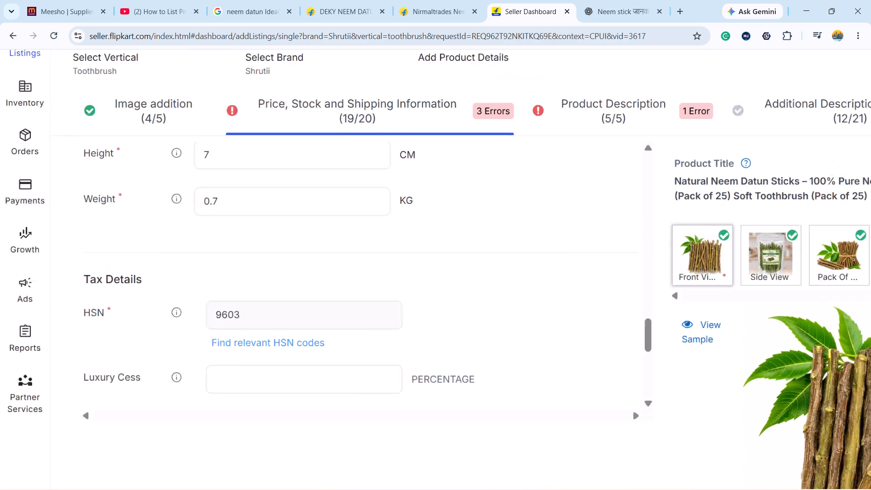
{"action": "scroll", "coordinate": [364, 313], "scroll_direction": "up", "scroll_amount": 4}
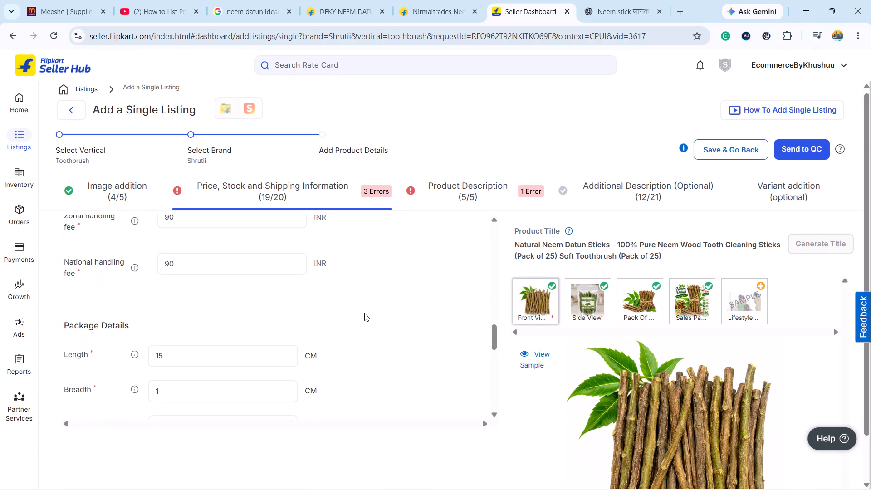
{"action": "scroll", "coordinate": [364, 313], "scroll_direction": "up", "scroll_amount": 2}
{"action": "scroll", "coordinate": [364, 313], "scroll_direction": "down", "scroll_amount": 9}
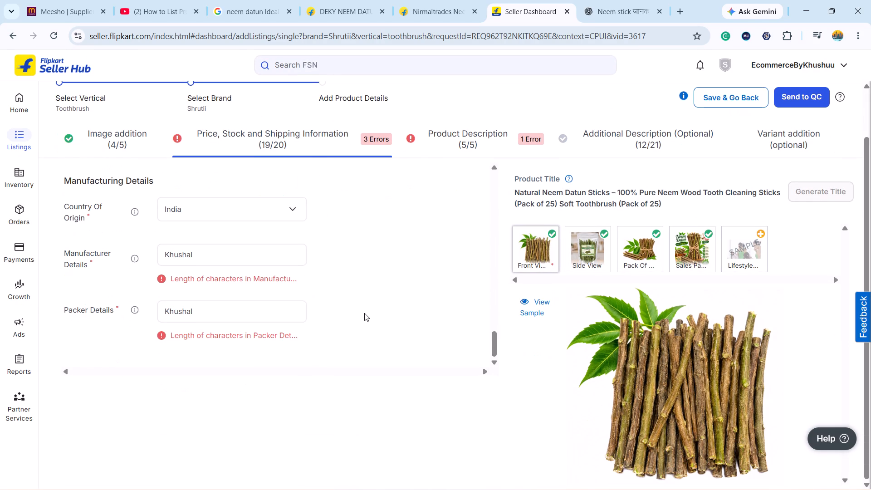
{"action": "scroll", "coordinate": [364, 313], "scroll_direction": "down", "scroll_amount": 1}
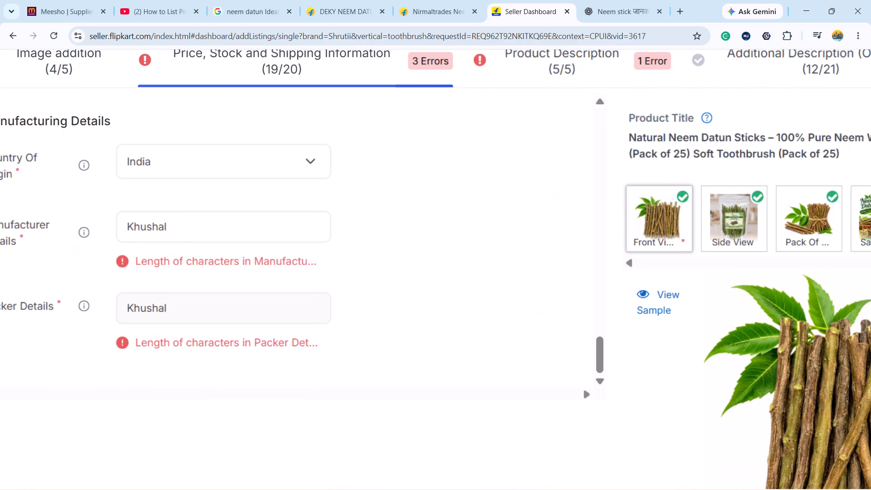
{"action": "left_click", "coordinate": [251, 319]}
{"action": "key", "text": "Return"}
{"action": "left_click", "coordinate": [259, 233]}
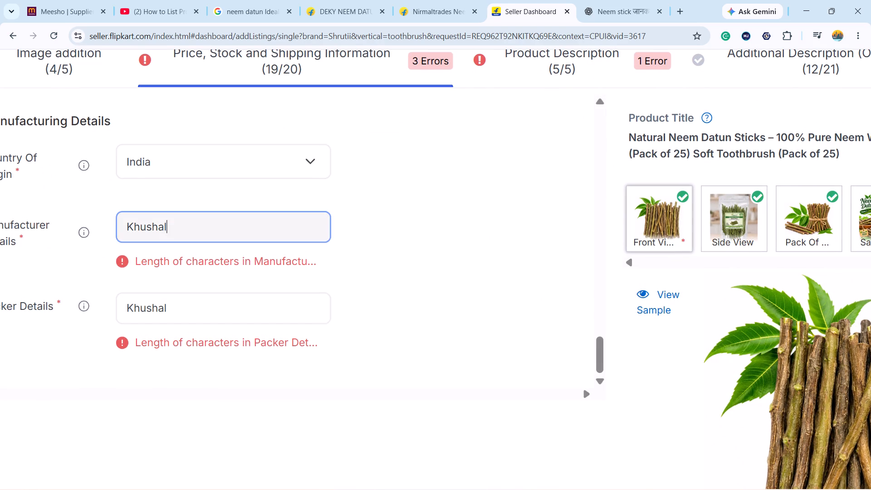
{"action": "key", "text": "Return"}
In the Product Description section, delete "– 100% Pure" from the Model Name.
{"action": "left_click", "coordinate": [500, 73]}
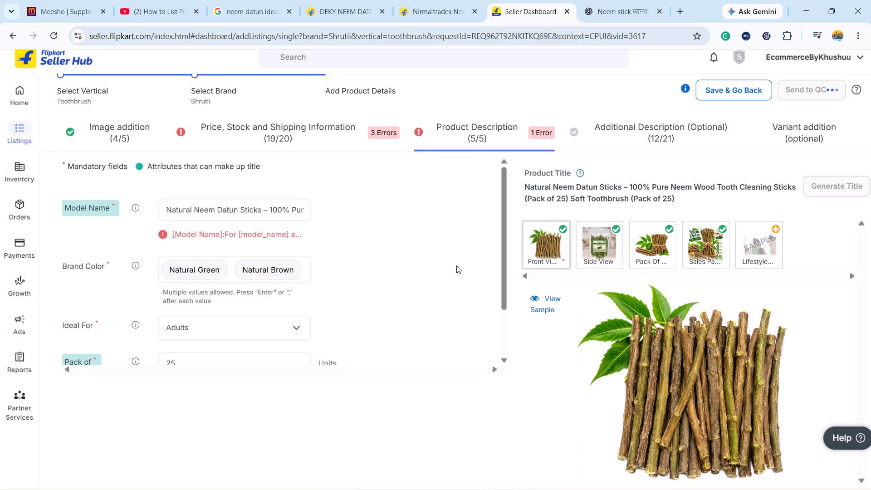
{"action": "scroll", "coordinate": [270, 253], "scroll_direction": "right", "scroll_amount": 2}
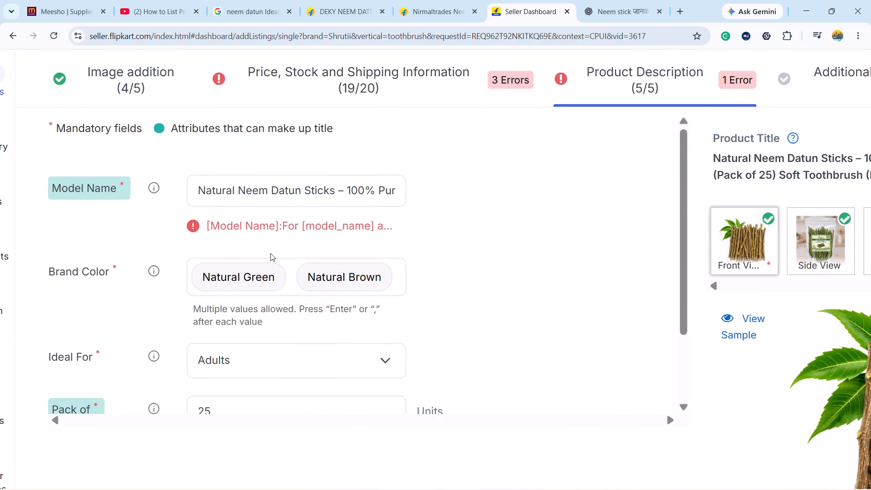
{"action": "scroll", "coordinate": [313, 253], "scroll_direction": "up", "scroll_amount": 1}
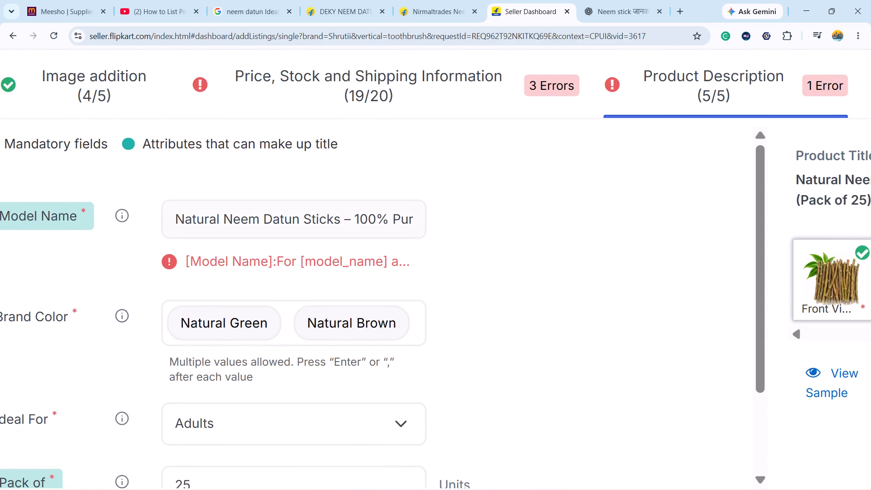
{"action": "left_click_drag", "start_coordinate": [342, 221], "coordinate": [400, 213]}
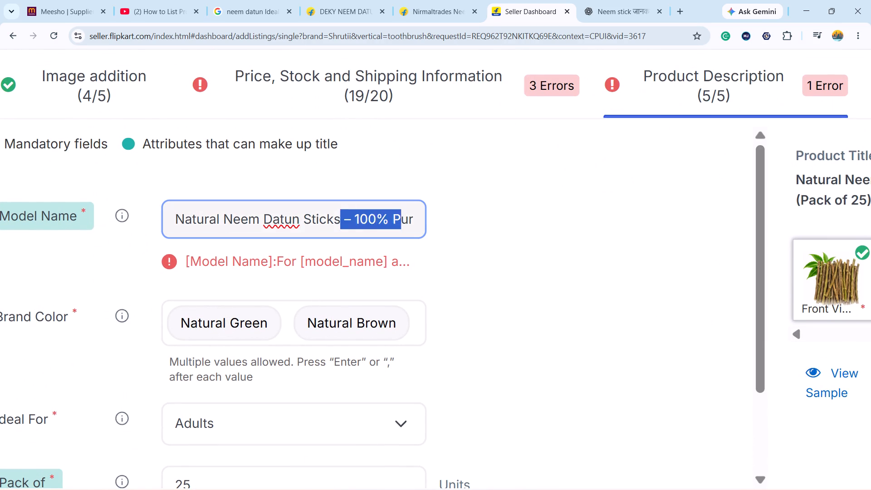
{"action": "left_click_drag", "start_coordinate": [400, 213], "coordinate": [276, 204]}
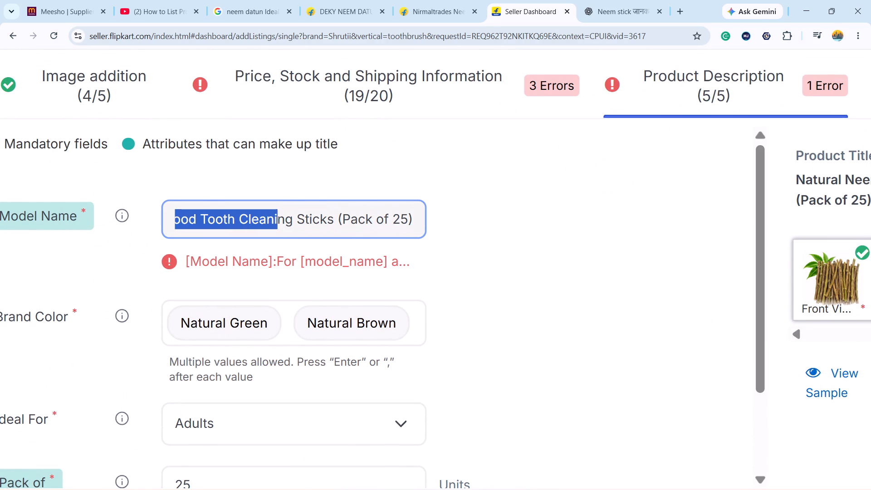
{"action": "left_click_drag", "start_coordinate": [276, 204], "coordinate": [378, 220]}
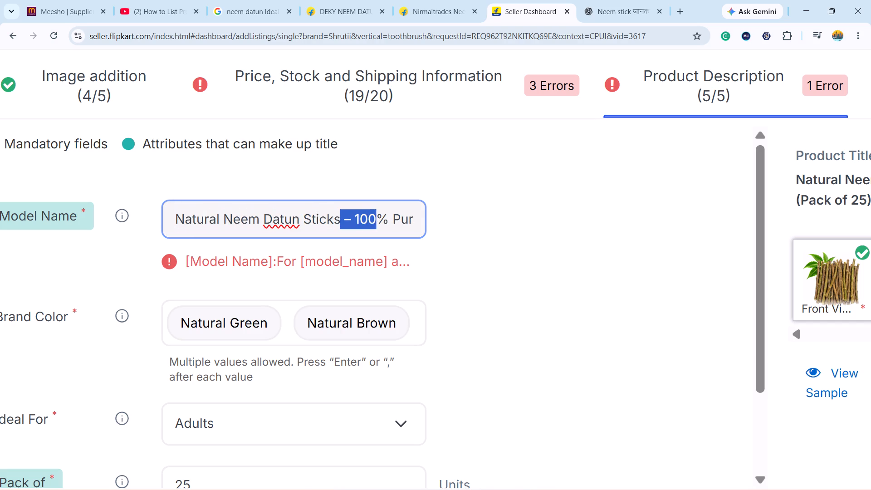
{"action": "left_click_drag", "start_coordinate": [378, 220], "coordinate": [334, 232]}
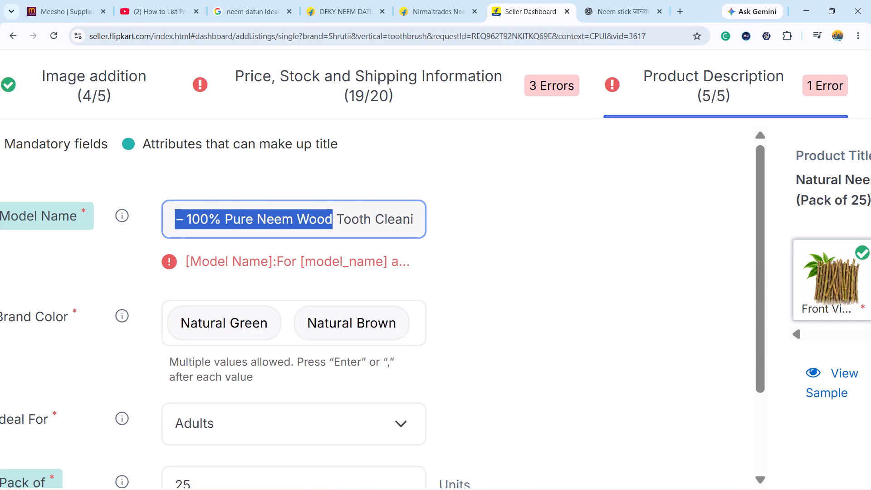
{"action": "left_click_drag", "start_coordinate": [334, 232], "coordinate": [284, 229]}
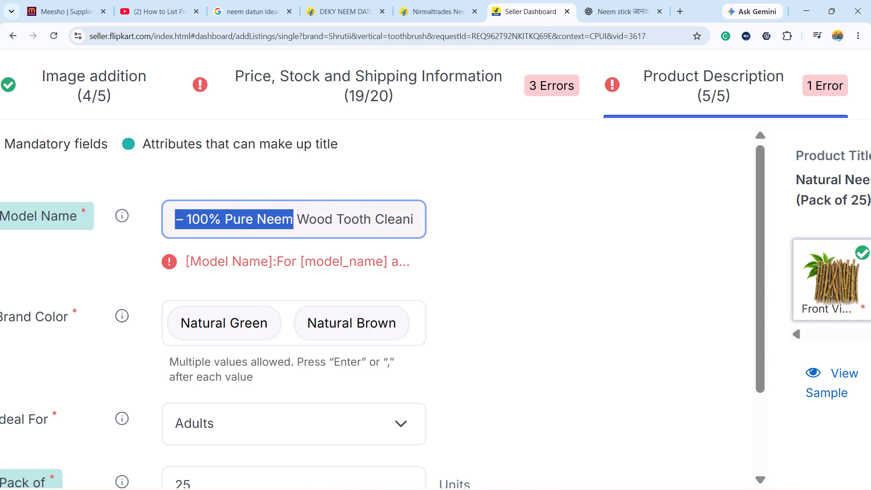
{"action": "left_click_drag", "start_coordinate": [284, 229], "coordinate": [252, 225]}
{"action": "key", "text": "BackSpace"}
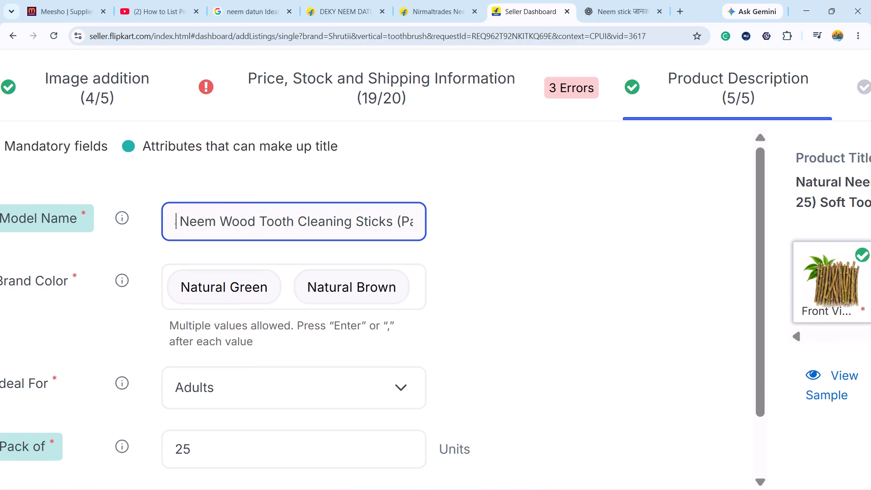
Read through the full Model Name text in the Product Description section, including the part after "Natural Neem Datun Sticks".
{"action": "scroll", "coordinate": [304, 228], "scroll_direction": "right", "scroll_amount": 2}
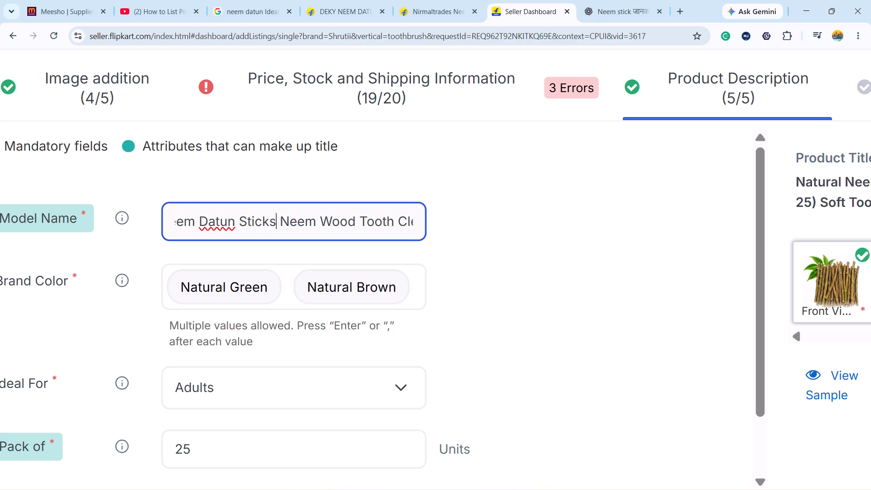
{"action": "scroll", "coordinate": [304, 228], "scroll_direction": "right", "scroll_amount": 2}
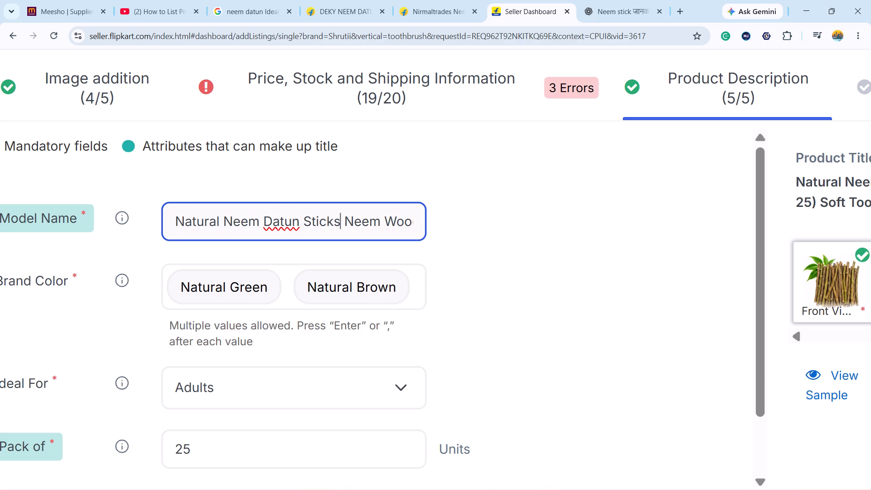
{"action": "scroll", "coordinate": [304, 228], "scroll_direction": "right", "scroll_amount": 1}
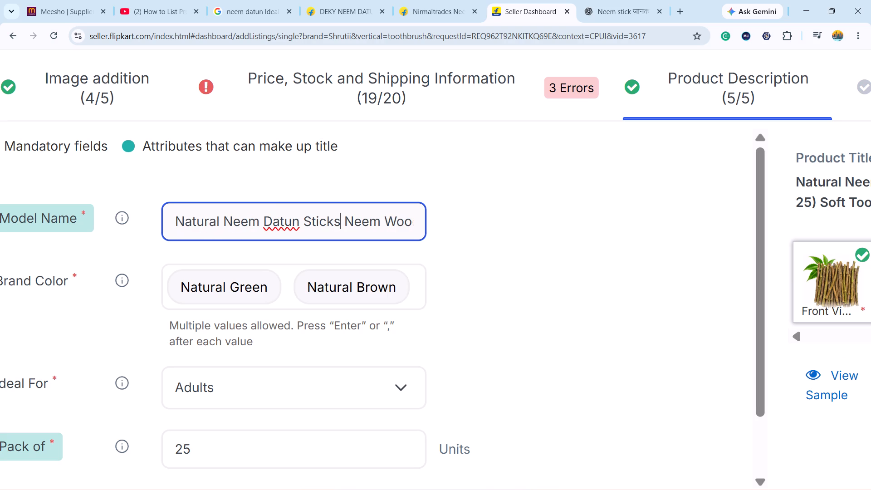
{"action": "scroll", "coordinate": [343, 225], "scroll_direction": "left", "scroll_amount": 1}
{"action": "left_click", "coordinate": [343, 225]}
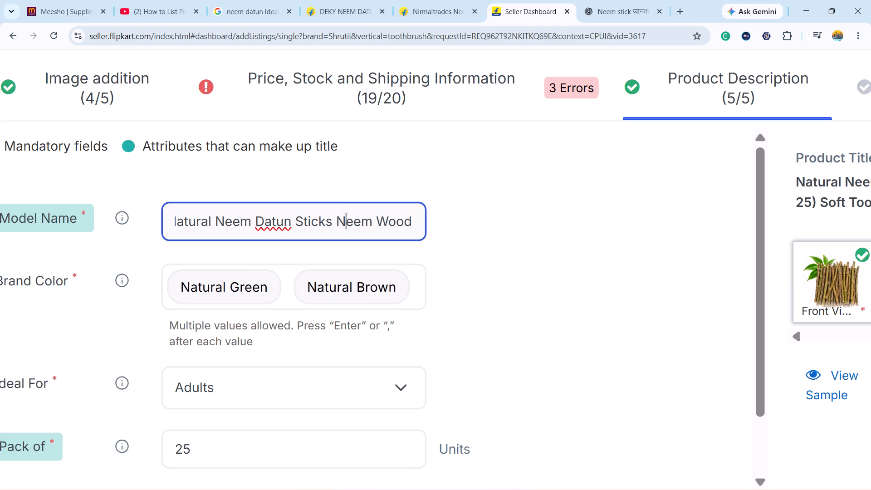
{"action": "left_click", "coordinate": [333, 223]}
{"action": "left_click_drag", "start_coordinate": [333, 223], "coordinate": [431, 220]}
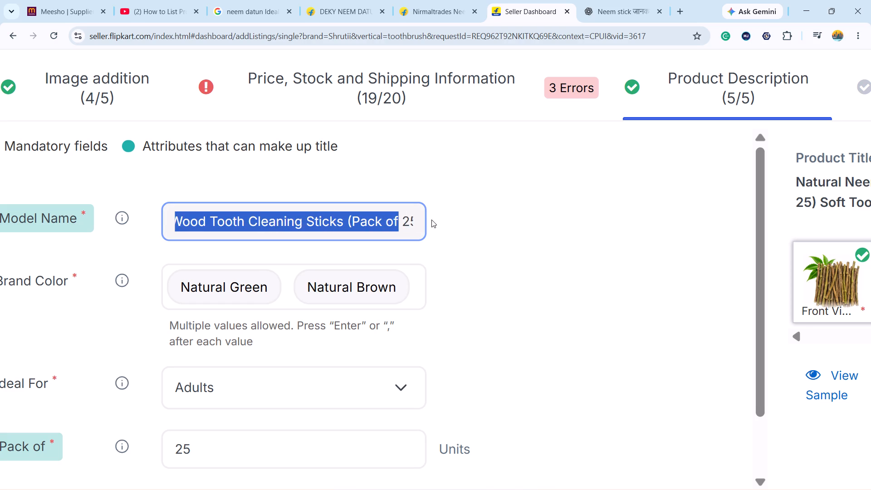
{"action": "left_click_drag", "start_coordinate": [431, 220], "coordinate": [397, 222]}
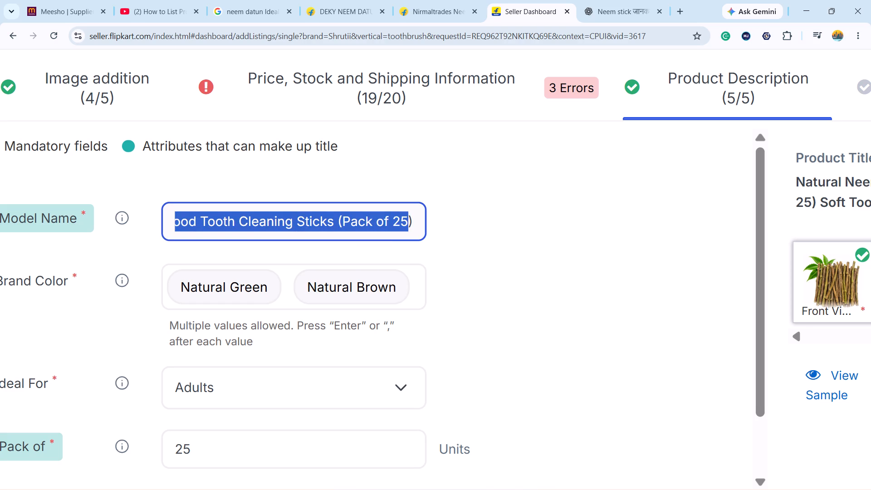
{"action": "left_click", "coordinate": [438, 222]}
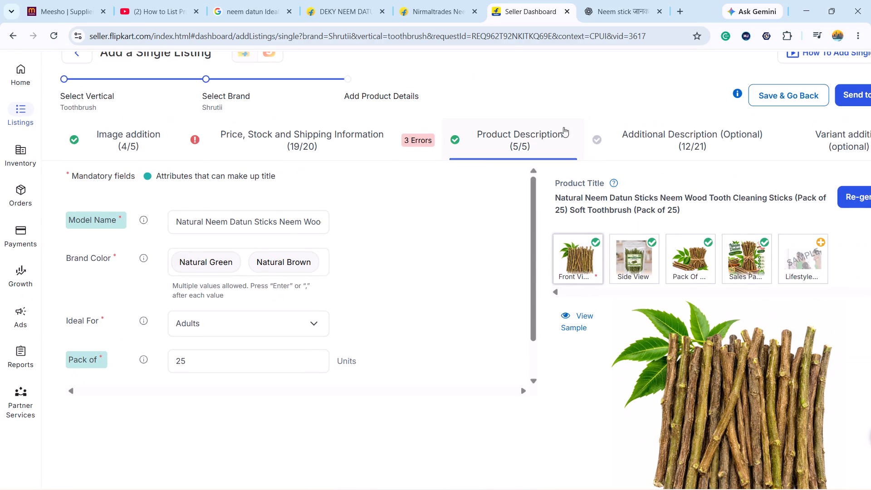
Check the Price, Stock and Shipping Information section and the Additional Description section of the listing.
{"action": "left_click", "coordinate": [598, 135]}
{"action": "left_click", "coordinate": [387, 119]}
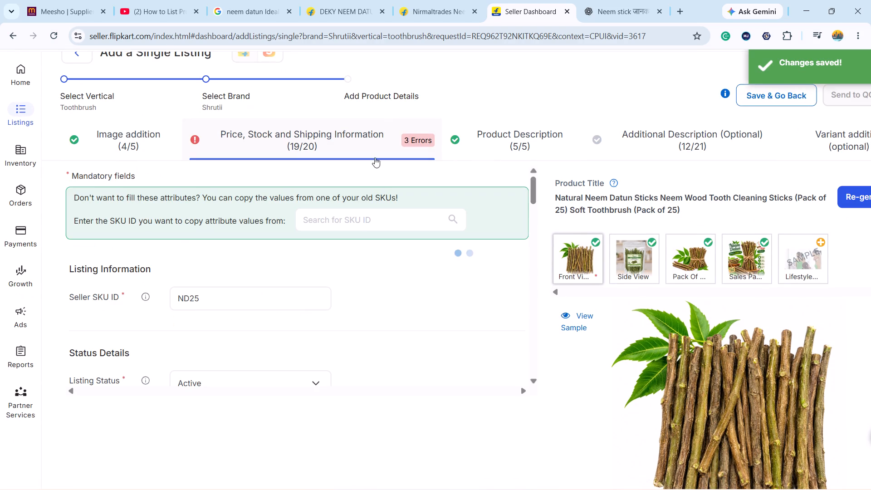
{"action": "scroll", "coordinate": [362, 260], "scroll_direction": "down", "scroll_amount": 2}
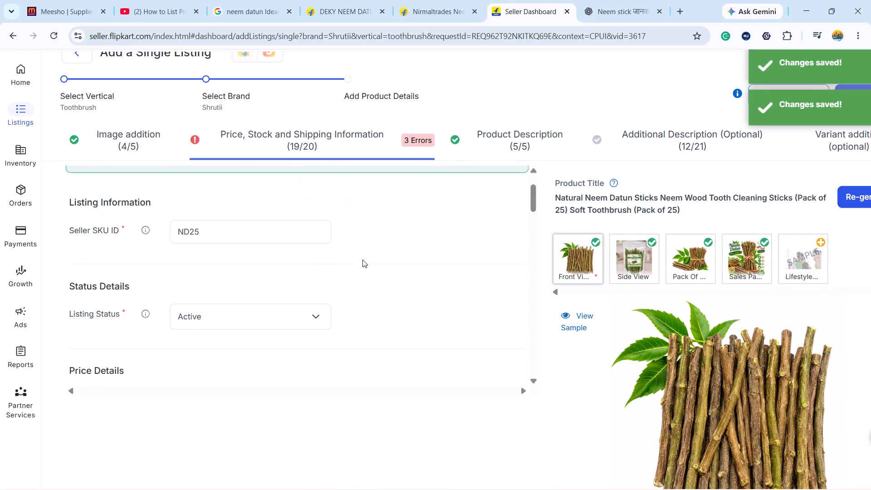
{"action": "triple_click", "coordinate": [351, 146]}
{"action": "triple_click", "coordinate": [351, 146]}
{"action": "left_click_drag", "start_coordinate": [351, 146], "coordinate": [342, 313]}
{"action": "scroll", "coordinate": [342, 313], "scroll_direction": "up", "scroll_amount": 3}
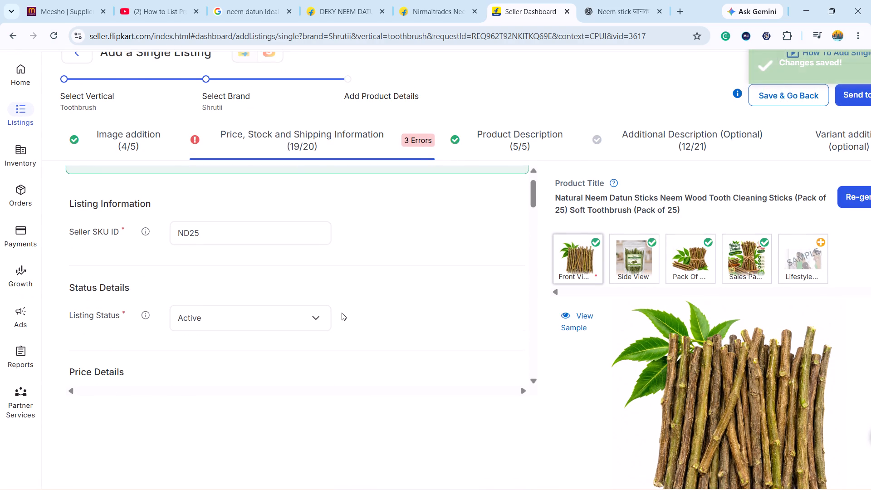
{"action": "scroll", "coordinate": [342, 313], "scroll_direction": "up", "scroll_amount": 10}
{"action": "left_click_drag", "start_coordinate": [521, 219], "coordinate": [630, 169]}
{"action": "left_click", "coordinate": [630, 169]}
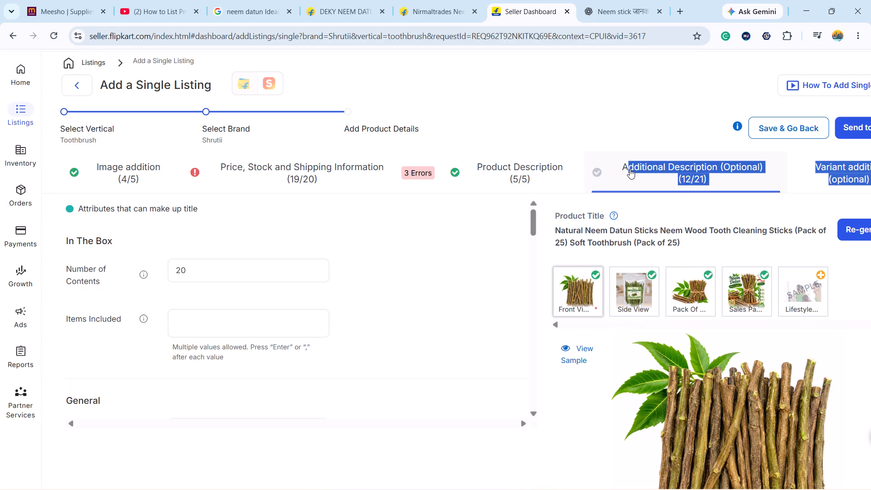
In the Price, Stock and Shipping Information section, clear both the Manufacturer Details and Packer Details fields.
{"action": "left_click", "coordinate": [352, 176]}
{"action": "scroll", "coordinate": [292, 426], "scroll_direction": "down", "scroll_amount": 1}
{"action": "scroll", "coordinate": [294, 362], "scroll_direction": "down", "scroll_amount": 2}
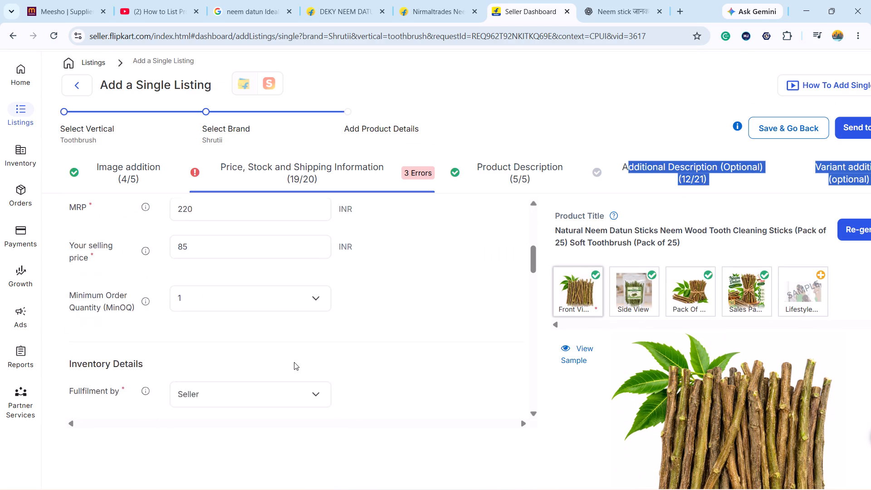
{"action": "scroll", "coordinate": [294, 362], "scroll_direction": "down", "scroll_amount": 2}
{"action": "scroll", "coordinate": [294, 362], "scroll_direction": "up", "scroll_amount": 1}
{"action": "scroll", "coordinate": [294, 362], "scroll_direction": "down", "scroll_amount": 4}
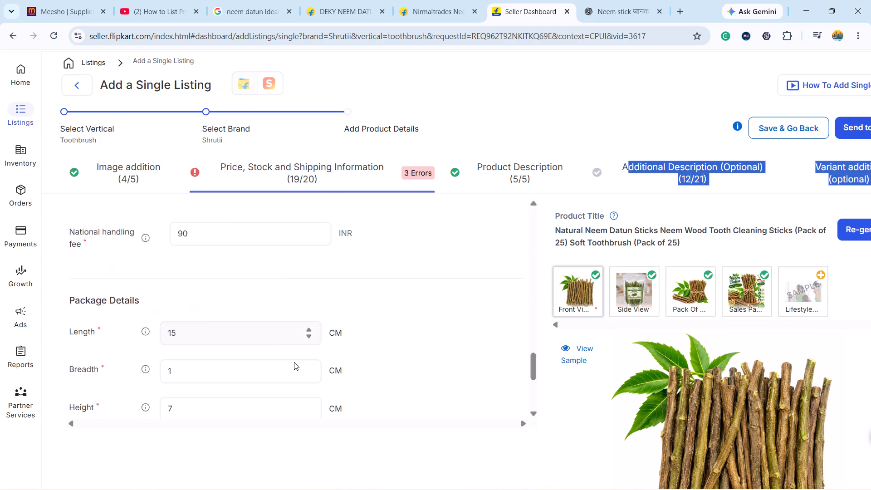
{"action": "scroll", "coordinate": [294, 362], "scroll_direction": "down", "scroll_amount": 1}
{"action": "left_click_drag", "start_coordinate": [263, 291], "coordinate": [89, 289]}
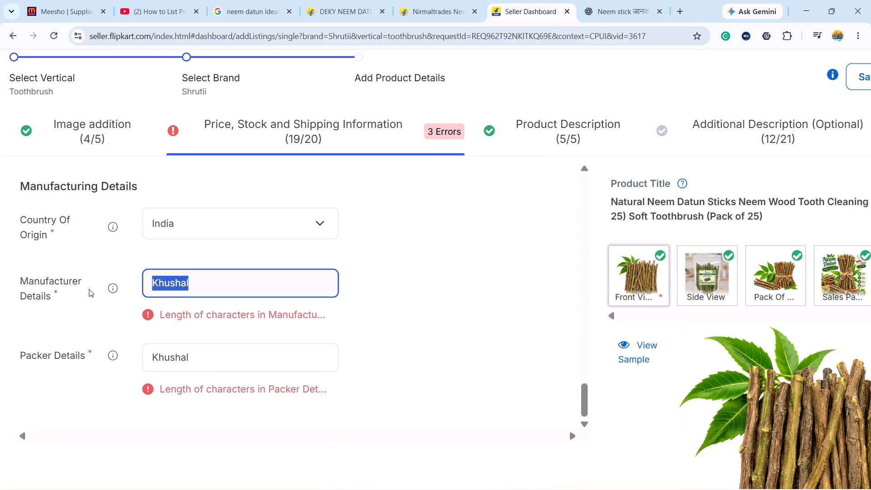
{"action": "key", "text": "BackSpace"}
{"action": "left_click_drag", "start_coordinate": [208, 351], "coordinate": [120, 345]}
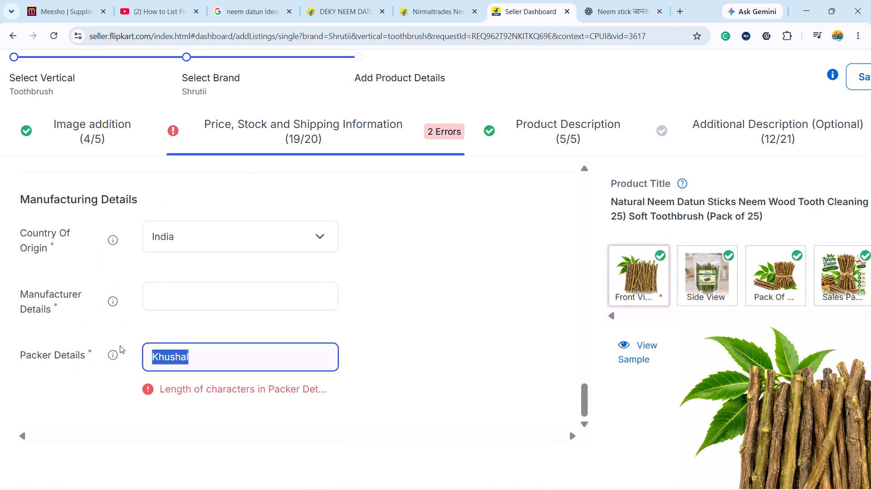
{"action": "key", "text": "BackSpace"}
In the YouTube Flipkart listing tutorial, find the part where the Manufacturer Details and Packer Details are filled in.
{"action": "left_click", "coordinate": [114, 0]}
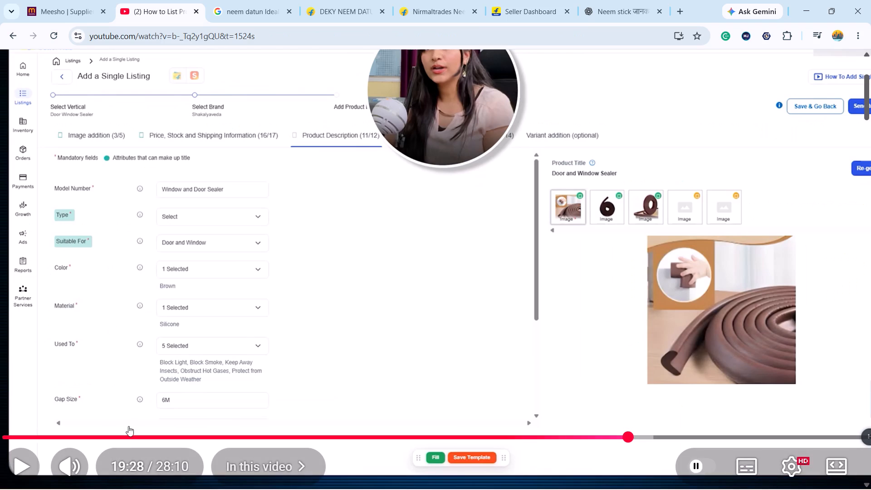
{"action": "left_click", "coordinate": [128, 430]}
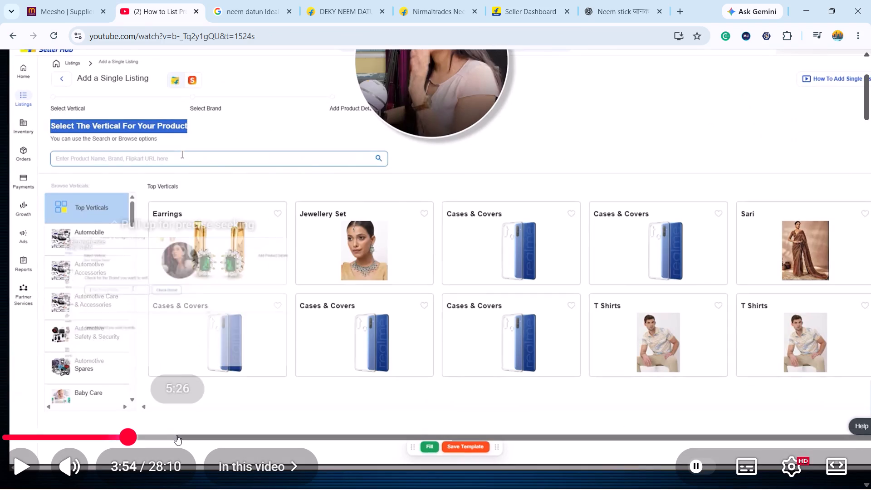
{"action": "left_click", "coordinate": [176, 435]}
{"action": "left_click", "coordinate": [223, 433]}
{"action": "left_click", "coordinate": [238, 431]}
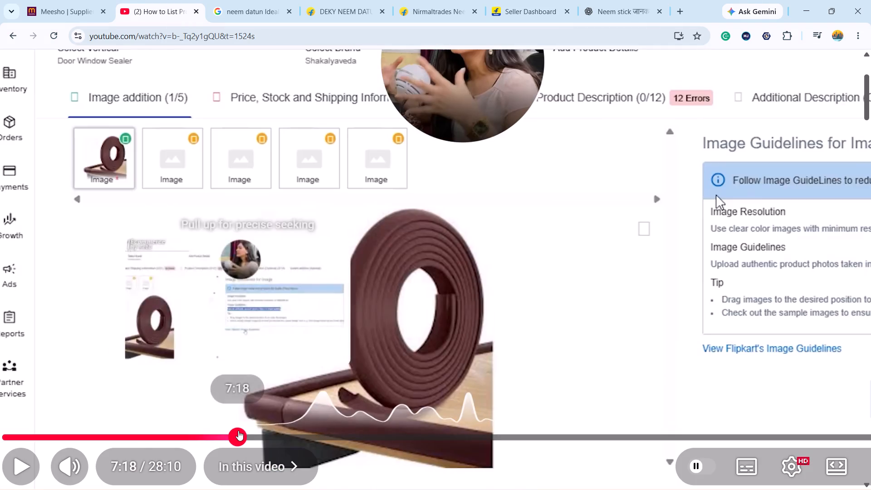
{"action": "left_click", "coordinate": [292, 427]}
{"action": "left_click", "coordinate": [356, 419]}
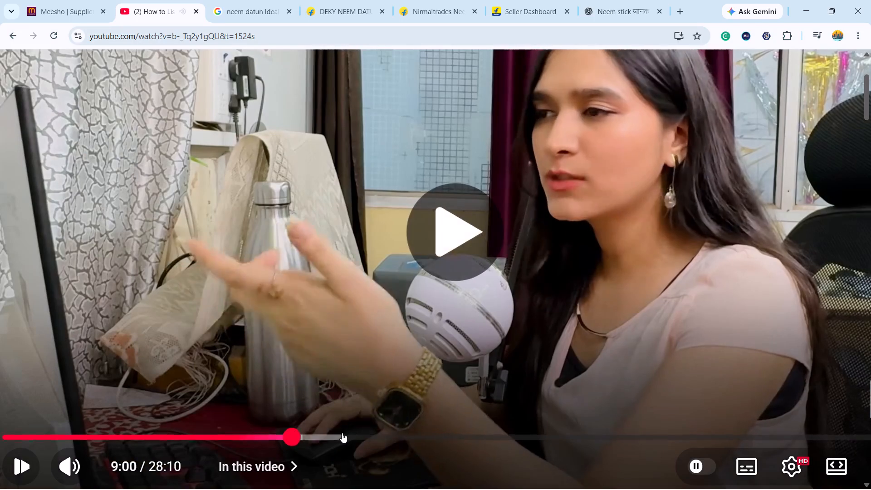
{"action": "left_click", "coordinate": [342, 433]}
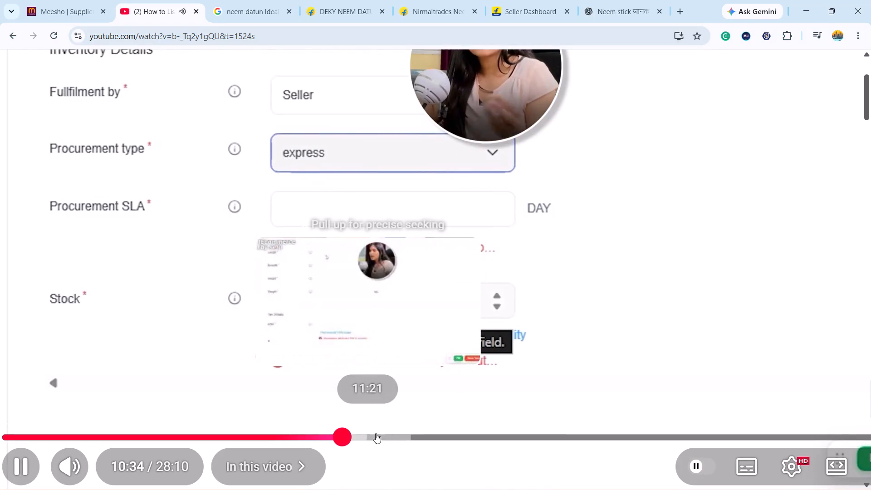
{"action": "left_click", "coordinate": [389, 433]}
{"action": "left_click", "coordinate": [415, 435]}
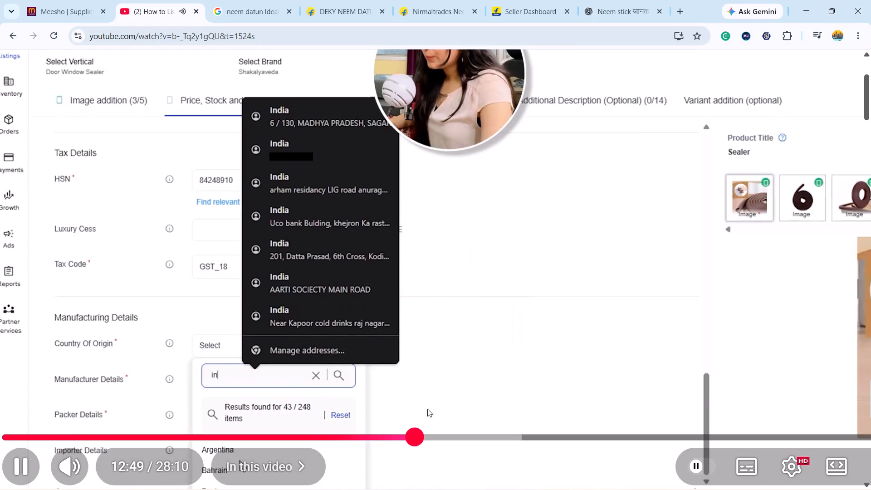
{"action": "scroll", "coordinate": [432, 396], "scroll_direction": "down", "scroll_amount": 1}
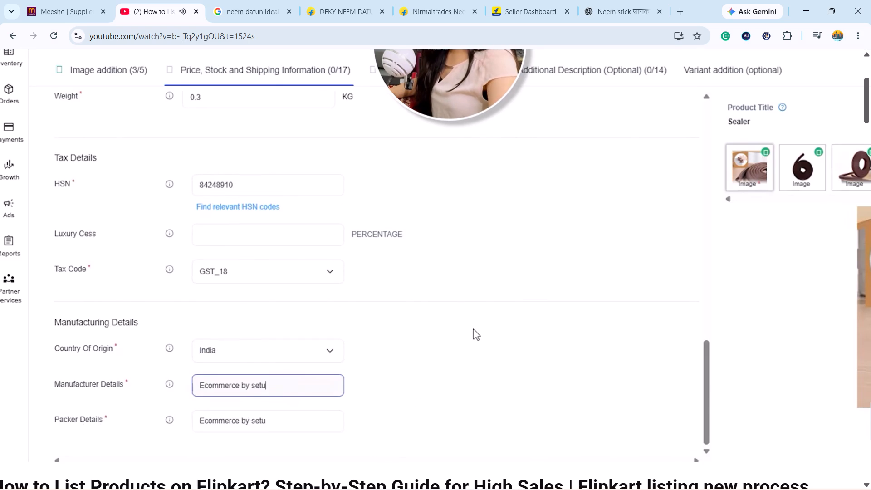
{"action": "left_click", "coordinate": [444, 334]}
Back in the Flipkart Seller Hub listing, enter Ecommercebykhushuu as the Manufacturer Details.
{"action": "left_click", "coordinate": [300, 0]}
{"action": "left_click", "coordinate": [429, 0]}
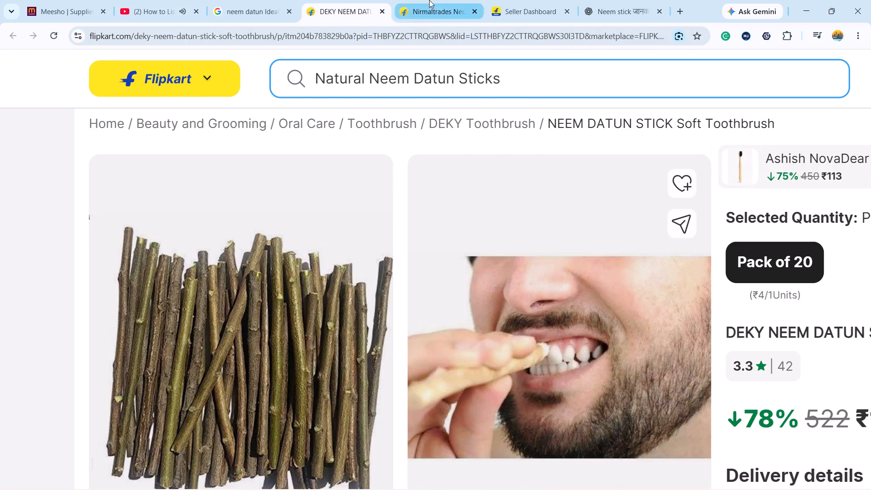
{"action": "left_click", "coordinate": [264, 0]}
{"action": "left_click", "coordinate": [528, 0]}
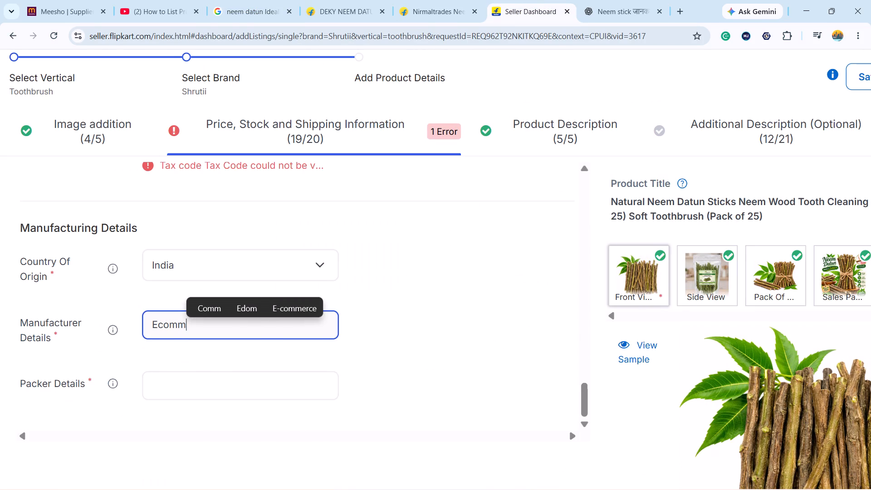
{"action": "left_click", "coordinate": [295, 304]}
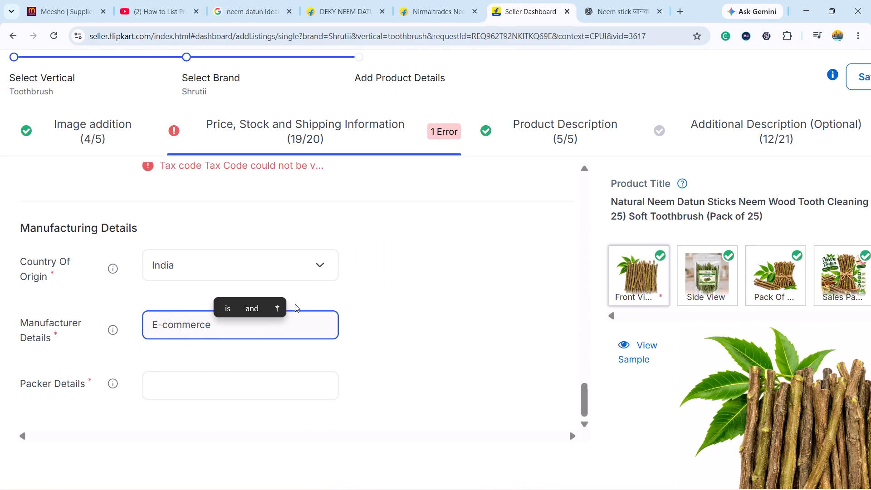
{"action": "key", "text": "Left"}
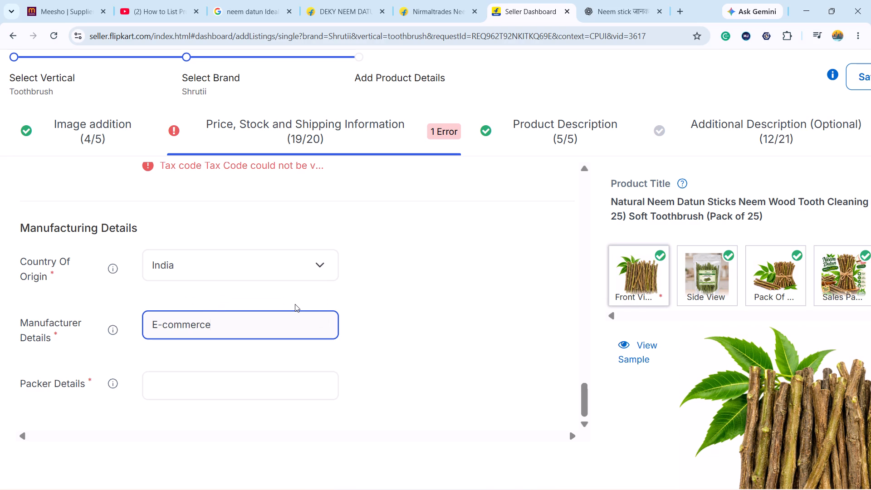
{"action": "key", "text": "BackSpace"}
{"action": "key", "text": "BackSpace"}
{"action": "type", "text": "by"}
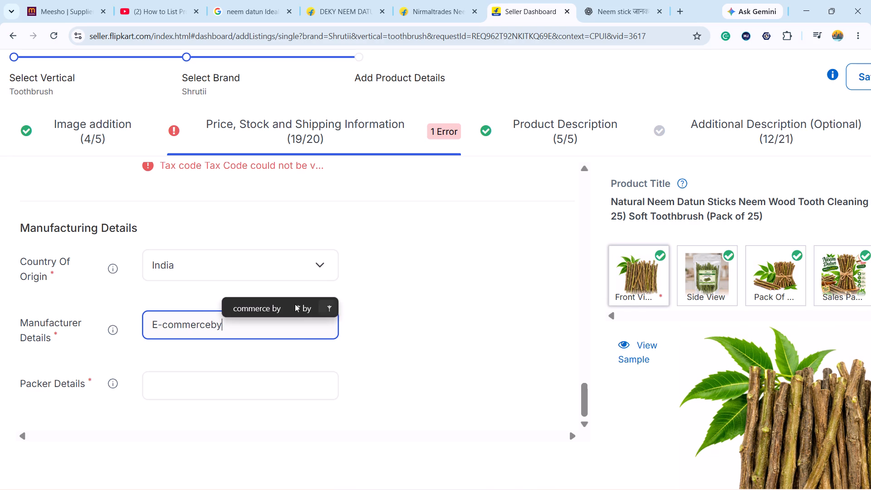
{"action": "type", "text": "khushuu"}
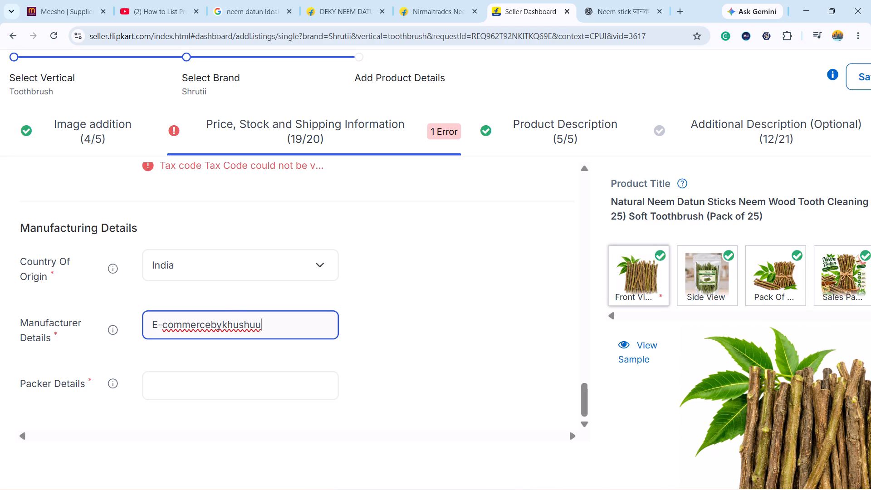
{"action": "double_click", "coordinate": [164, 324]}
{"action": "left_click", "coordinate": [164, 324]}
{"action": "key", "text": "BackSpace"}
Copy the Manufacturer Details text Ecommercebykhushuu into the Packer Details field.
{"action": "key", "text": "ctrl+c"}
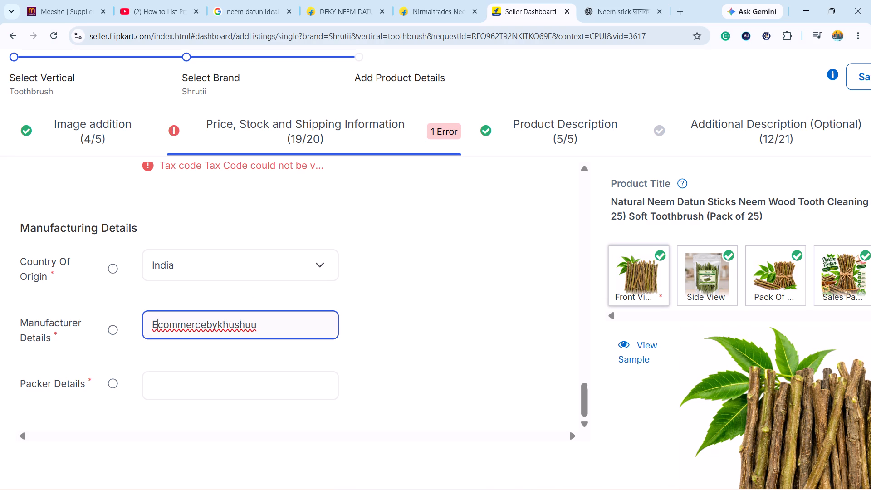
{"action": "key", "text": "ctrl+a"}
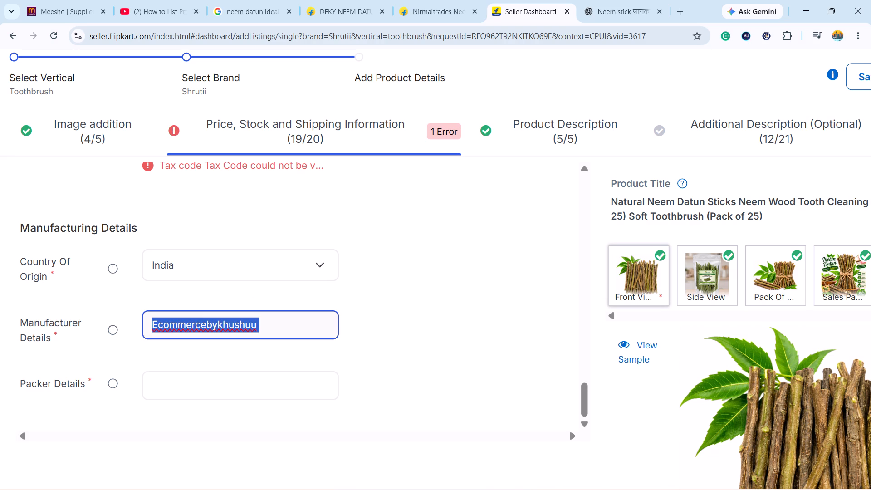
{"action": "key", "text": "ctrl+c"}
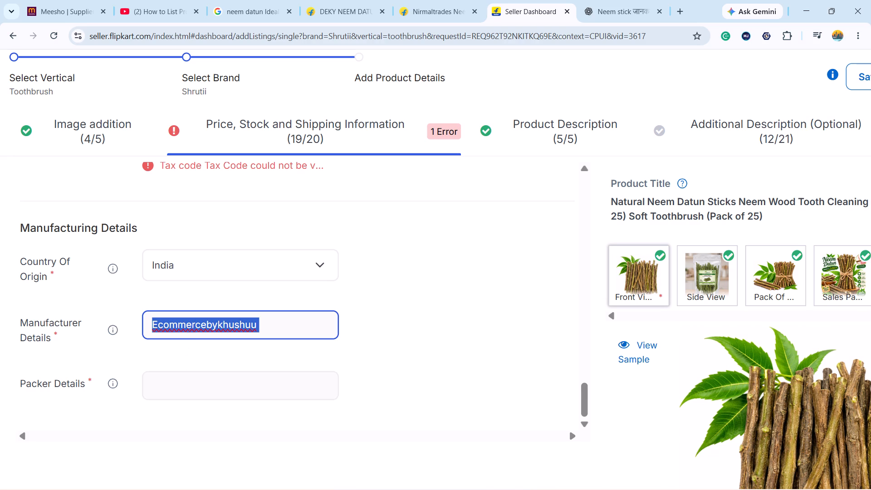
{"action": "left_click", "coordinate": [187, 385]}
{"action": "key", "text": "ctrl+v"}
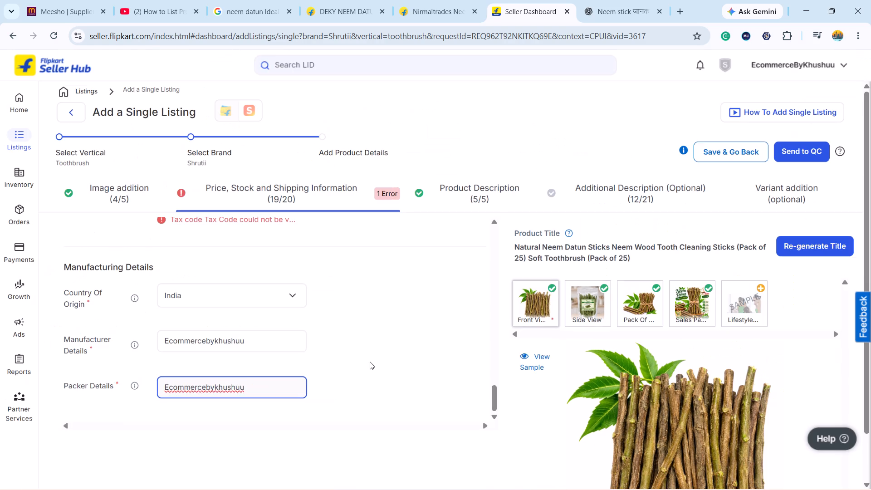
Look through the listing's Product Description, Additional Description, Price, Stock and Shipping Information, and Variant addition sections.
{"action": "left_click", "coordinate": [448, 201]}
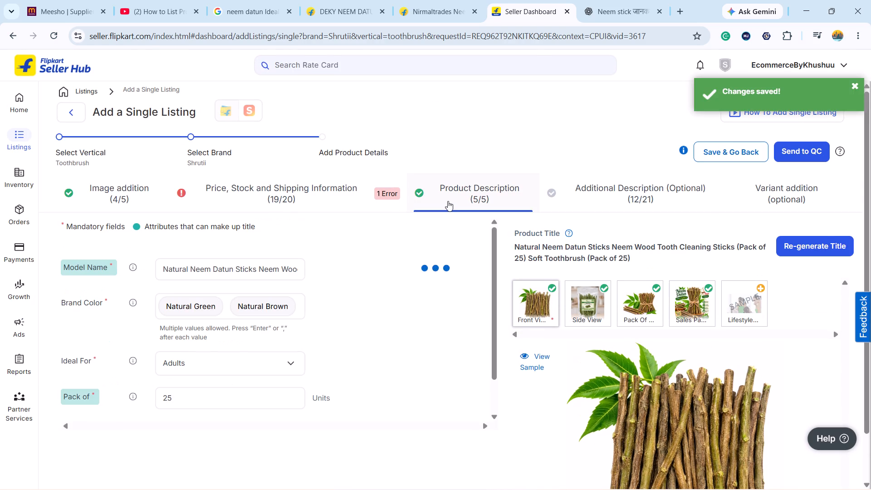
{"action": "left_click", "coordinate": [587, 187]}
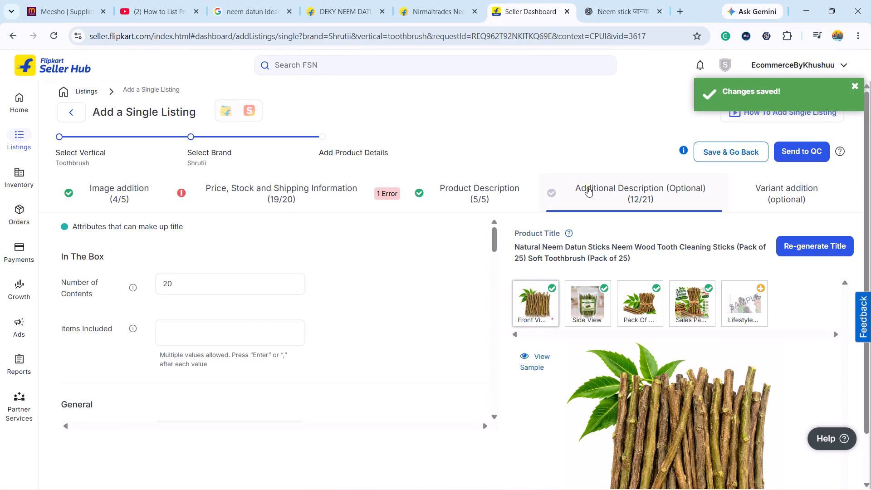
{"action": "left_click", "coordinate": [347, 182]}
{"action": "left_click", "coordinate": [614, 193]}
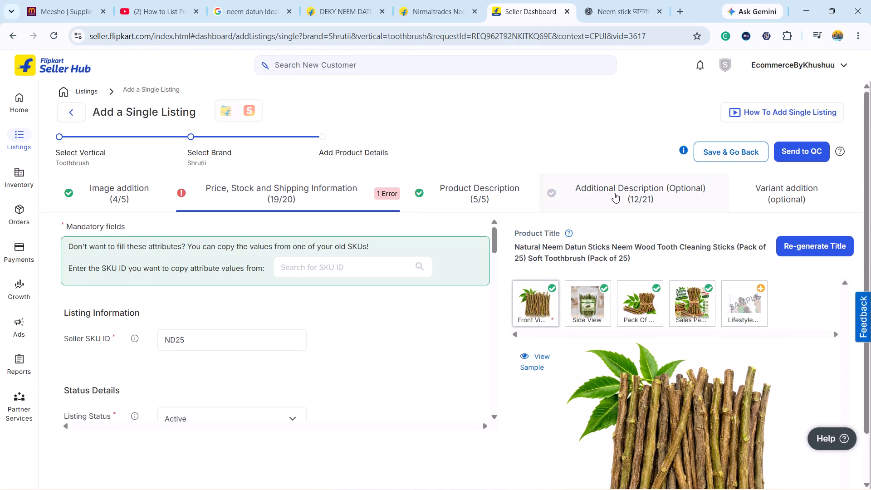
{"action": "left_click", "coordinate": [744, 196]}
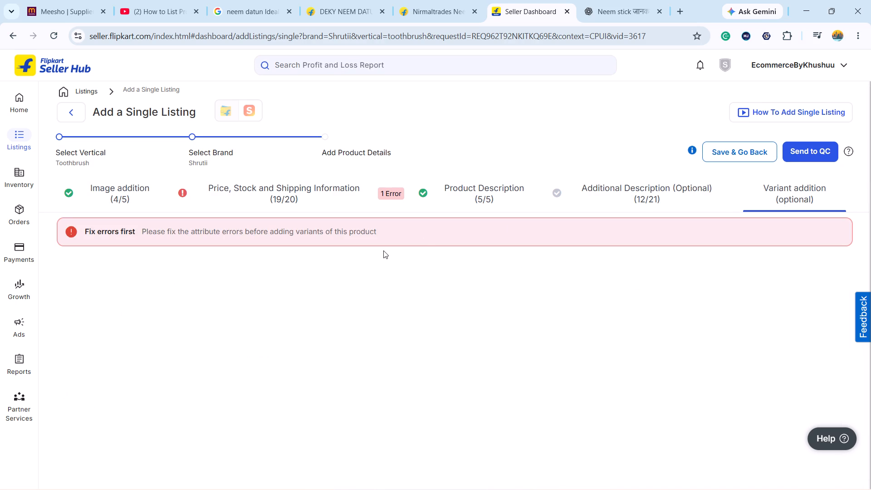
{"action": "scroll", "coordinate": [383, 250], "scroll_direction": "down", "scroll_amount": 1}
In the Additional Description section, set Number of Contents under In The Box to 25.
{"action": "left_click", "coordinate": [616, 199]}
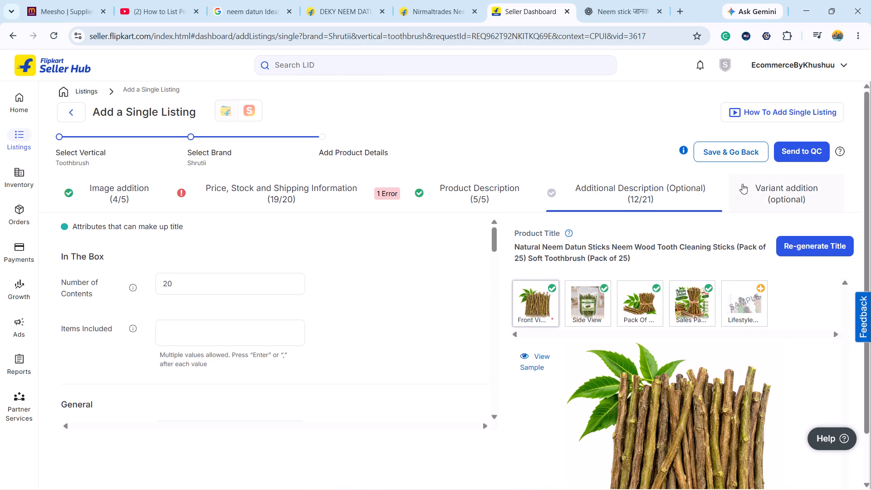
{"action": "scroll", "coordinate": [779, 189], "scroll_direction": "down", "scroll_amount": 1}
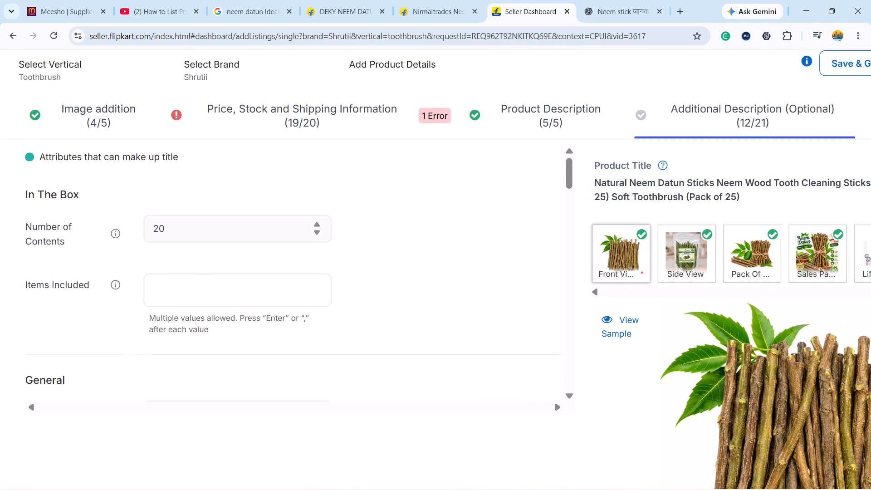
{"action": "scroll", "coordinate": [209, 231], "scroll_direction": "right", "scroll_amount": 1}
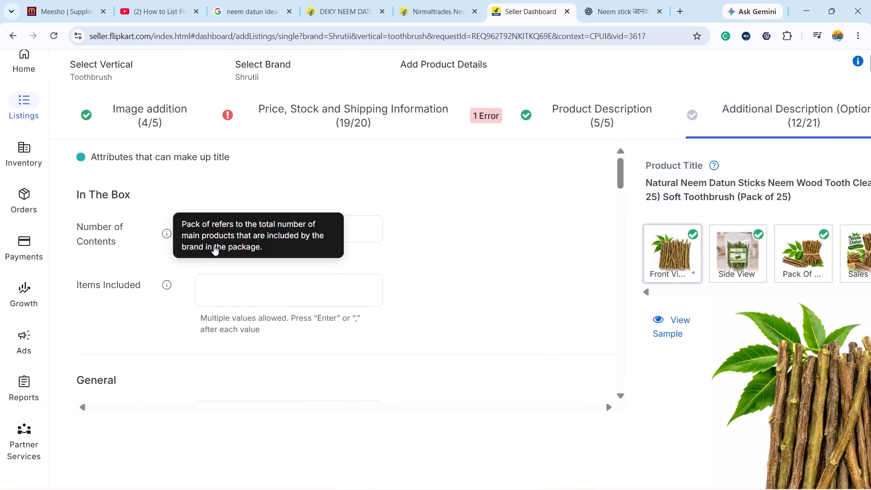
{"action": "scroll", "coordinate": [214, 245], "scroll_direction": "down", "scroll_amount": 1}
{"action": "left_click", "coordinate": [236, 205]}
{"action": "scroll", "coordinate": [236, 205], "scroll_direction": "up", "scroll_amount": 1}
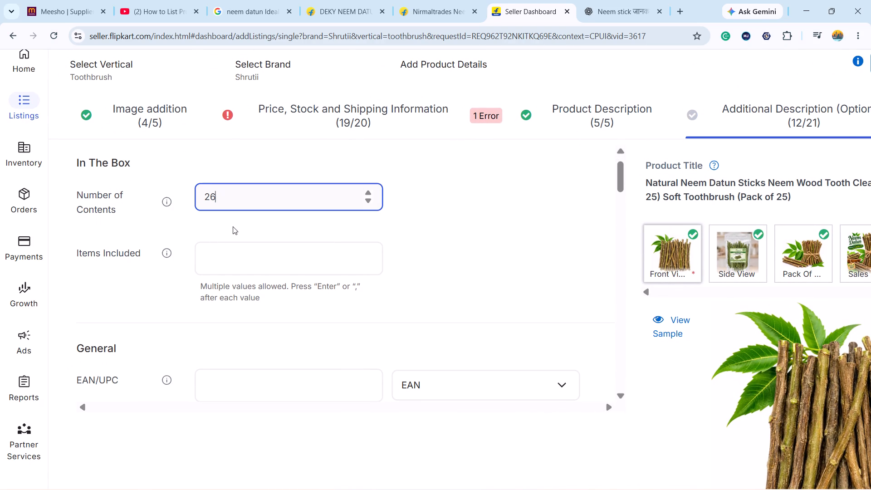
{"action": "key", "text": "BackSpace"}
{"action": "key", "text": "5"}
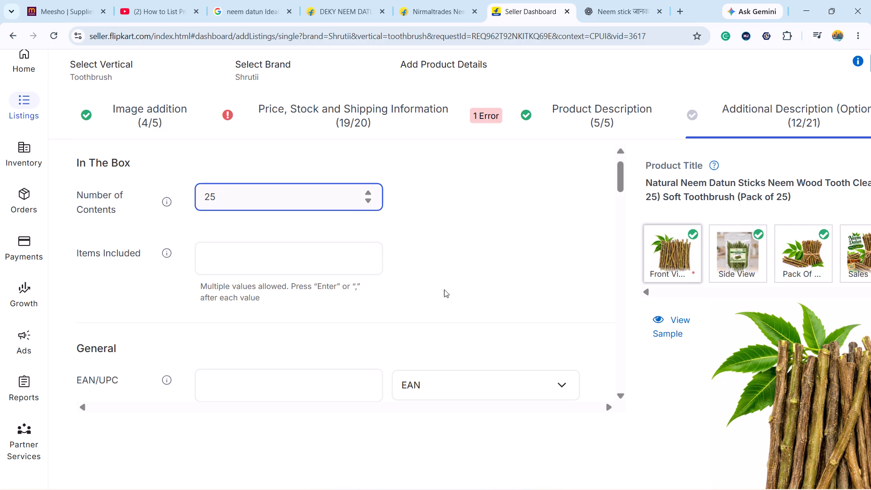
Check the remaining additional attributes and each listing section, including Tax Details, for the field causing the flagged error.
{"action": "scroll", "coordinate": [450, 291], "scroll_direction": "down", "scroll_amount": 5}
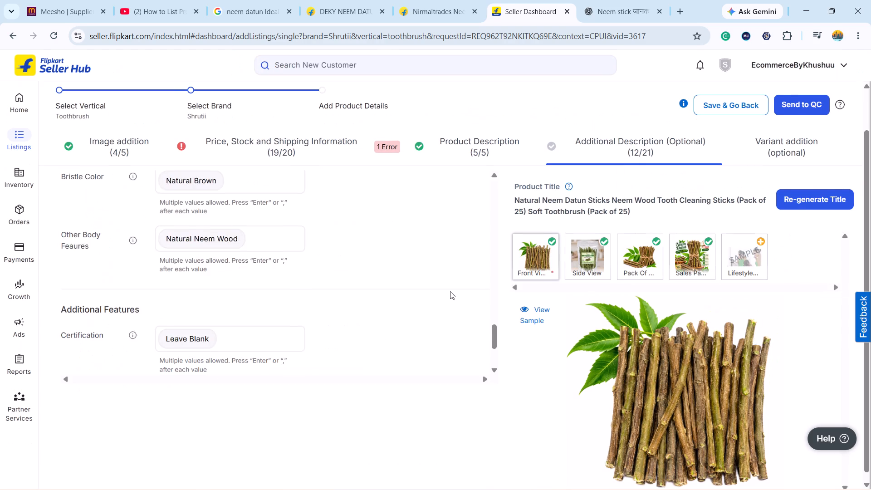
{"action": "scroll", "coordinate": [450, 291], "scroll_direction": "down", "scroll_amount": 5}
{"action": "left_click", "coordinate": [345, 140]}
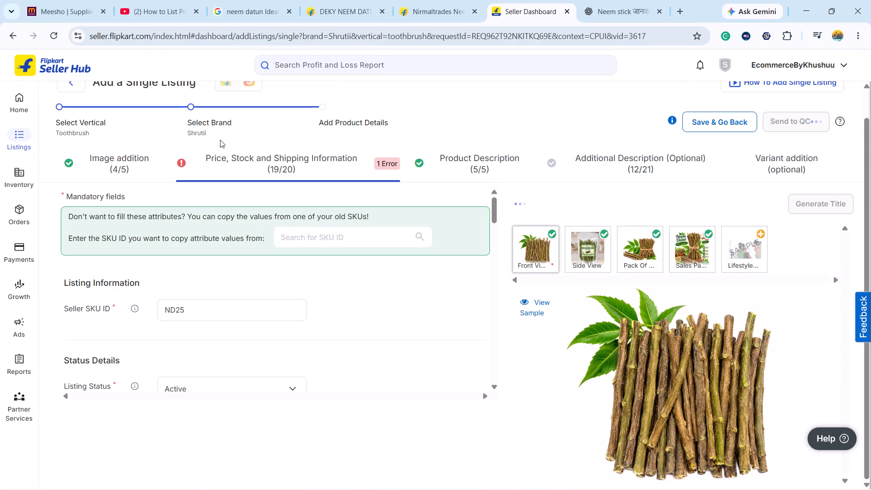
{"action": "left_click", "coordinate": [142, 151]}
{"action": "left_click", "coordinate": [201, 191]}
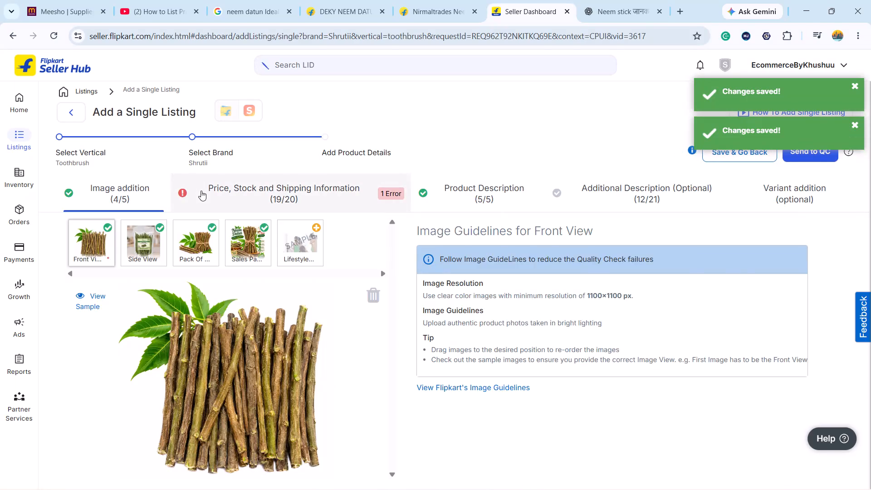
{"action": "left_click", "coordinate": [493, 192]}
{"action": "left_click", "coordinate": [598, 190]}
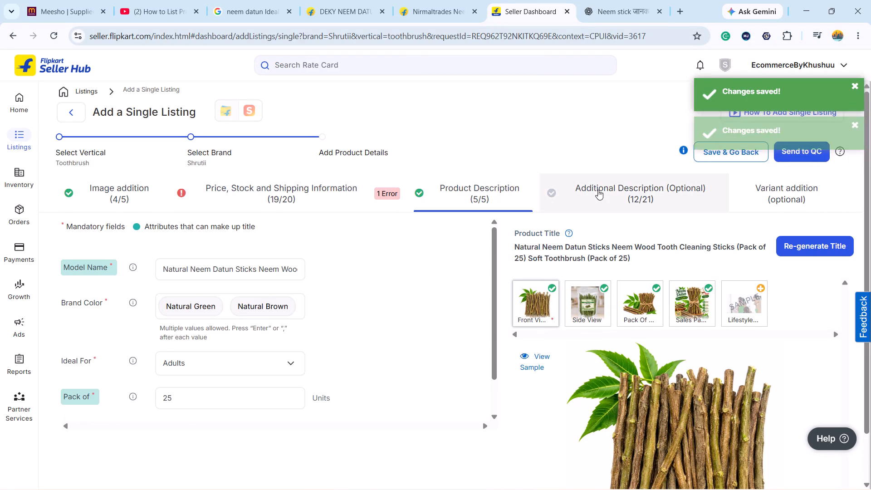
{"action": "left_click", "coordinate": [343, 191]}
{"action": "scroll", "coordinate": [330, 317], "scroll_direction": "down", "scroll_amount": 2}
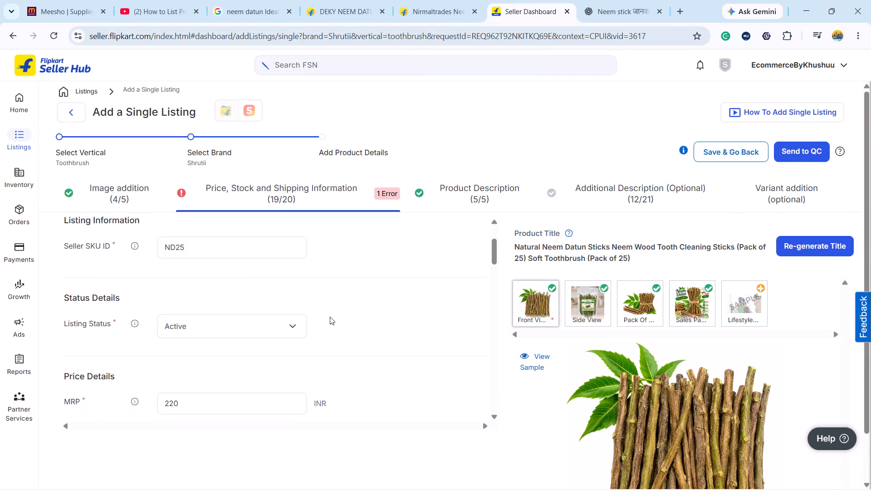
{"action": "scroll", "coordinate": [330, 317], "scroll_direction": "down", "scroll_amount": 3}
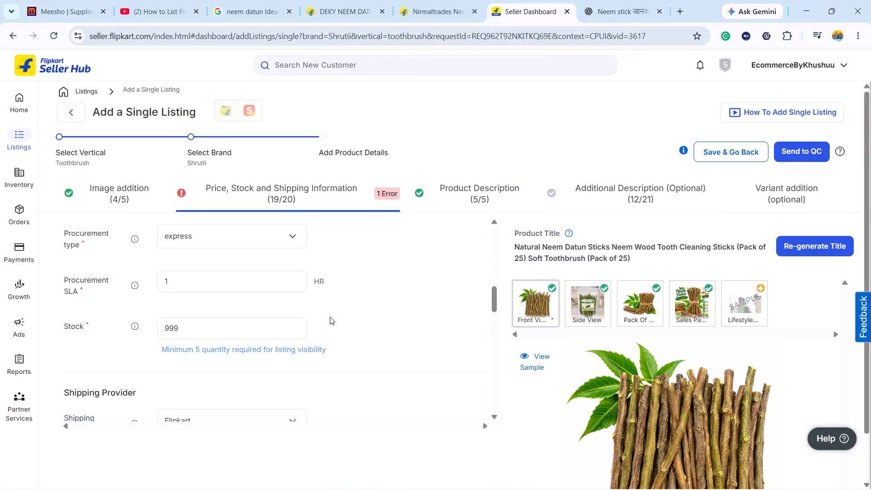
{"action": "scroll", "coordinate": [330, 317], "scroll_direction": "down", "scroll_amount": 1}
{"action": "scroll", "coordinate": [352, 349], "scroll_direction": "down", "scroll_amount": 5}
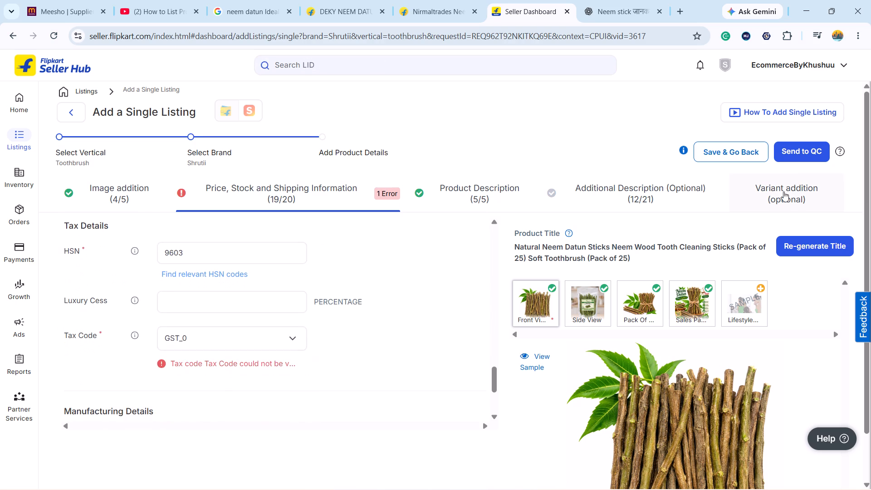
{"action": "left_click", "coordinate": [783, 191]}
{"action": "left_click", "coordinate": [659, 196]}
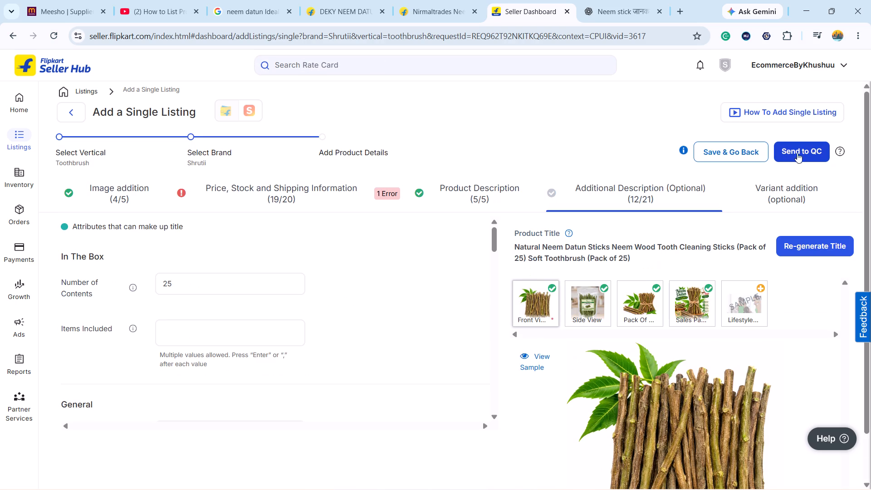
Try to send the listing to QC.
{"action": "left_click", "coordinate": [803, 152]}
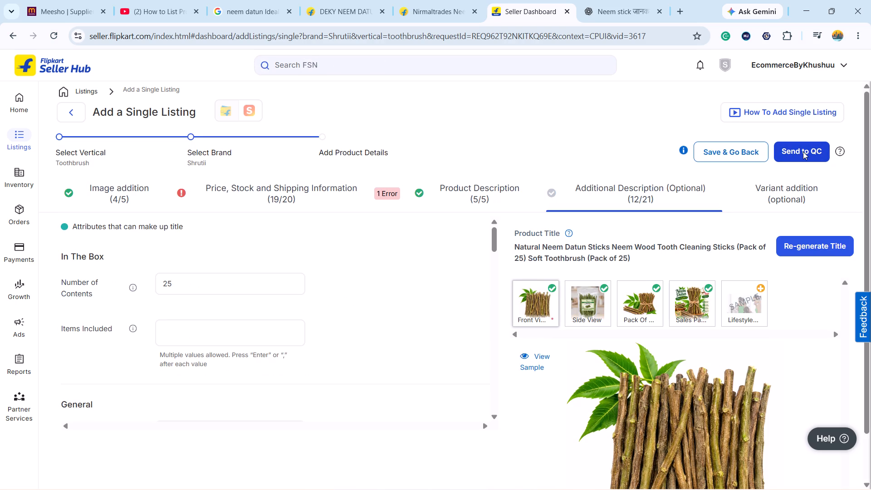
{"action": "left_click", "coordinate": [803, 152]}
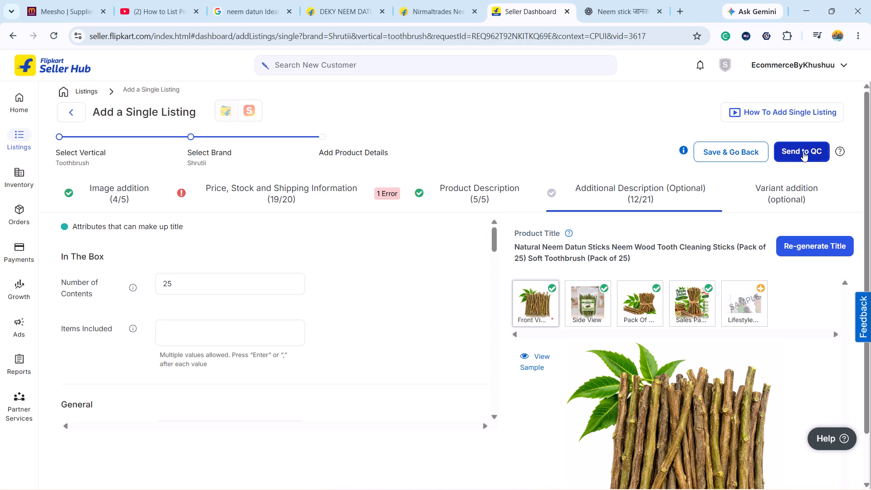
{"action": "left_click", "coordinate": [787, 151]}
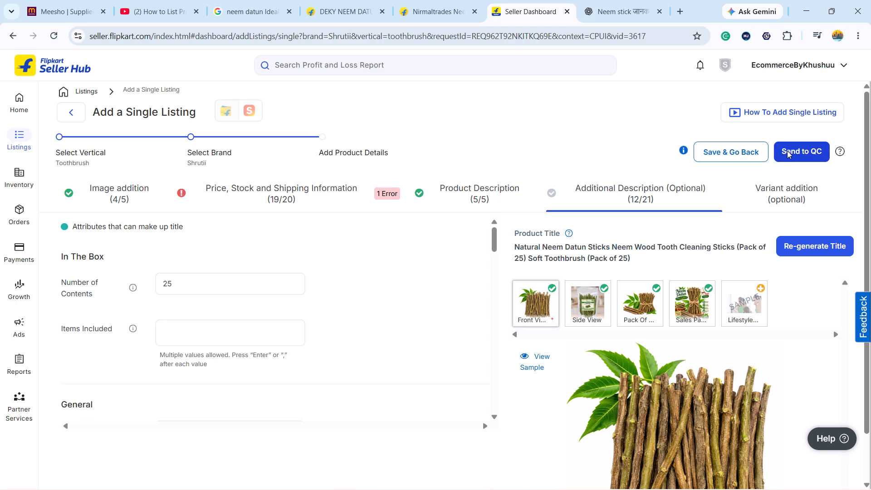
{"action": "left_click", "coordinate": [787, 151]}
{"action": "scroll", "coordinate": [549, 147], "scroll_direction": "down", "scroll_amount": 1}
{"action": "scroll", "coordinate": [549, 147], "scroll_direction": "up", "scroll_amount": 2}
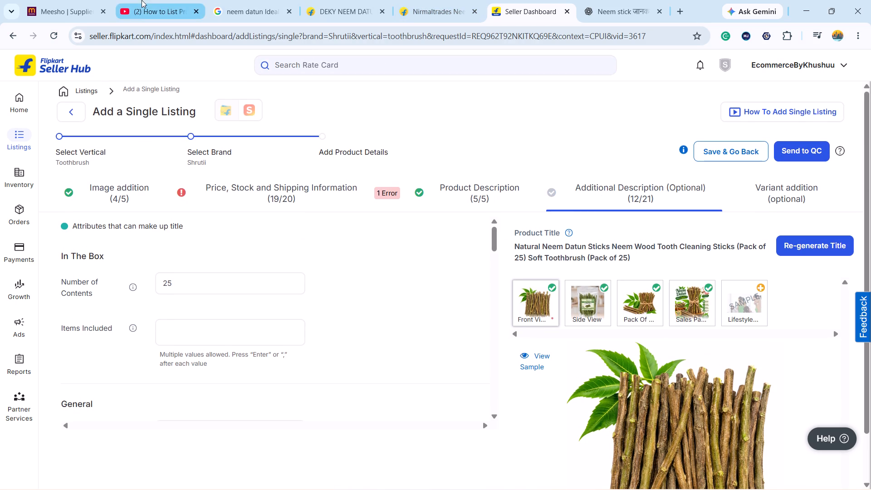
In the Tax Details of Price, Stock and Shipping Information, choose HSN code 33061020 from the relevant toothbrush-category HSN codes.
{"action": "left_click", "coordinate": [377, 200]}
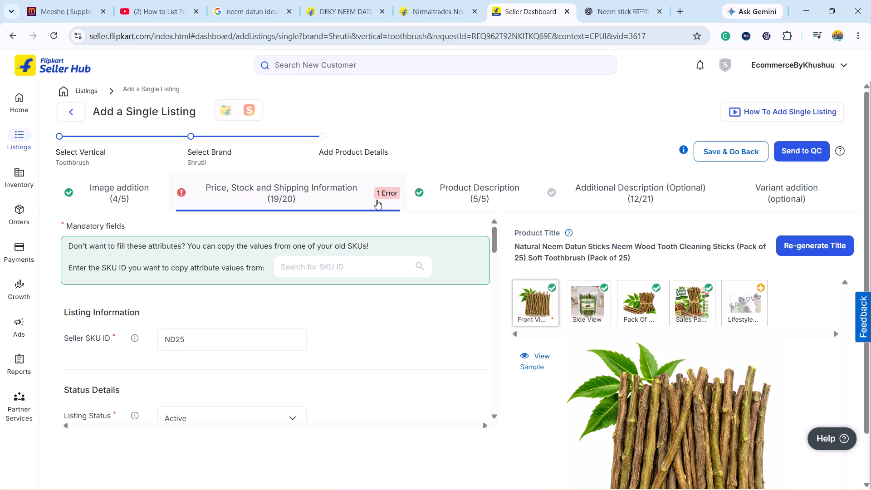
{"action": "scroll", "coordinate": [106, 332], "scroll_direction": "down", "scroll_amount": 1}
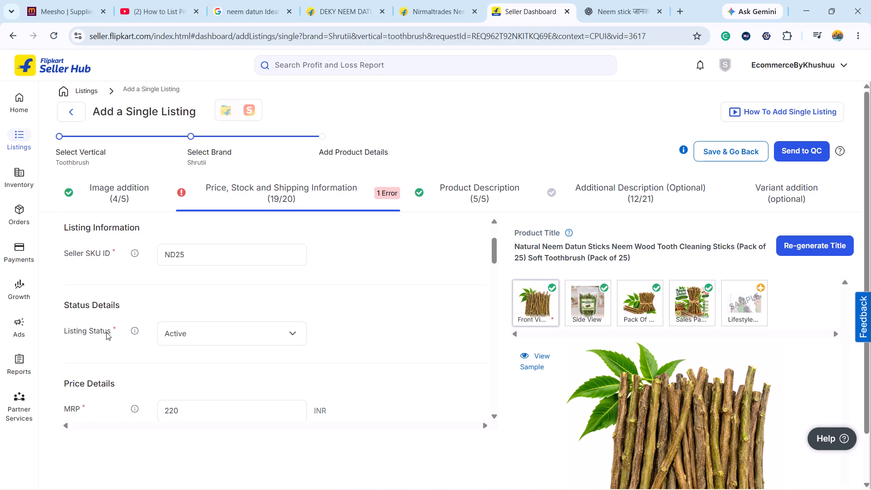
{"action": "scroll", "coordinate": [106, 332], "scroll_direction": "down", "scroll_amount": 1}
{"action": "scroll", "coordinate": [106, 332], "scroll_direction": "up", "scroll_amount": 1}
{"action": "scroll", "coordinate": [106, 332], "scroll_direction": "down", "scroll_amount": 3}
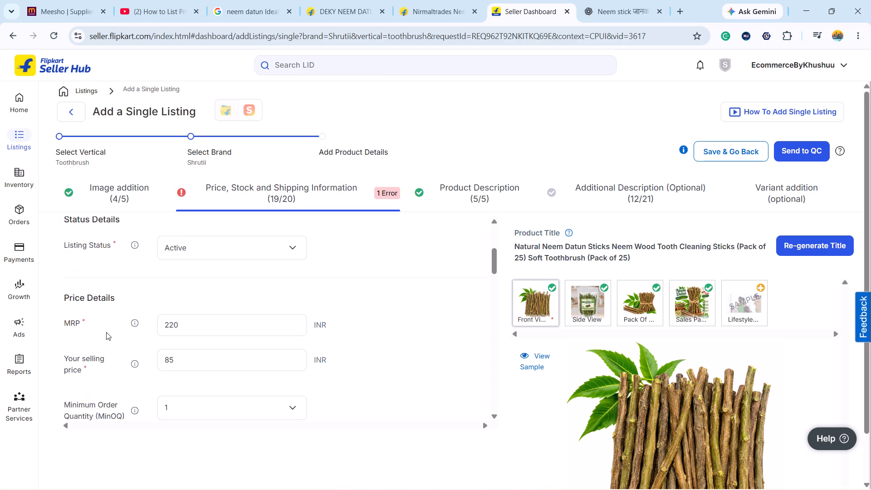
{"action": "scroll", "coordinate": [106, 332], "scroll_direction": "down", "scroll_amount": 4}
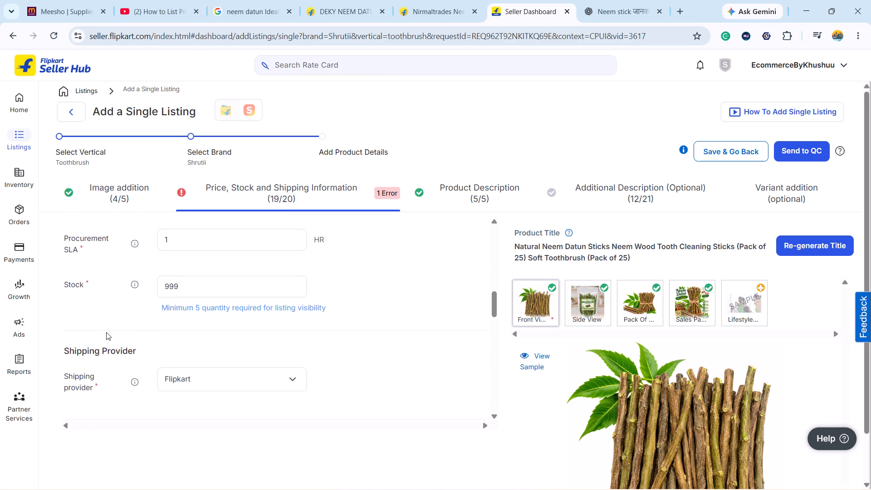
{"action": "scroll", "coordinate": [106, 332], "scroll_direction": "down", "scroll_amount": 4}
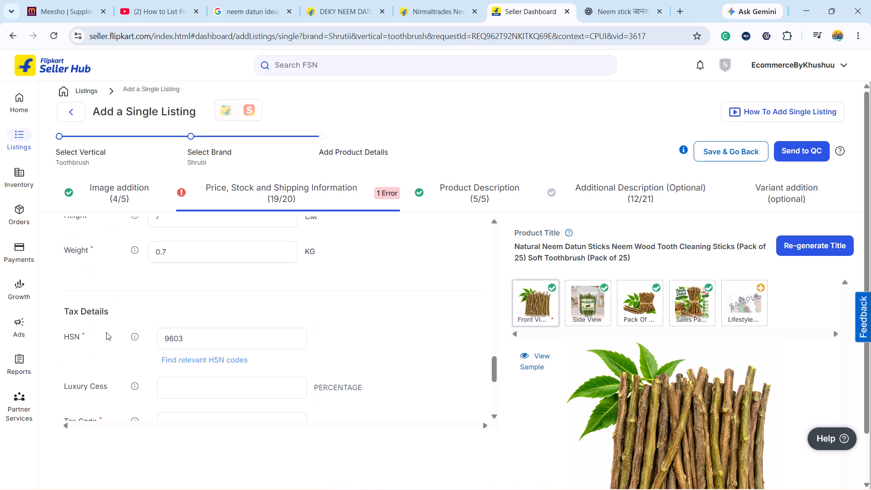
{"action": "scroll", "coordinate": [106, 332], "scroll_direction": "down", "scroll_amount": 1}
{"action": "scroll", "coordinate": [106, 332], "scroll_direction": "up", "scroll_amount": 1}
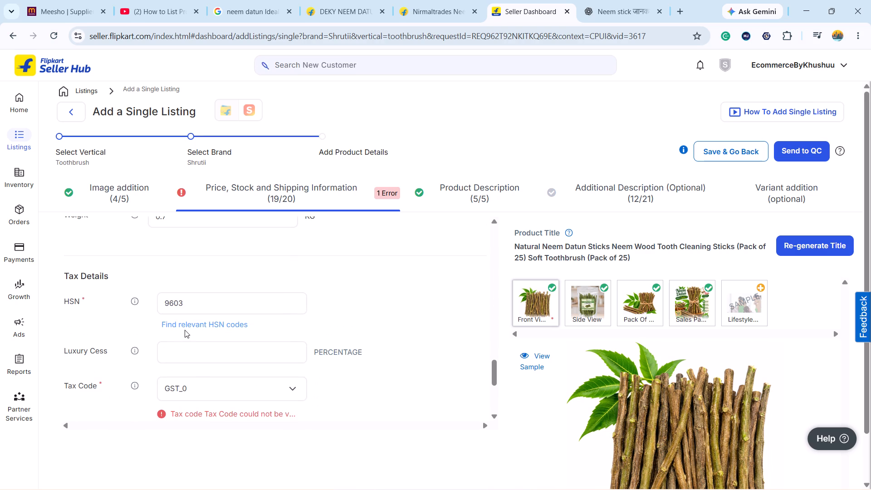
{"action": "left_click", "coordinate": [200, 320]}
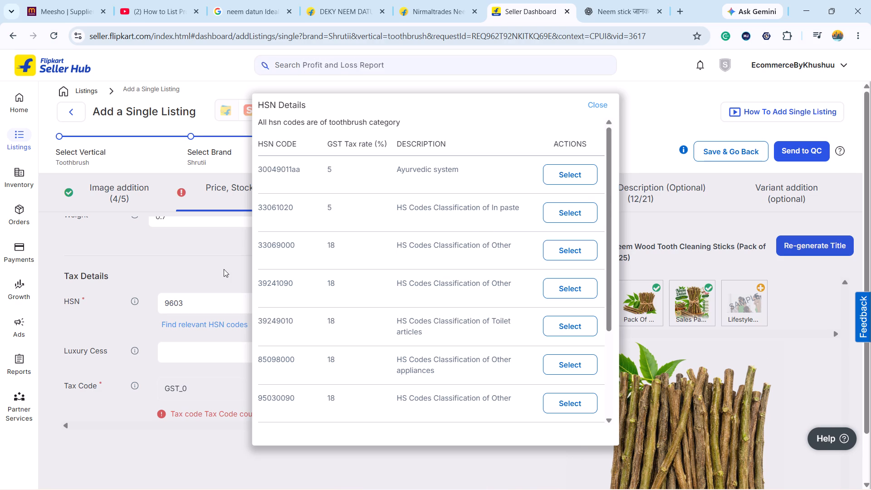
{"action": "scroll", "coordinate": [375, 312], "scroll_direction": "up", "scroll_amount": 1}
{"action": "left_click", "coordinate": [206, 282]}
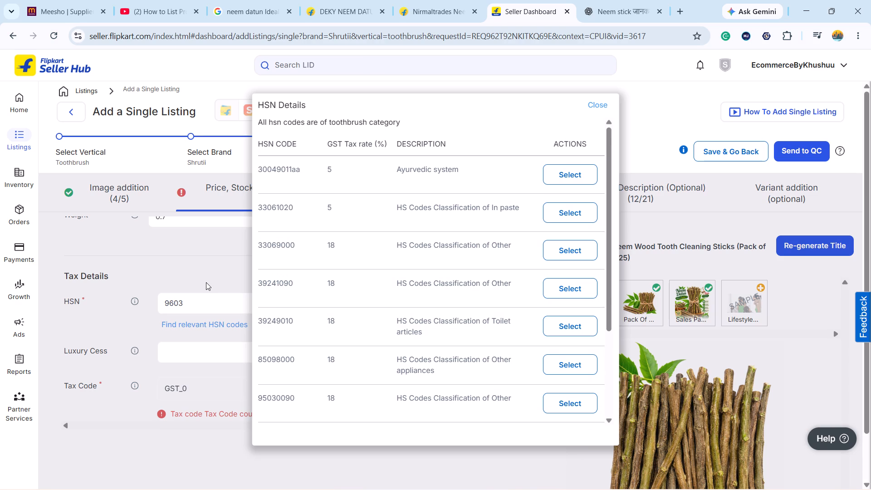
{"action": "left_click", "coordinate": [560, 214]}
Review the package, stock, shipping and listing information fields in the Price, Stock and Shipping Information section.
{"action": "scroll", "coordinate": [347, 290], "scroll_direction": "up", "scroll_amount": 1}
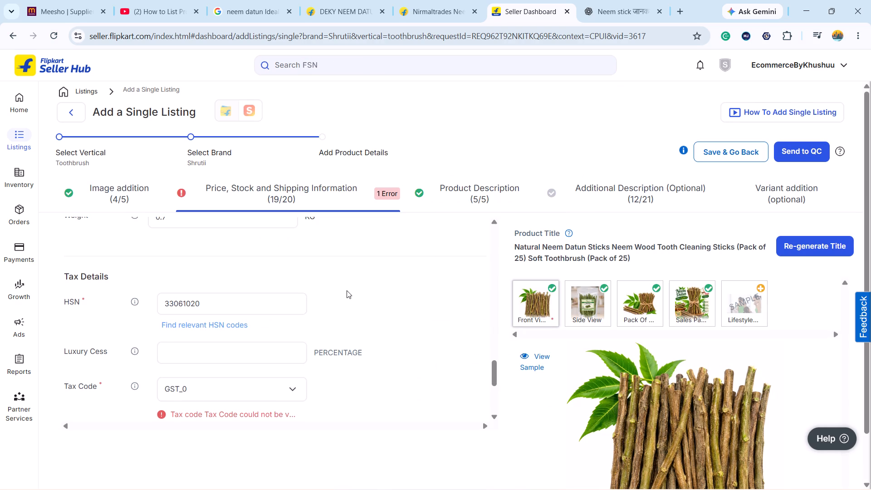
{"action": "scroll", "coordinate": [347, 290], "scroll_direction": "up", "scroll_amount": 1}
{"action": "scroll", "coordinate": [299, 291], "scroll_direction": "down", "scroll_amount": 1}
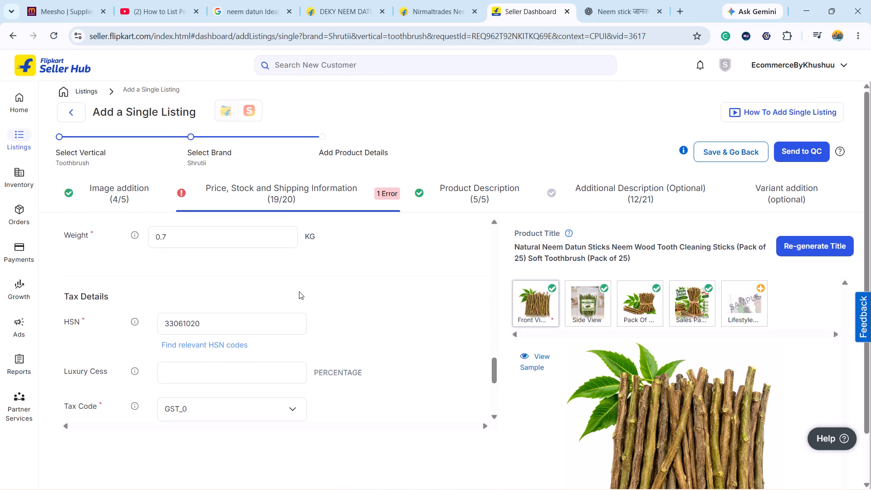
{"action": "scroll", "coordinate": [279, 317], "scroll_direction": "up", "scroll_amount": 3}
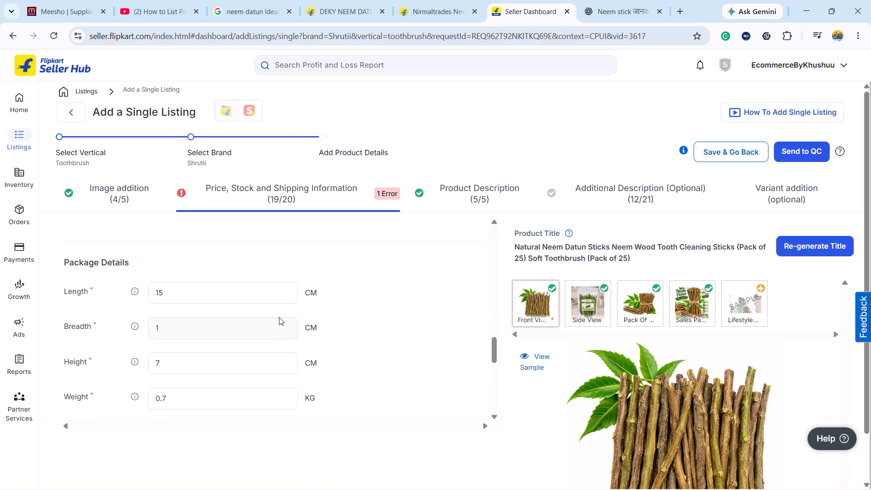
{"action": "scroll", "coordinate": [279, 317], "scroll_direction": "up", "scroll_amount": 3}
{"action": "scroll", "coordinate": [395, 297], "scroll_direction": "up", "scroll_amount": 3}
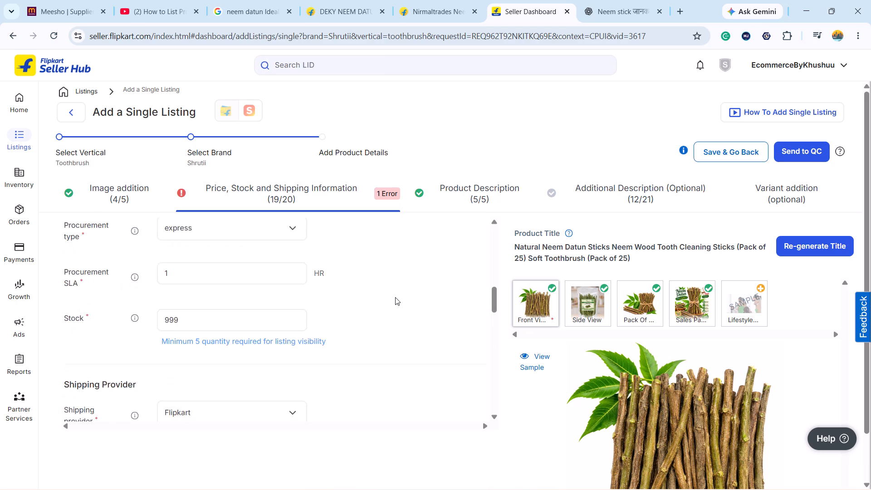
{"action": "scroll", "coordinate": [395, 297], "scroll_direction": "up", "scroll_amount": 4}
{"action": "scroll", "coordinate": [395, 297], "scroll_direction": "down", "scroll_amount": 2}
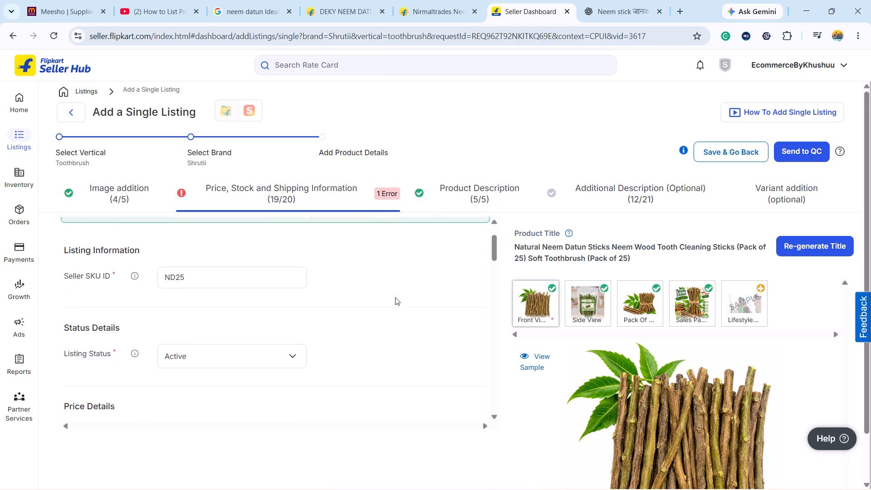
Set the flagged Tax Code under Tax Details to GST_5.
{"action": "scroll", "coordinate": [395, 297], "scroll_direction": "down", "scroll_amount": 6}
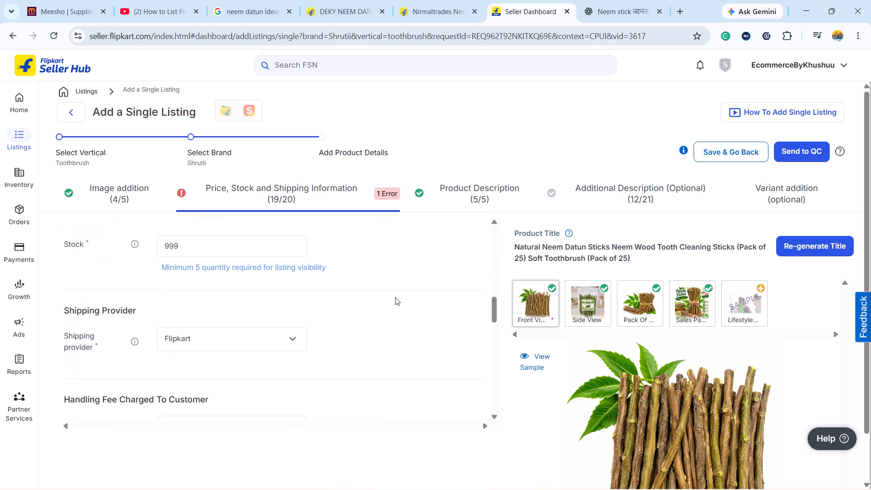
{"action": "scroll", "coordinate": [395, 297], "scroll_direction": "down", "scroll_amount": 3}
{"action": "scroll", "coordinate": [395, 297], "scroll_direction": "up", "scroll_amount": 1}
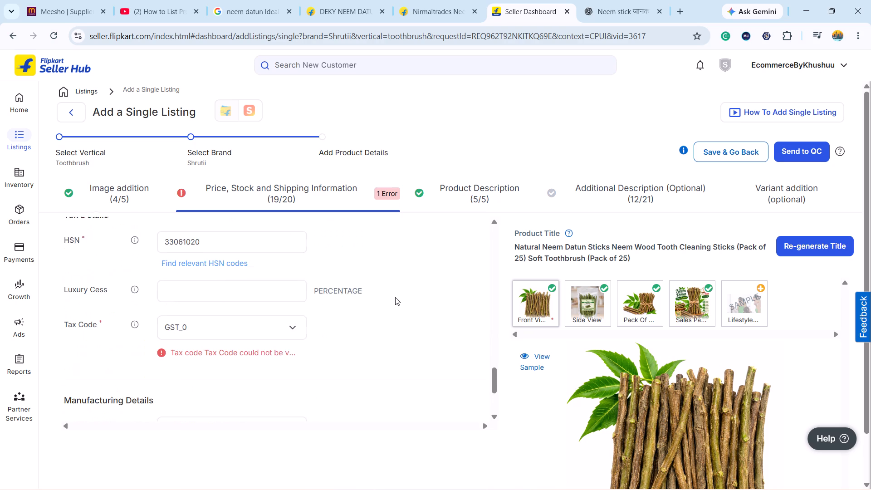
{"action": "scroll", "coordinate": [395, 297], "scroll_direction": "up", "scroll_amount": 1}
{"action": "left_click", "coordinate": [261, 352]}
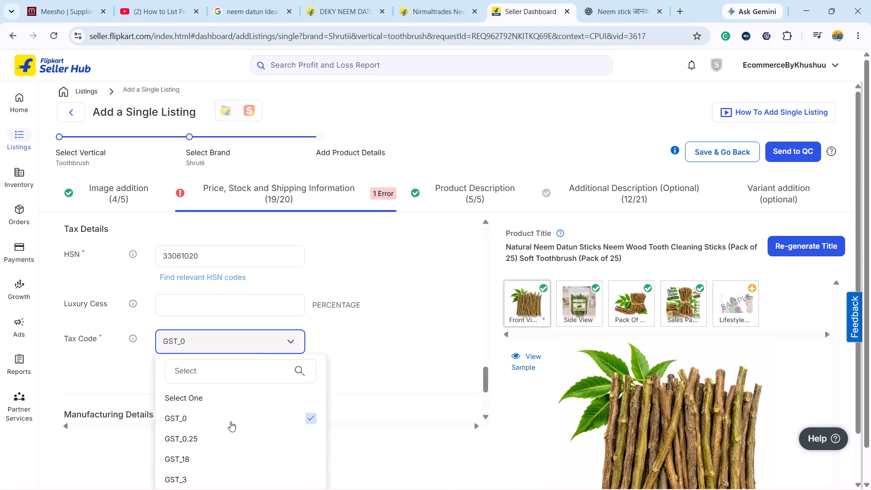
{"action": "scroll", "coordinate": [225, 441], "scroll_direction": "down", "scroll_amount": 2}
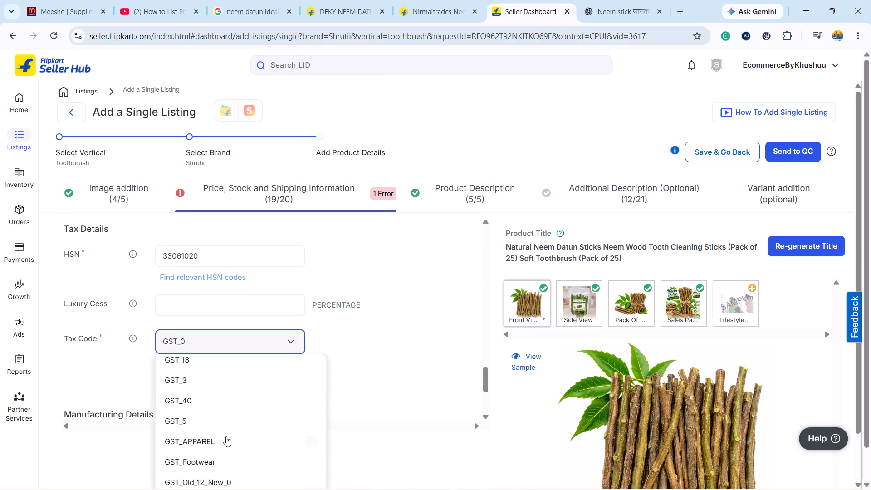
{"action": "scroll", "coordinate": [226, 436], "scroll_direction": "down", "scroll_amount": 2}
{"action": "left_click", "coordinate": [201, 371]}
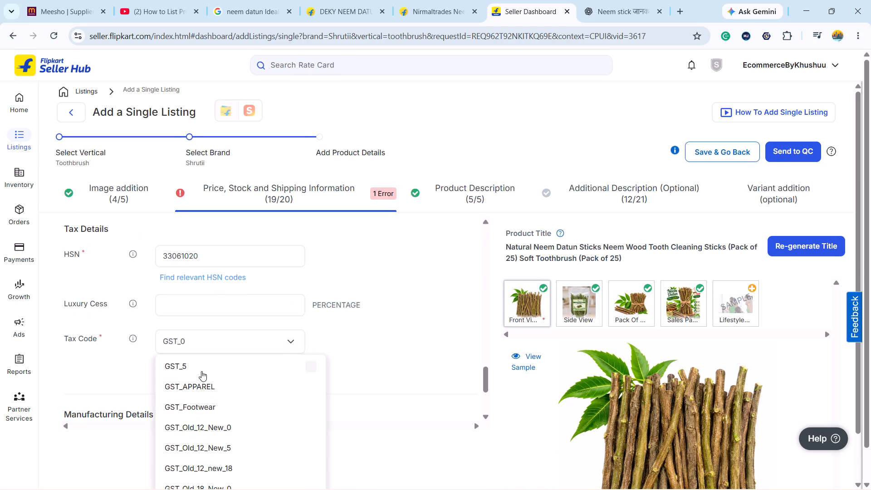
Change the HSN under Tax Details to 30049011aa, Ayurvedic system, from the relevant toothbrush-category HSN codes.
{"action": "left_click", "coordinate": [262, 255]}
{"action": "left_click", "coordinate": [241, 265]}
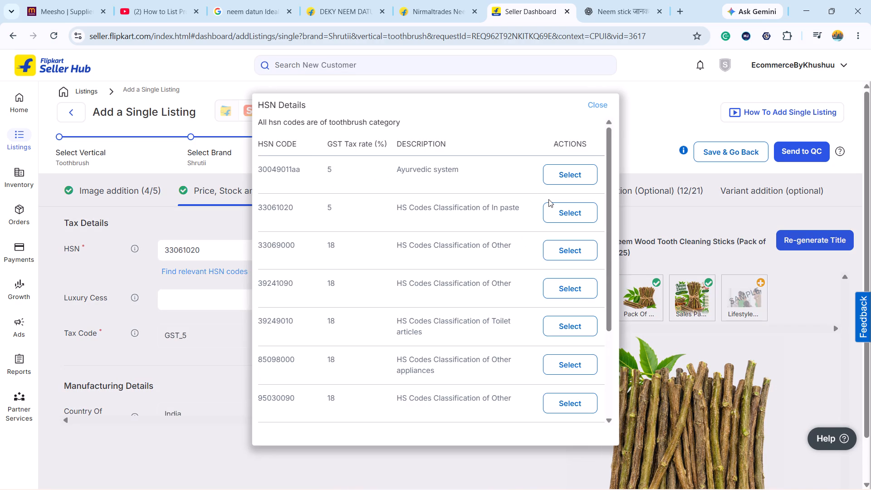
{"action": "left_click", "coordinate": [571, 167]}
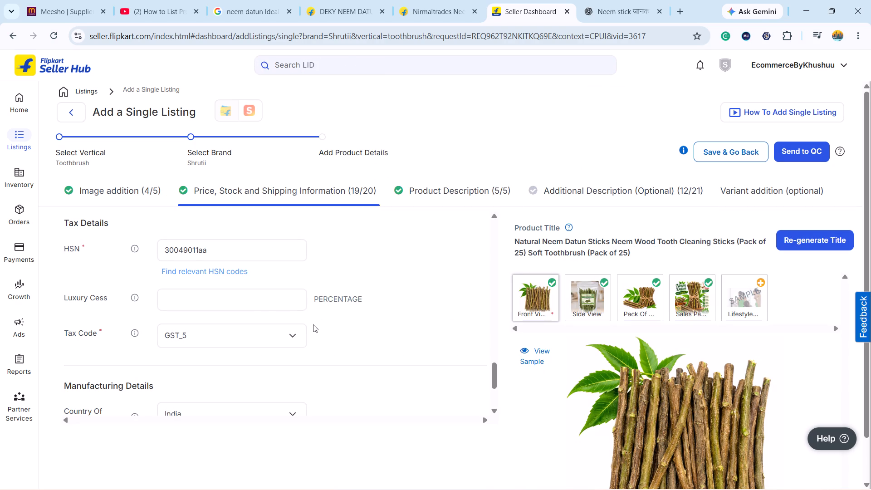
Check the remaining tax and manufacturing fields and send the listing to QC.
{"action": "scroll", "coordinate": [377, 358], "scroll_direction": "down", "scroll_amount": 5}
{"action": "scroll", "coordinate": [377, 358], "scroll_direction": "up", "scroll_amount": 1}
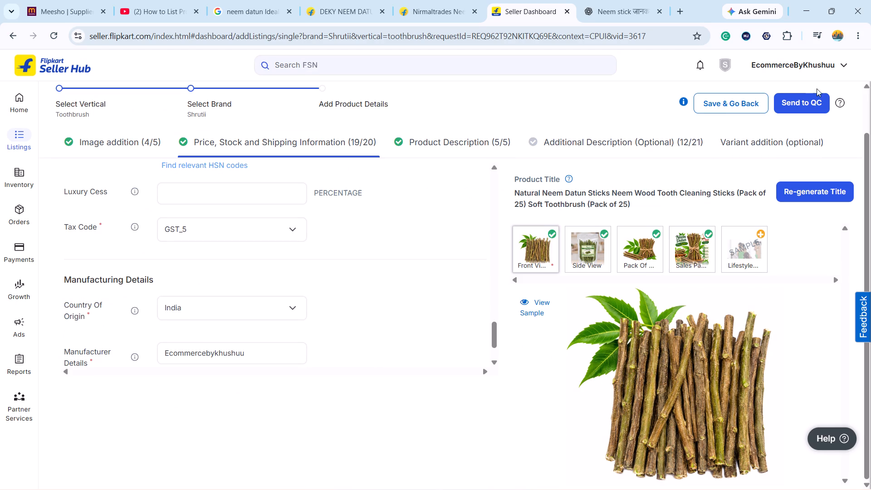
{"action": "left_click", "coordinate": [804, 98]}
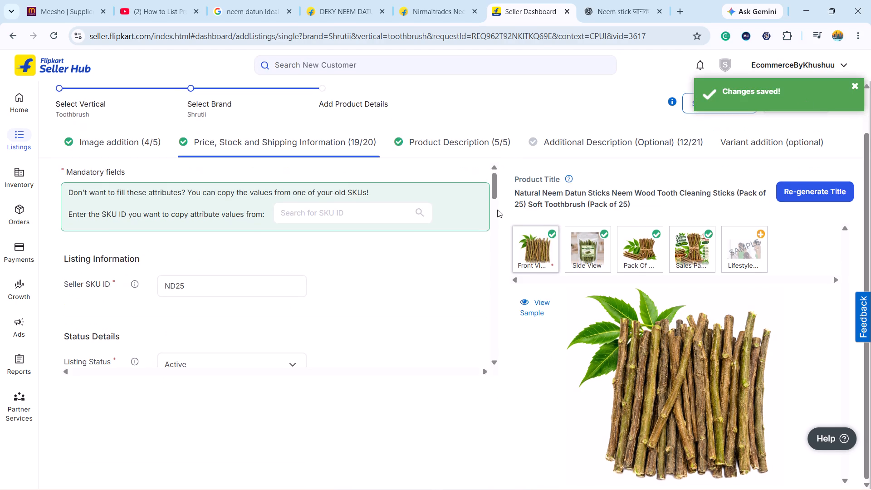
{"action": "scroll", "coordinate": [422, 306], "scroll_direction": "down", "scroll_amount": 1}
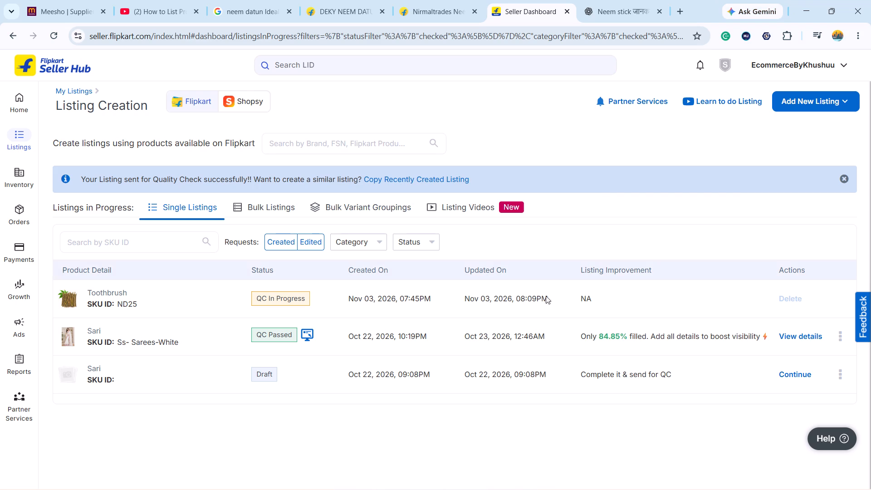
Examine the Listing Improvement entries for the ND25 toothbrush listing and the Ss- Sarees-White sari listing.
{"action": "left_click_drag", "start_coordinate": [578, 302], "coordinate": [605, 299]}
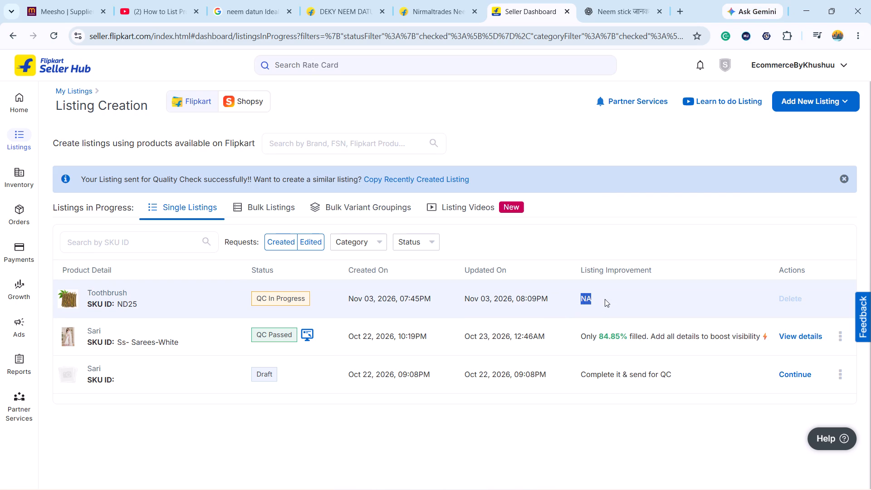
{"action": "double_click", "coordinate": [605, 299]}
{"action": "double_click", "coordinate": [605, 299]}
{"action": "left_click", "coordinate": [605, 299]}
{"action": "left_click", "coordinate": [617, 337]}
{"action": "left_click_drag", "start_coordinate": [617, 337], "coordinate": [730, 328]}
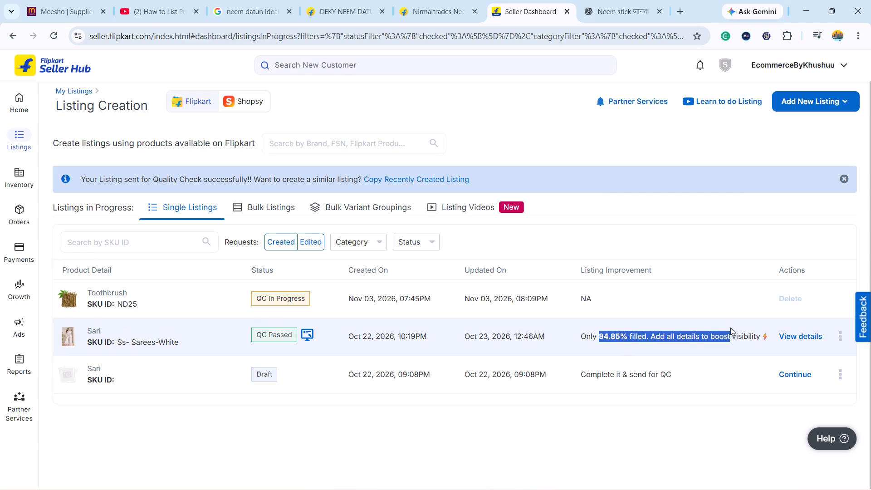
{"action": "left_click_drag", "start_coordinate": [730, 328], "coordinate": [736, 327]}
{"action": "left_click", "coordinate": [736, 327]}
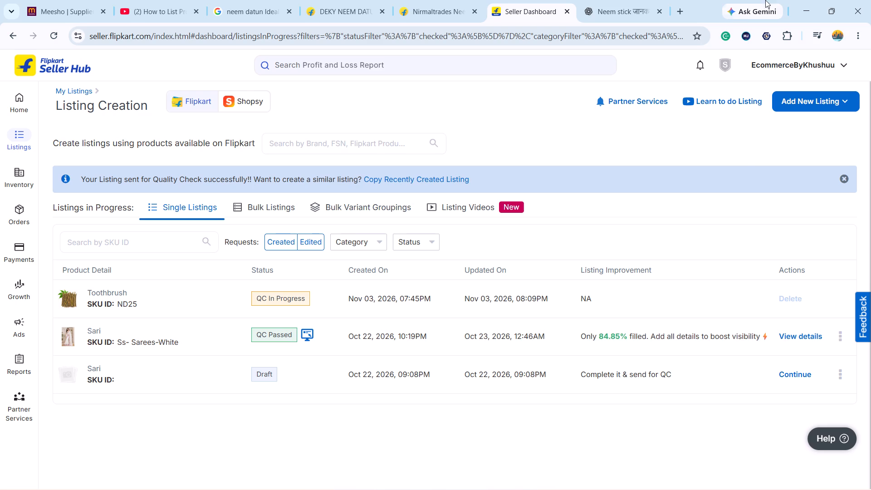
Close the browser window.
{"action": "left_click", "coordinate": [868, 2]}
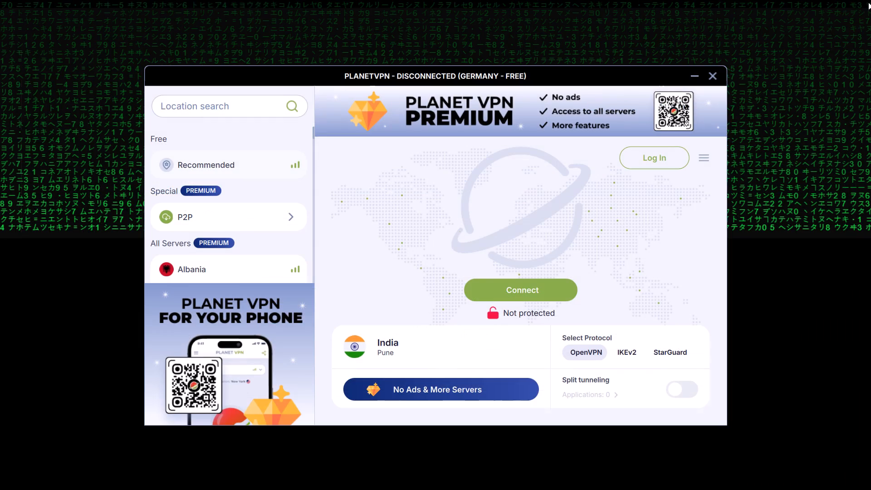